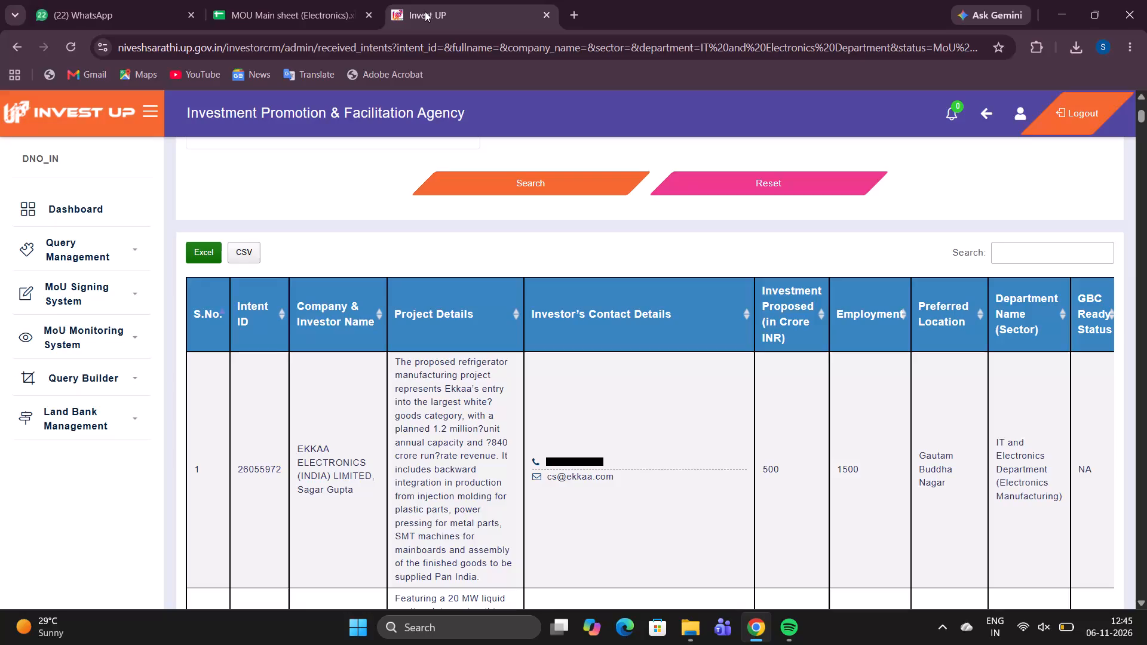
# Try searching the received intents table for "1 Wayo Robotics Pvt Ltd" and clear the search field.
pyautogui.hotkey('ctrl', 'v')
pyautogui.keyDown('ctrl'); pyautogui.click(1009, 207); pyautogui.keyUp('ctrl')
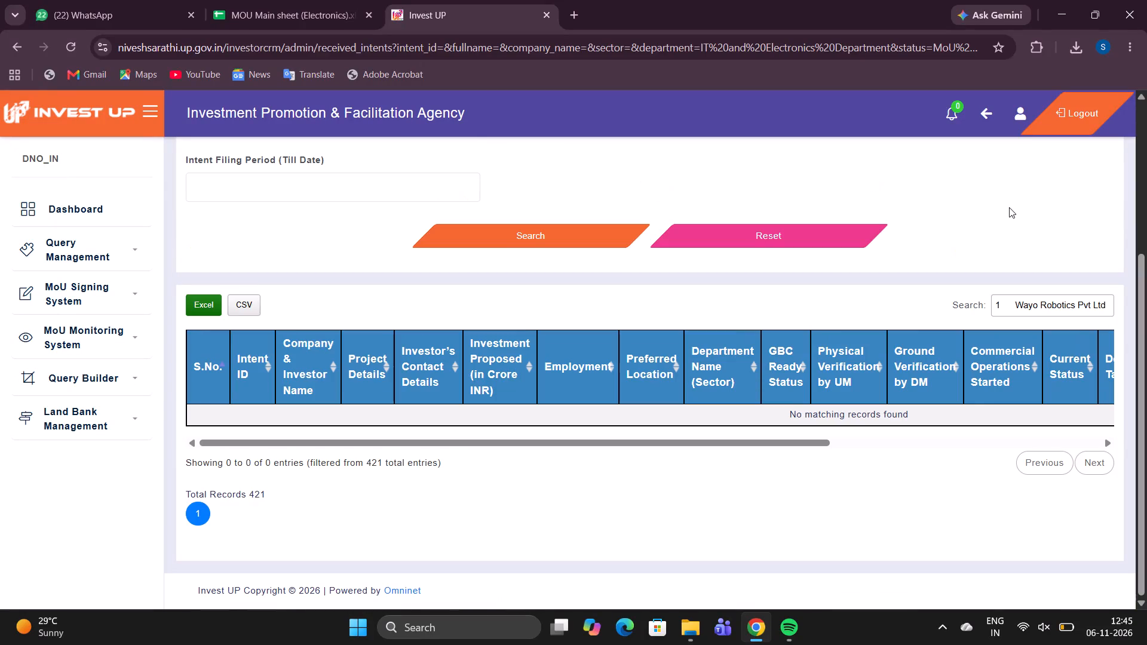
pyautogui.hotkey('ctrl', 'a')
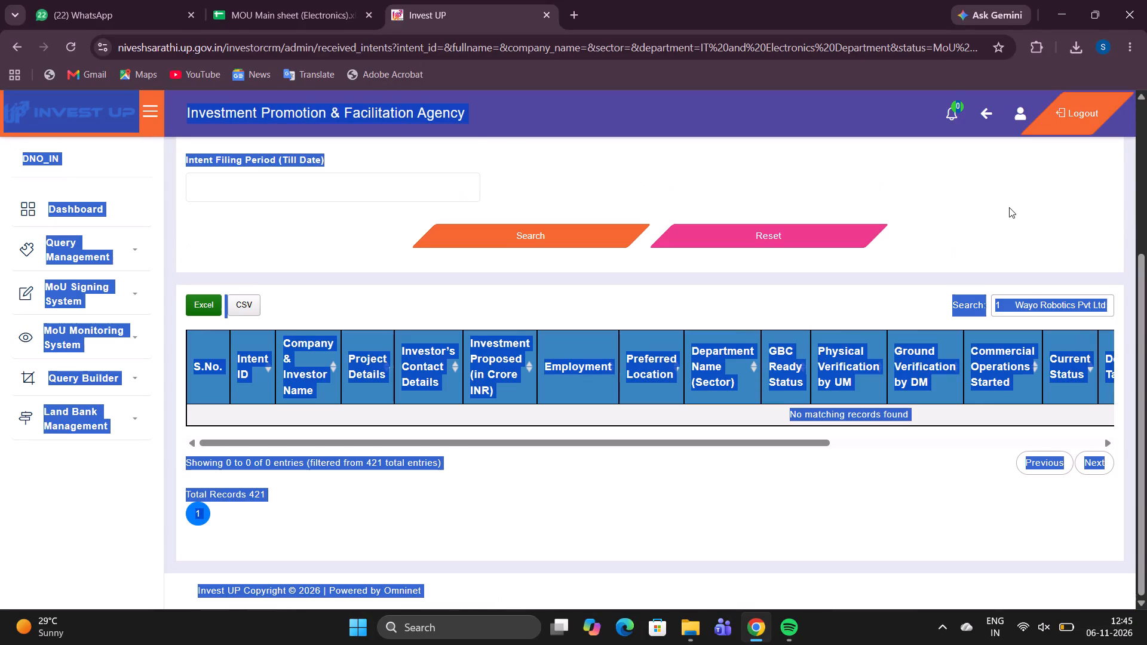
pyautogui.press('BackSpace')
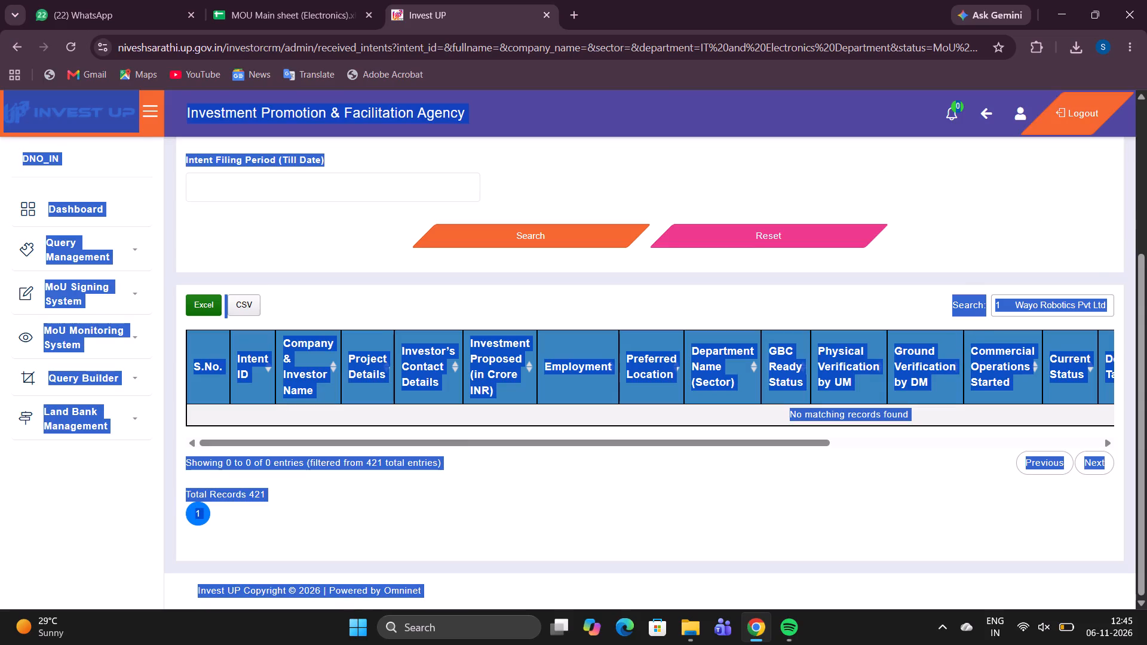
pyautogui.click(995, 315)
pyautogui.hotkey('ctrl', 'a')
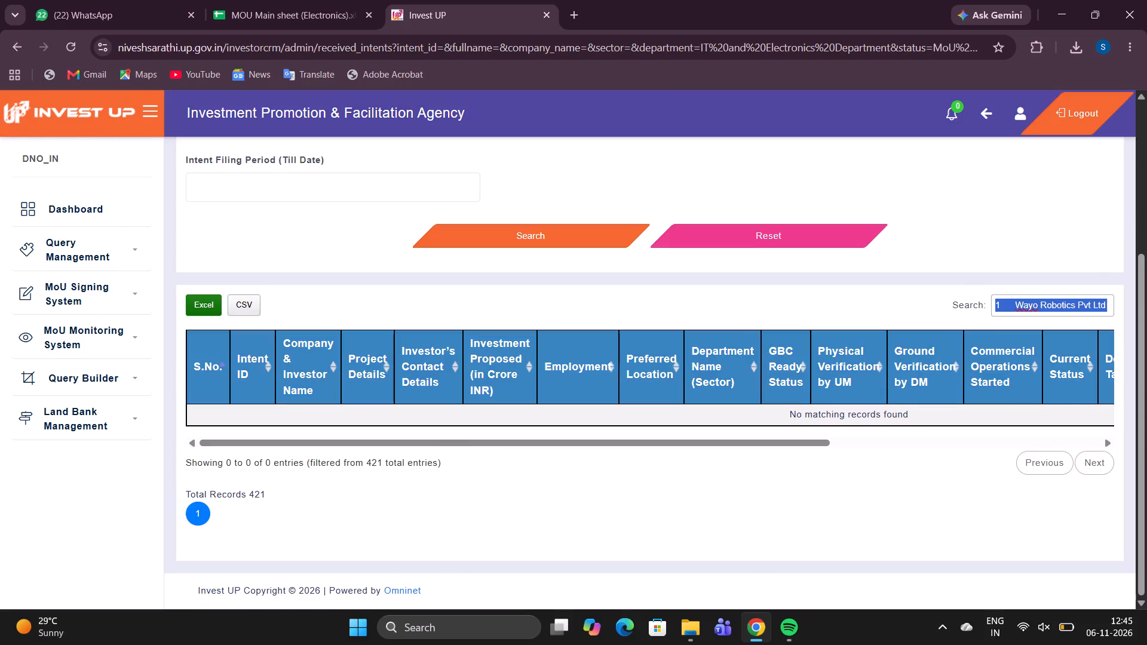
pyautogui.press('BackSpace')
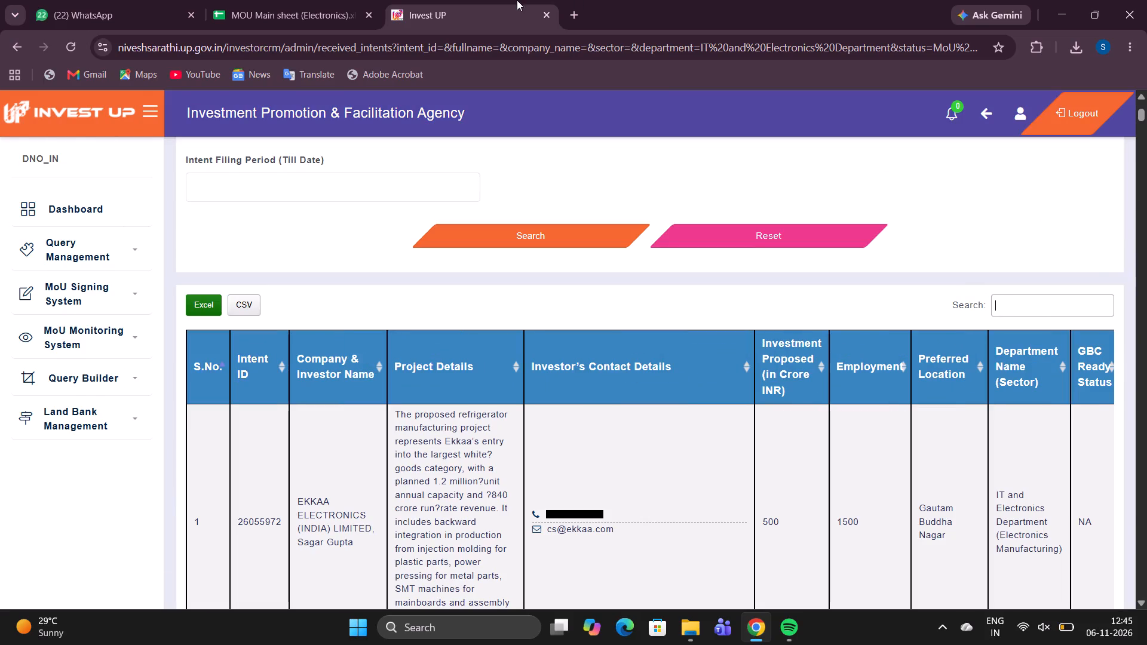
# Copy AIL Dixon Technologies' intent ID 26055164 from the MOU Main sheet and search the Invest UP intents table for it.
pyautogui.click(307, 0)
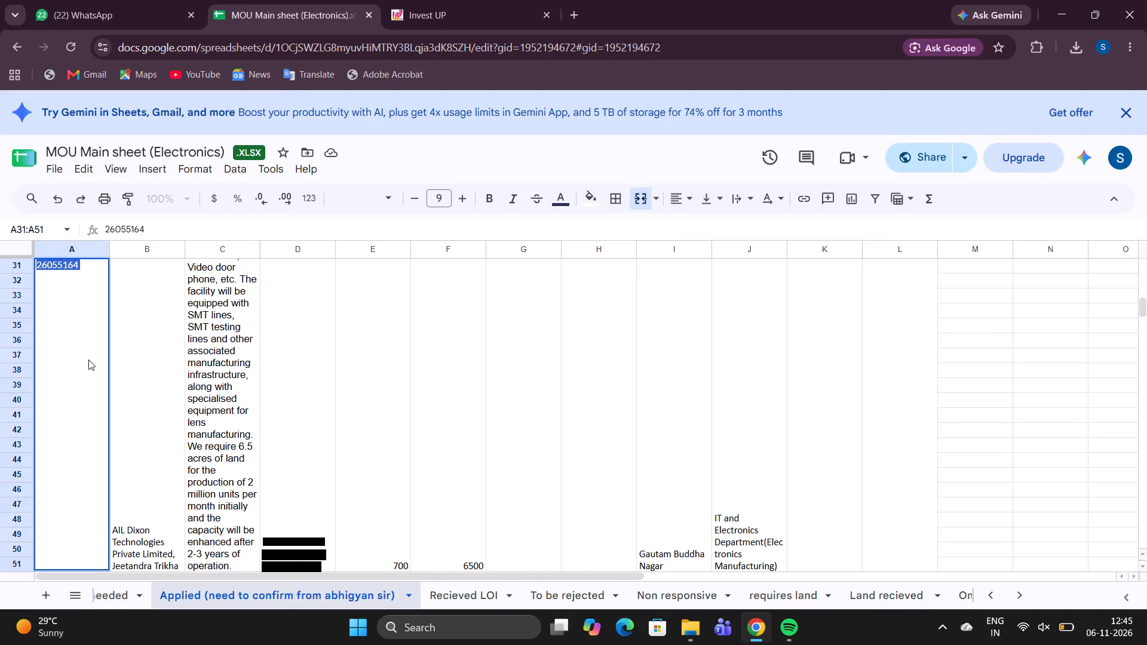
pyautogui.click(88, 360)
pyautogui.moveTo(78, 268); pyautogui.dragTo(1, 263)
pyautogui.hotkey('ctrl', 'a')
pyautogui.hotkey('ctrl', 'c')
pyautogui.click(415, 9)
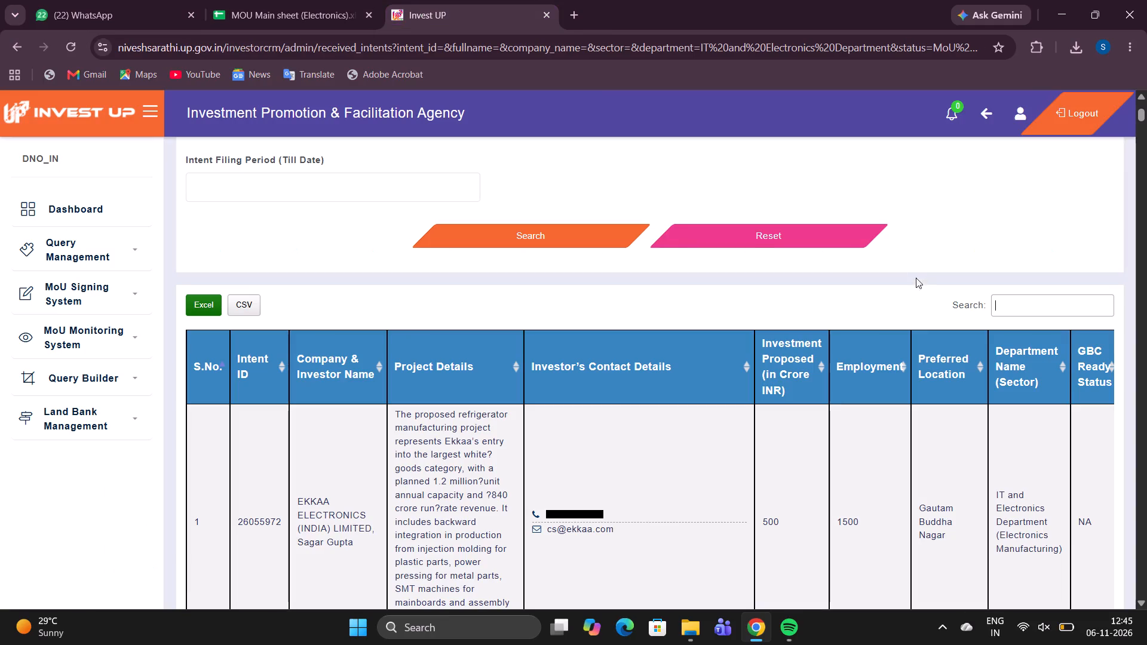
pyautogui.hotkey('ctrl', 'v')
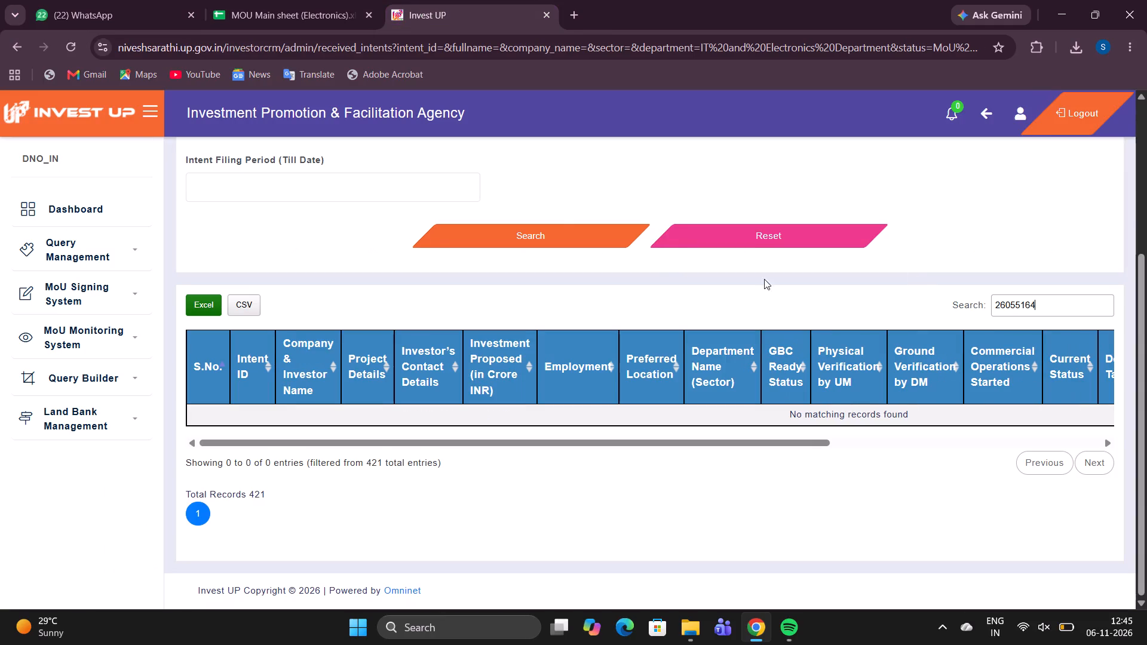
# In the MOU Main sheet, fill the AIL Dixon Technologies company name cell (B31:B51) with orange.
pyautogui.click(266, 18)
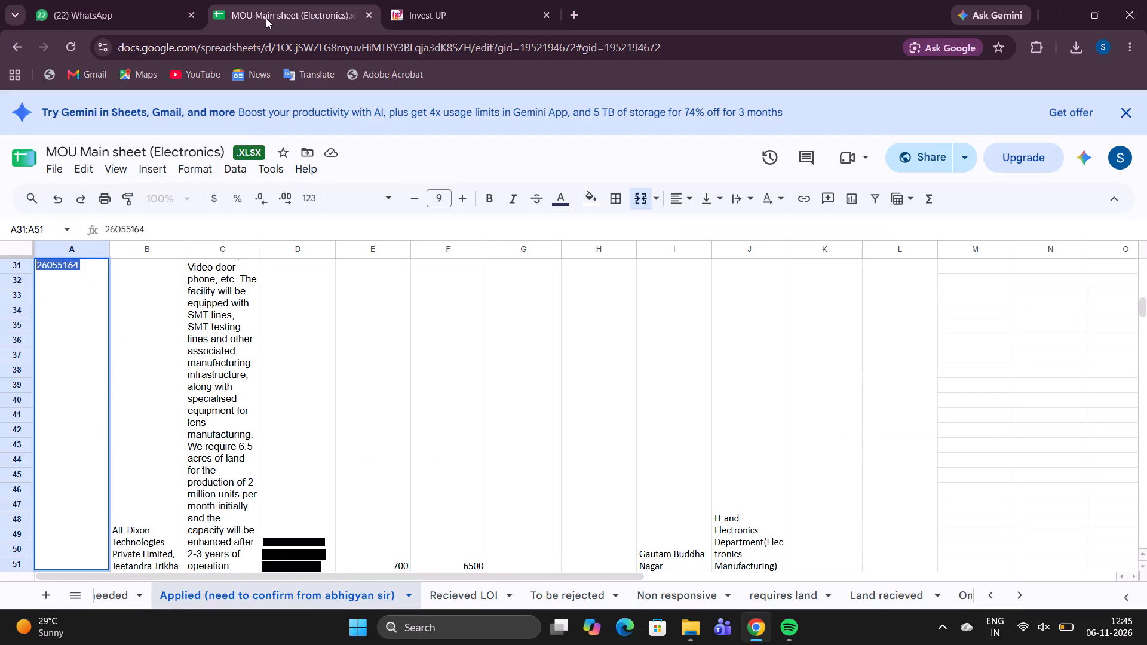
pyautogui.click(347, 475)
pyautogui.scroll(-1, 347, 475)
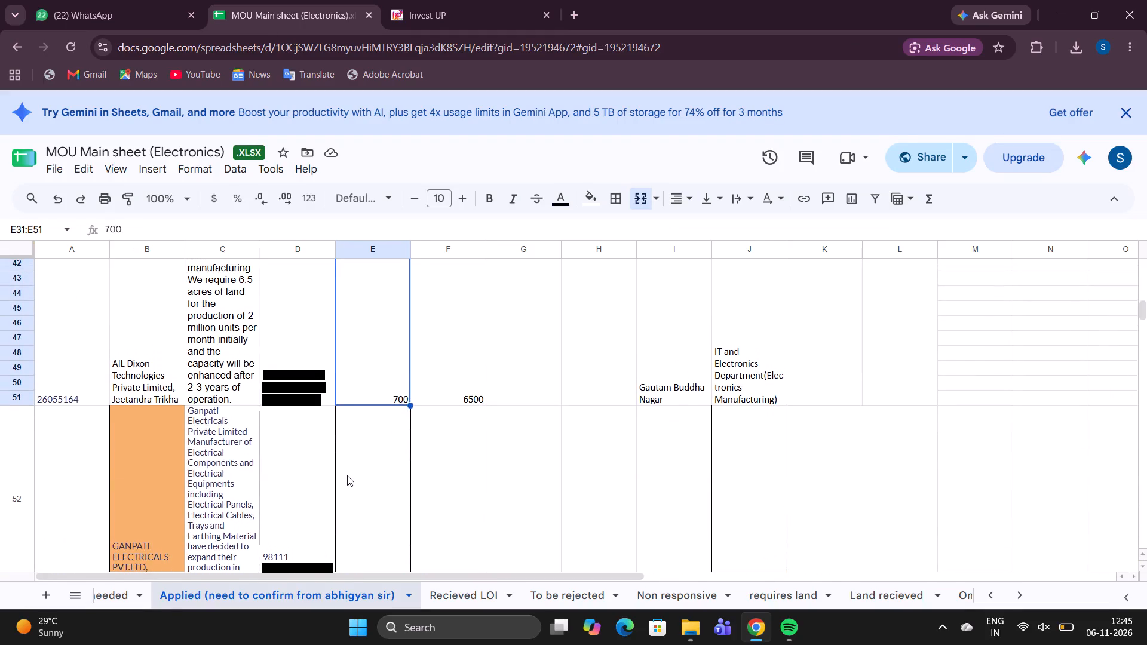
pyautogui.click(121, 355)
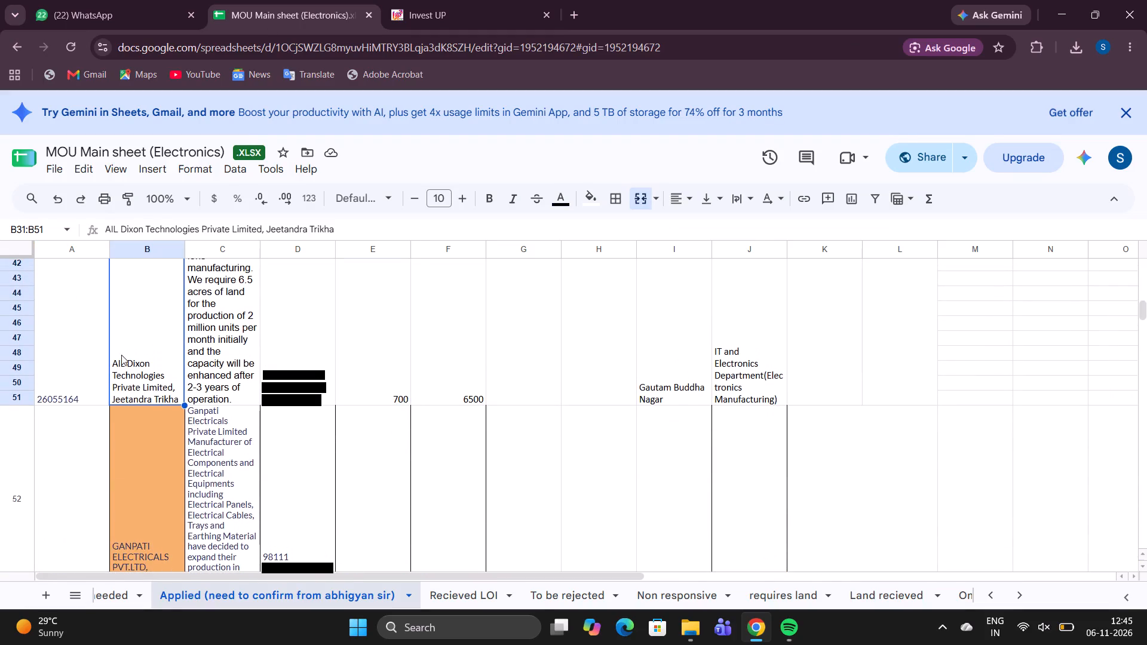
pyautogui.rightClick(121, 355)
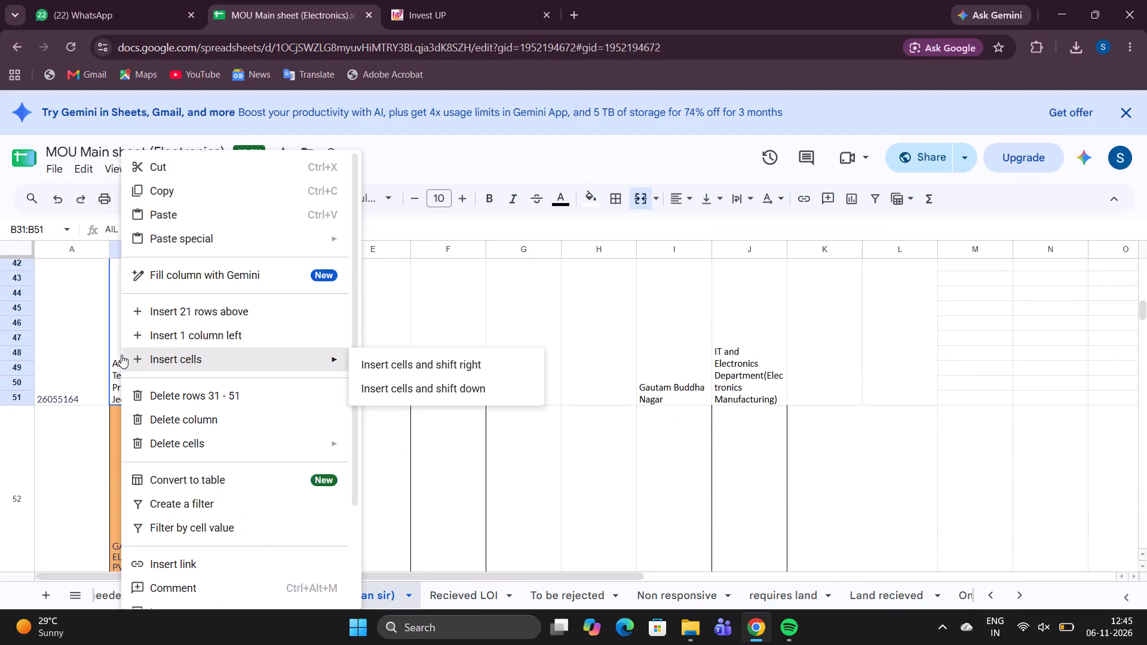
pyautogui.click(450, 242)
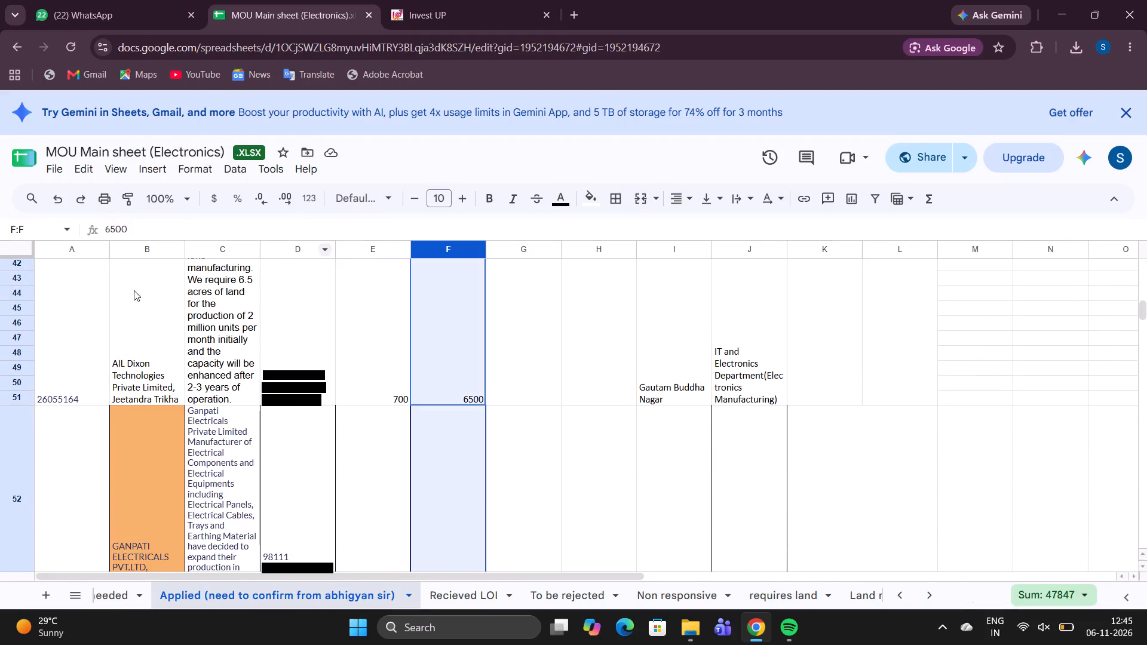
pyautogui.click(134, 290)
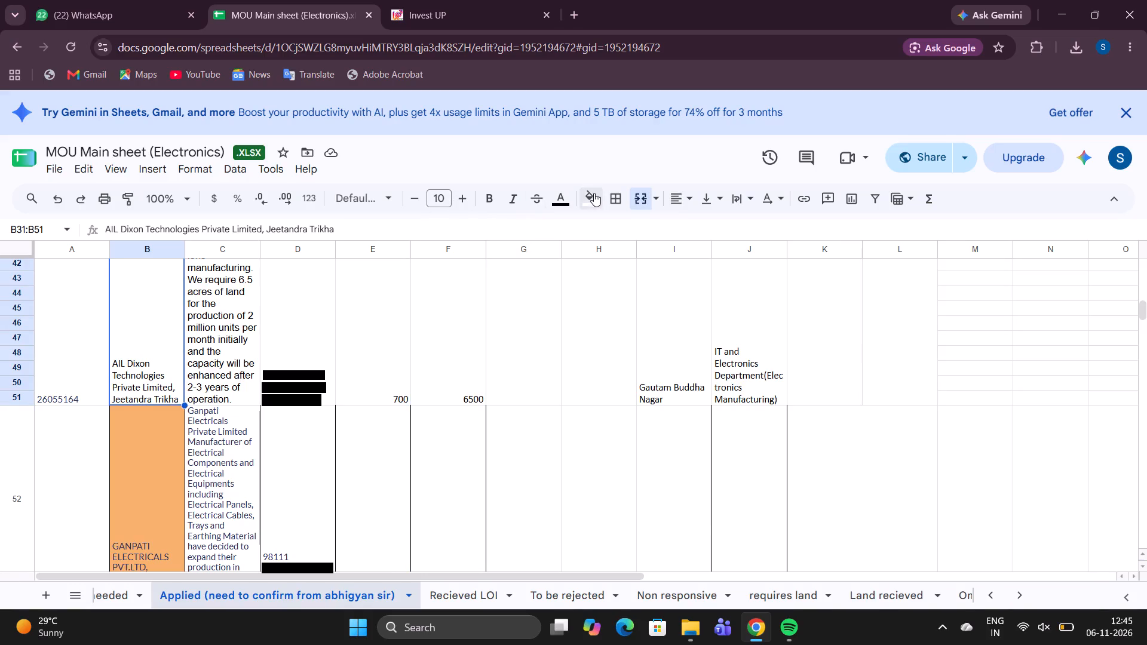
pyautogui.click(593, 194)
pyautogui.click(627, 315)
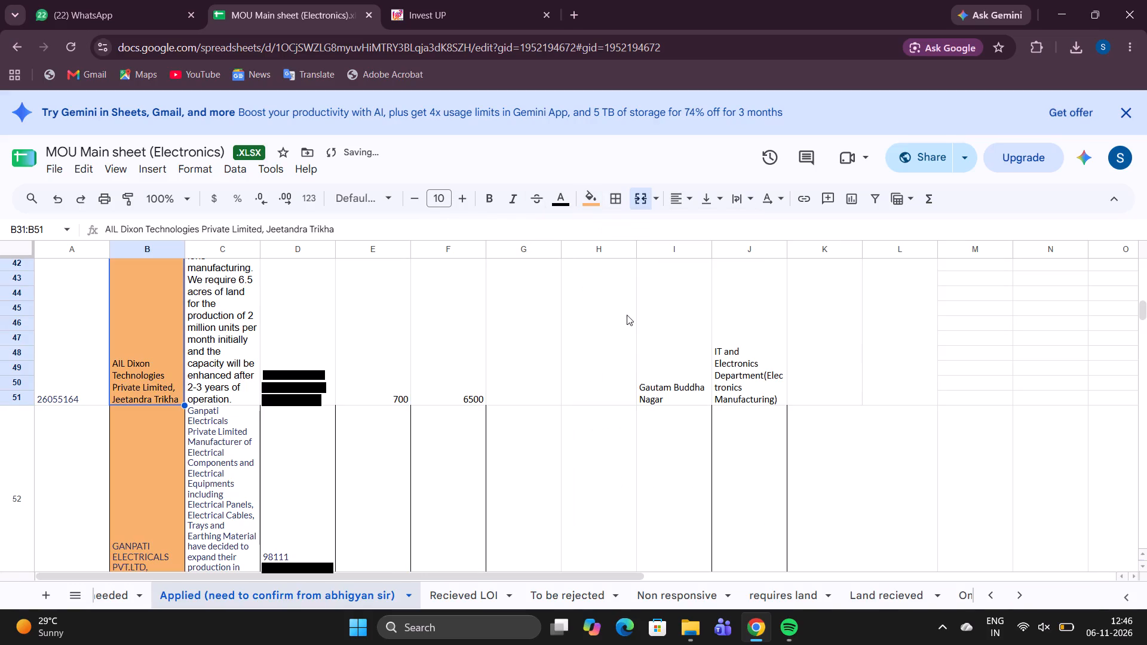
# Copy EKKAA Electronics' intent ID 26055972 from the Applied sheet, search for it in the mou signed sheet, and close the search.
pyautogui.scroll(-3, 131, 472)
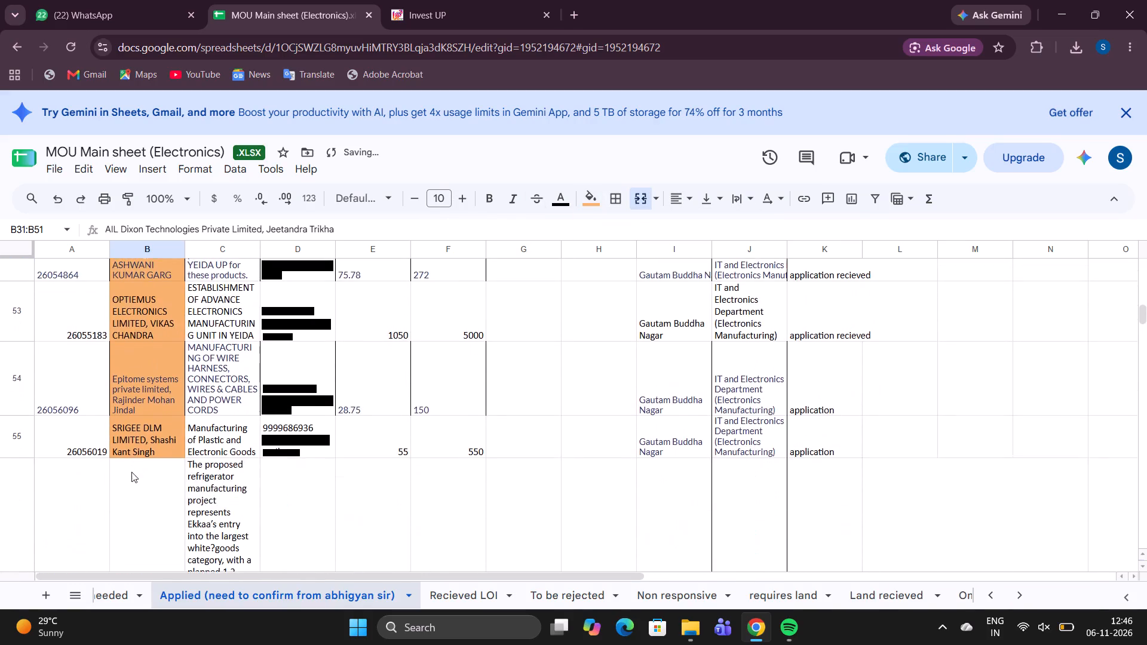
pyautogui.scroll(-1, 131, 472)
pyautogui.scroll(2, 131, 472)
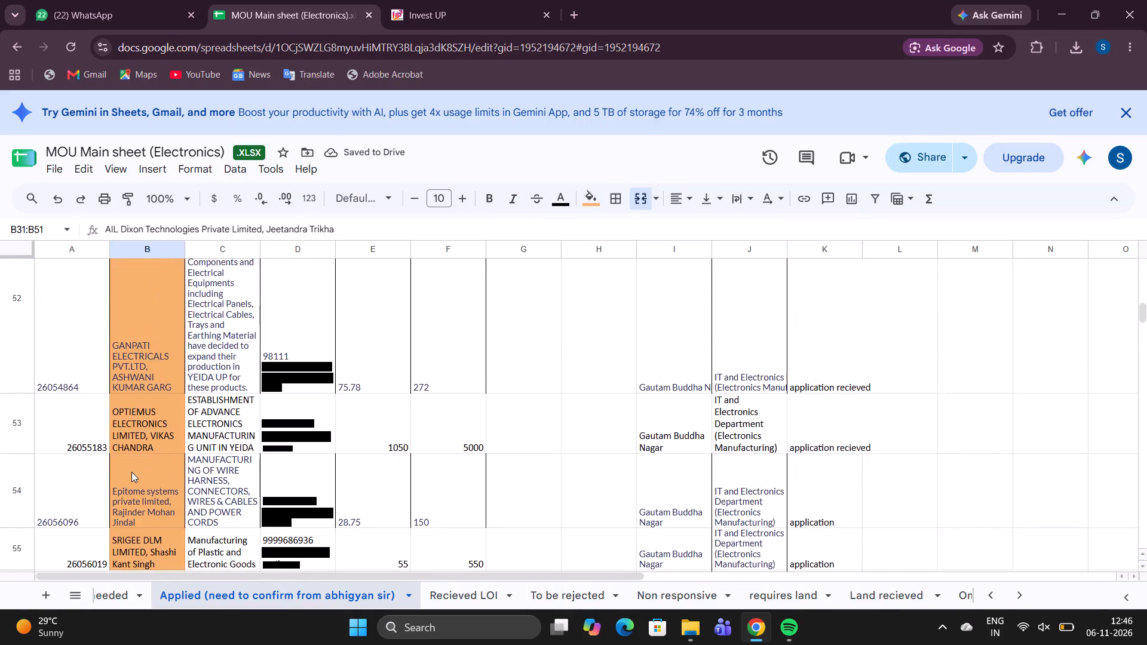
pyautogui.scroll(1, 131, 472)
pyautogui.scroll(-3, 131, 472)
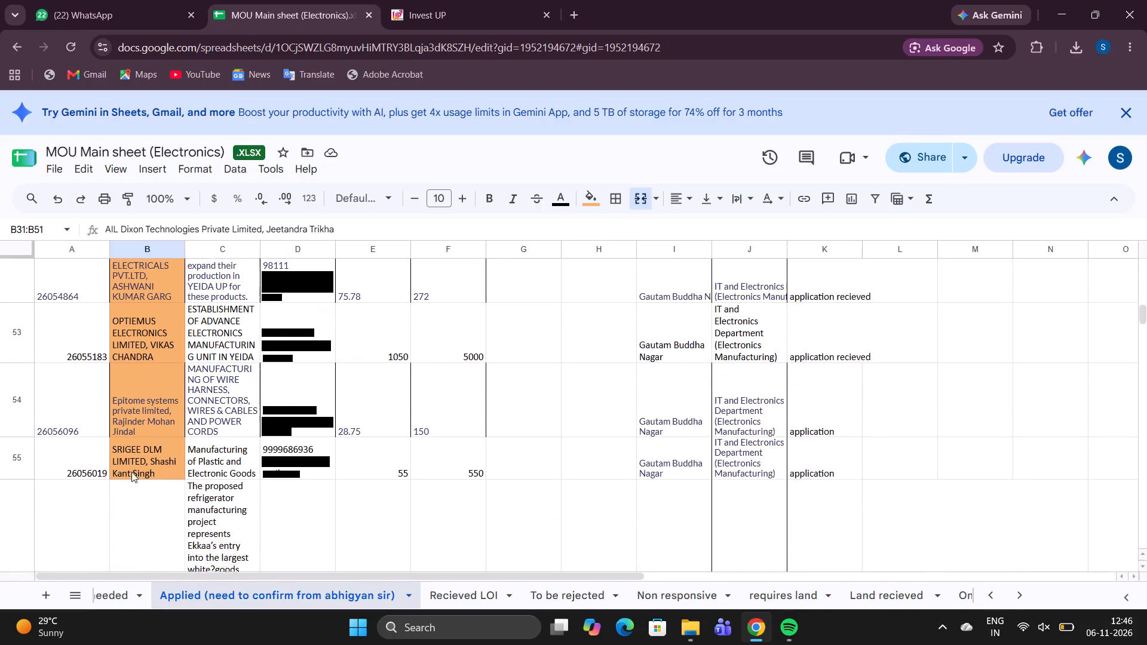
pyautogui.scroll(-4, 131, 472)
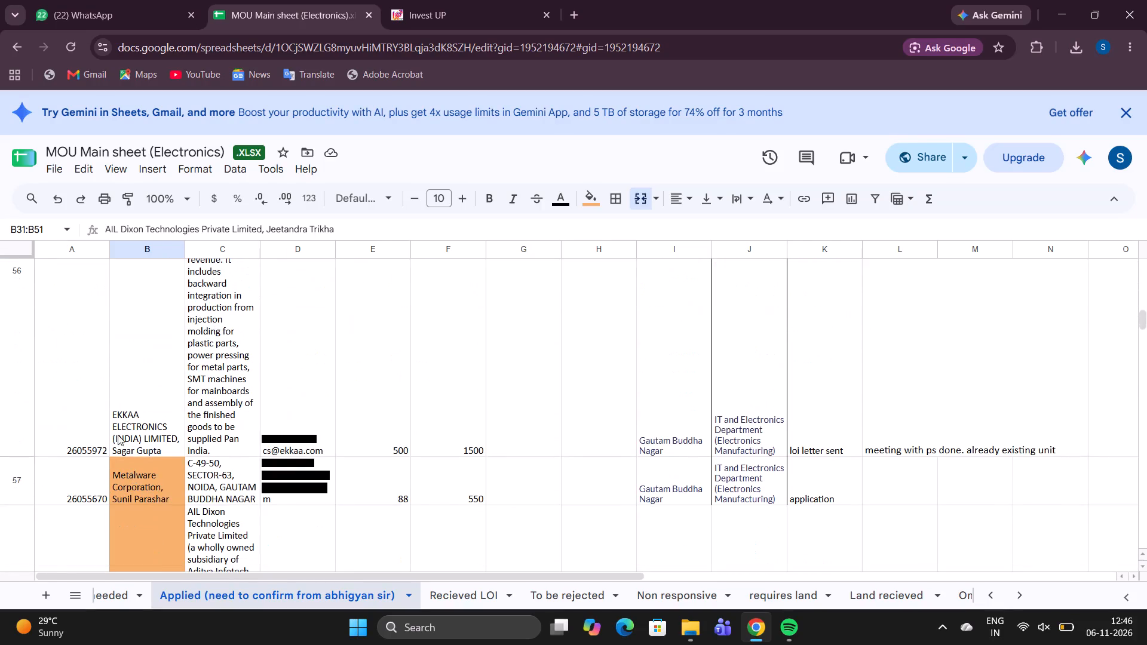
pyautogui.doubleClick(75, 426)
pyautogui.hotkey('ctrl', 'a')
pyautogui.hotkey('ctrl', 'c')
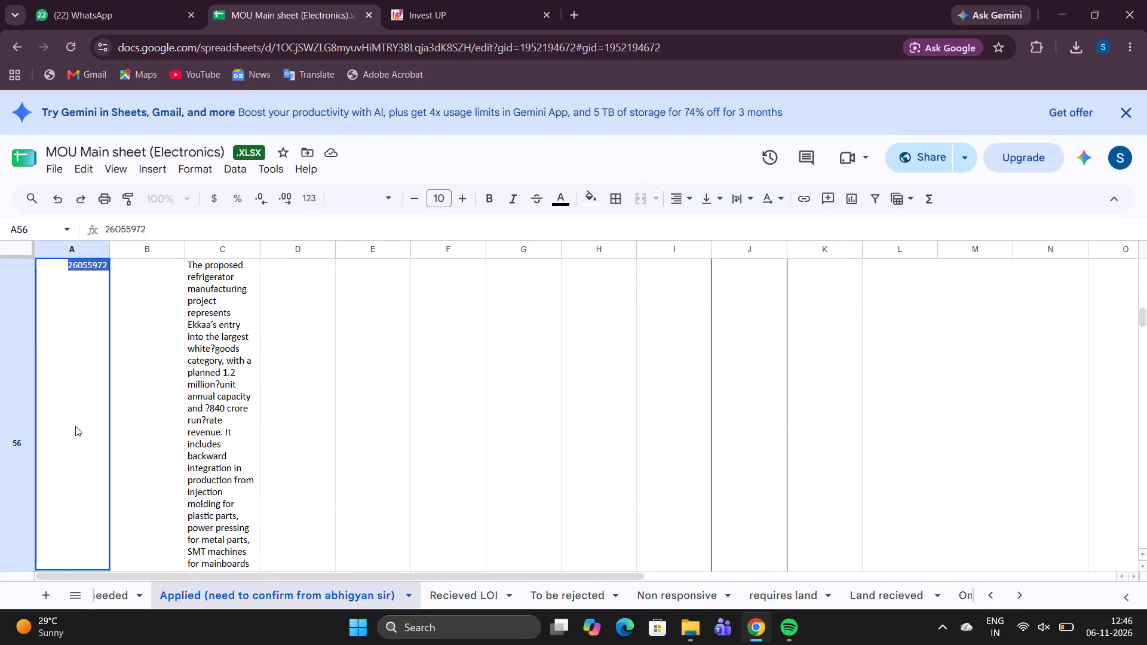
pyautogui.hscroll(-4, 817, 593)
pyautogui.click(817, 593)
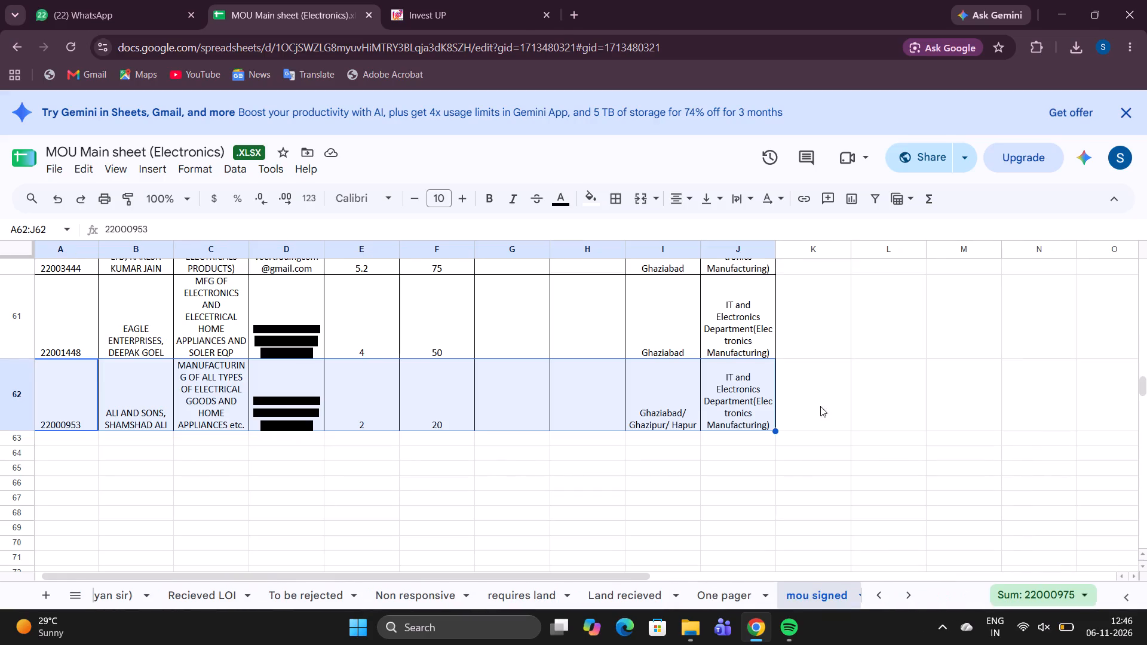
pyautogui.hotkey('ctrl', 'f')
pyautogui.hotkey('ctrl', 'v')
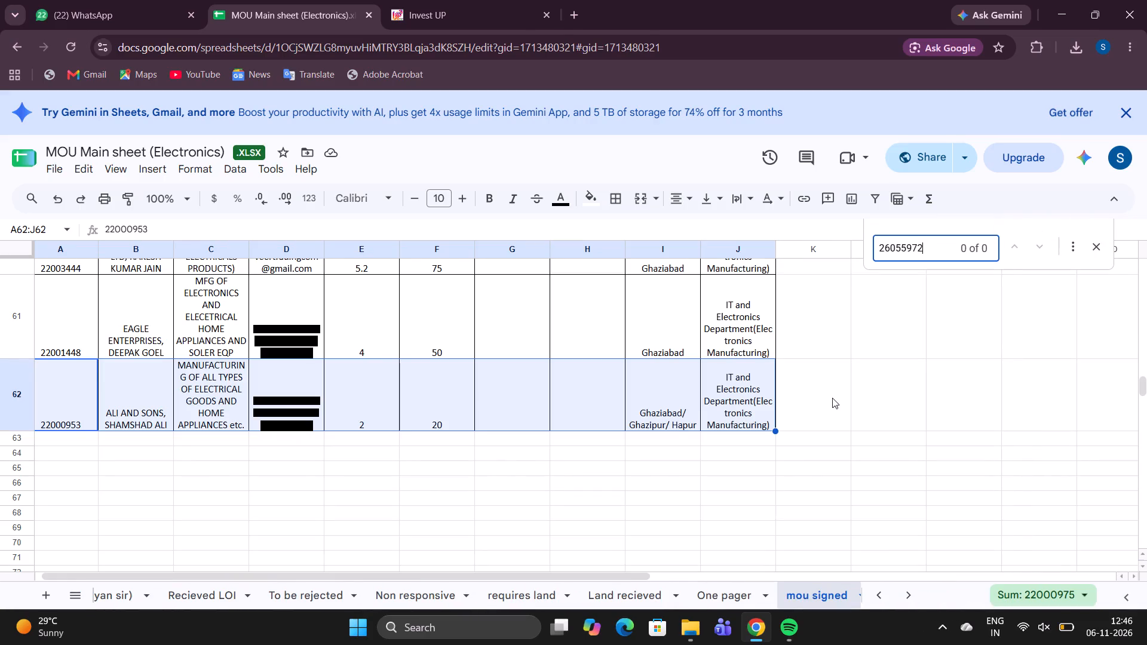
pyautogui.click(1100, 248)
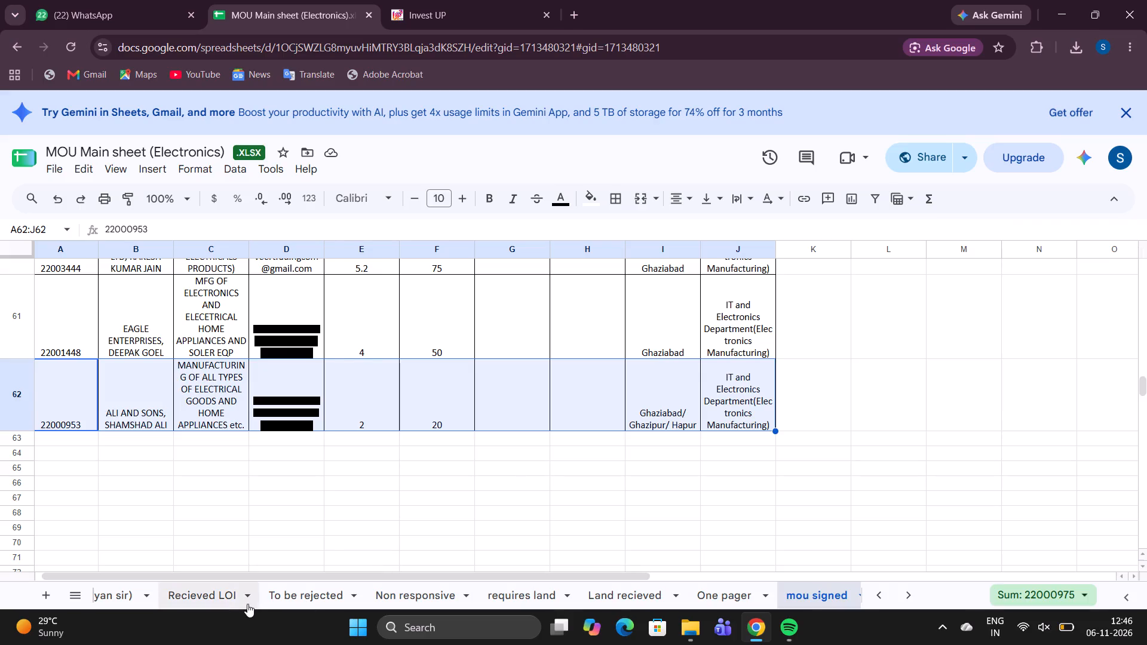
# Return to the Applied sheet and examine the highlighted company rows and their intent IDs, from Metalware Corporation up to Capital Power Systems.
pyautogui.hscroll(2, 247, 604)
pyautogui.click(247, 604)
pyautogui.scroll(-1, 195, 414)
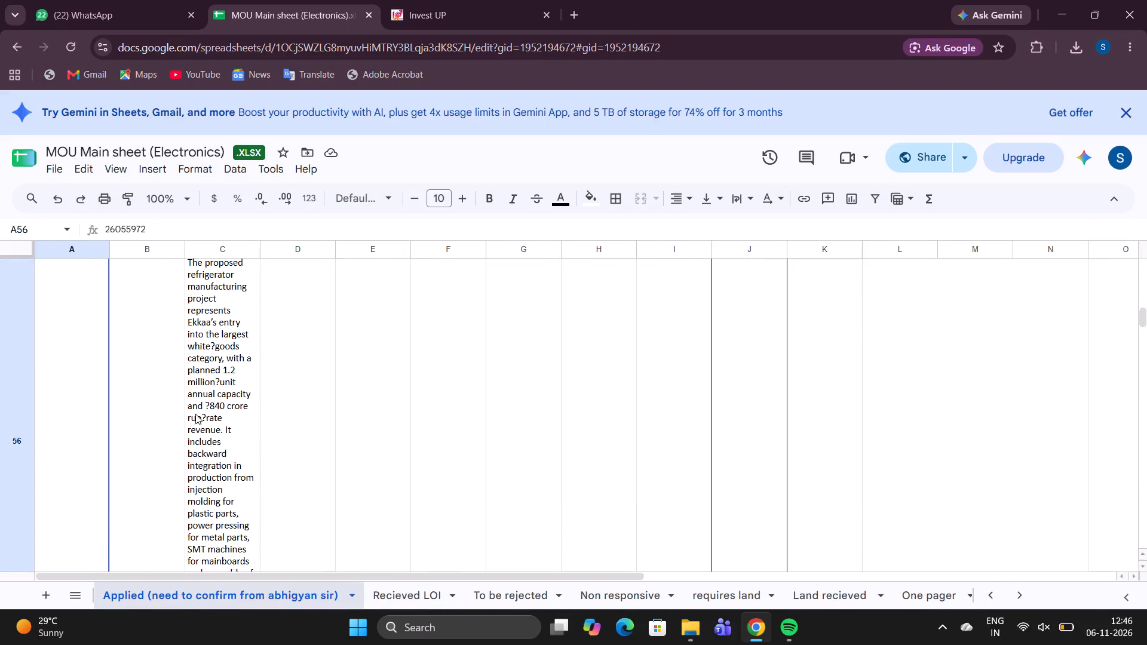
pyautogui.scroll(-2, 195, 414)
pyautogui.scroll(1, 195, 414)
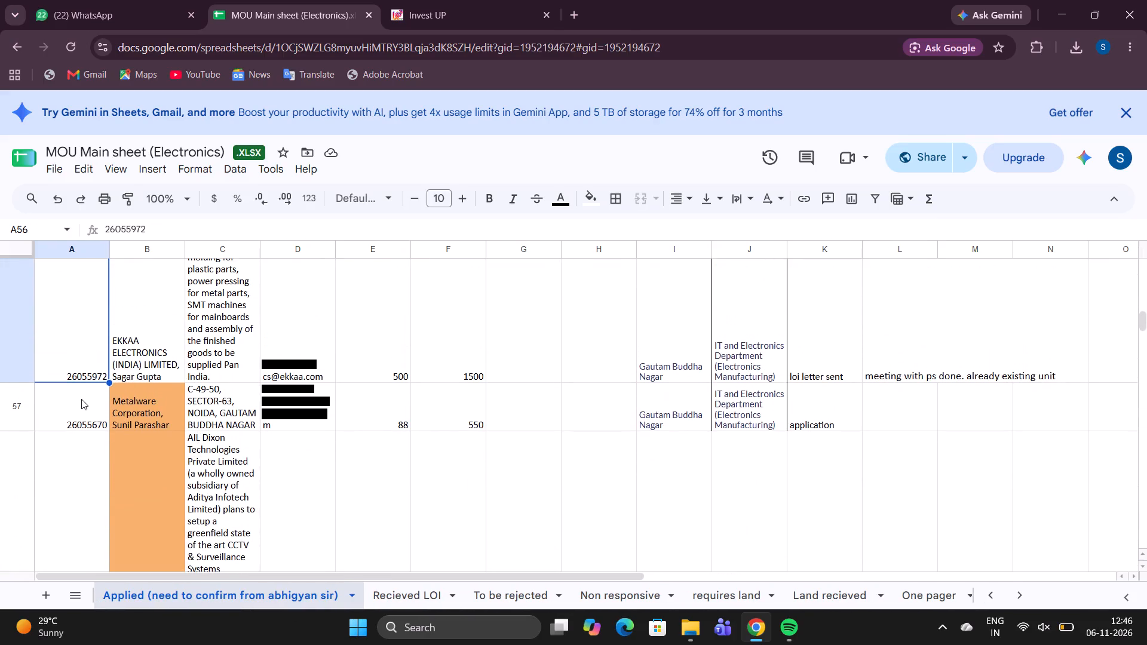
pyautogui.click(81, 399)
pyautogui.scroll(7, 81, 399)
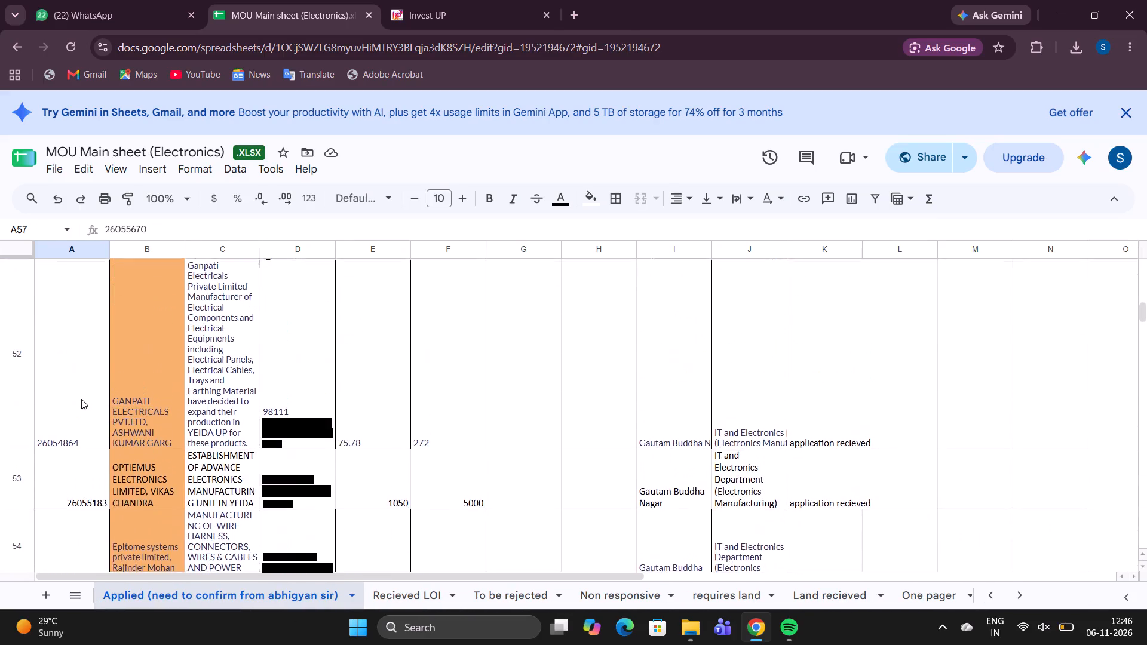
pyautogui.scroll(1, 81, 399)
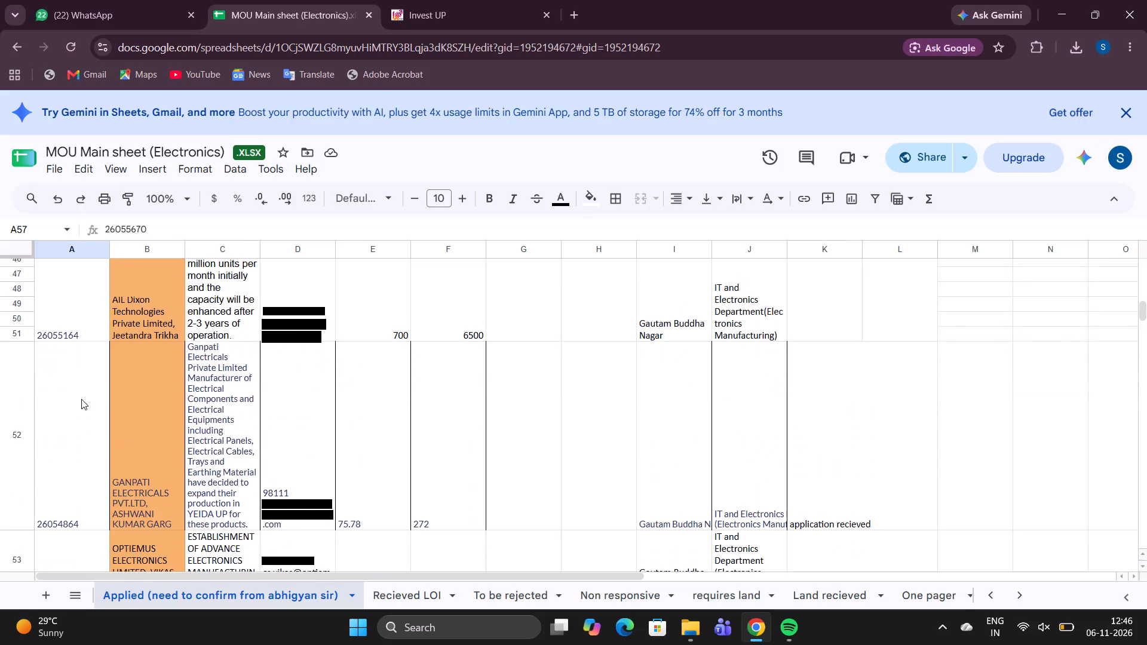
pyautogui.scroll(5, 81, 399)
pyautogui.scroll(-2, 81, 399)
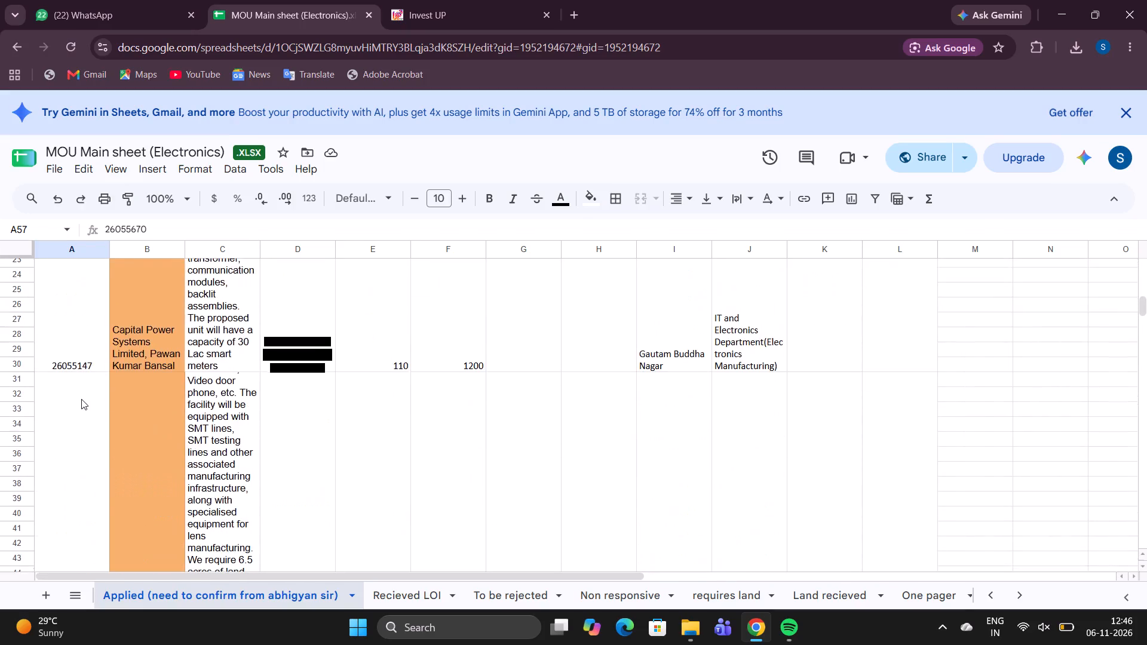
pyautogui.scroll(-4, 81, 399)
# Copy Ganpati Electricals' intent ID 26054864 from the Applied sheet and search the Invest UP intents table for it.
pyautogui.click(81, 398)
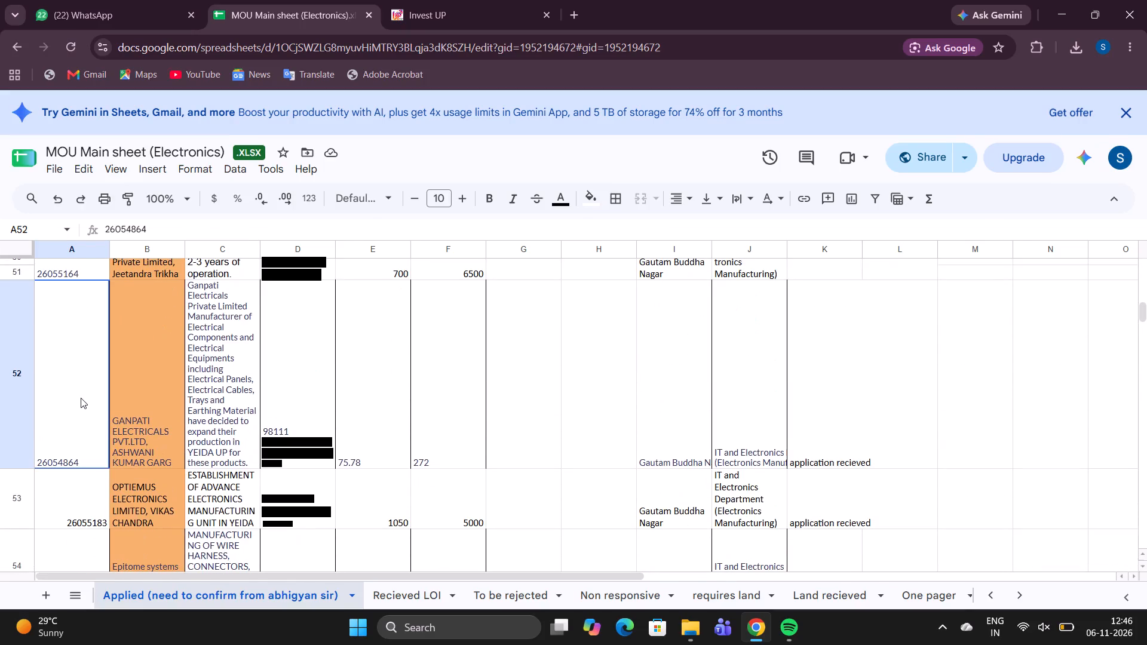
pyautogui.doubleClick(81, 398)
pyautogui.hotkey('ctrl', 'a')
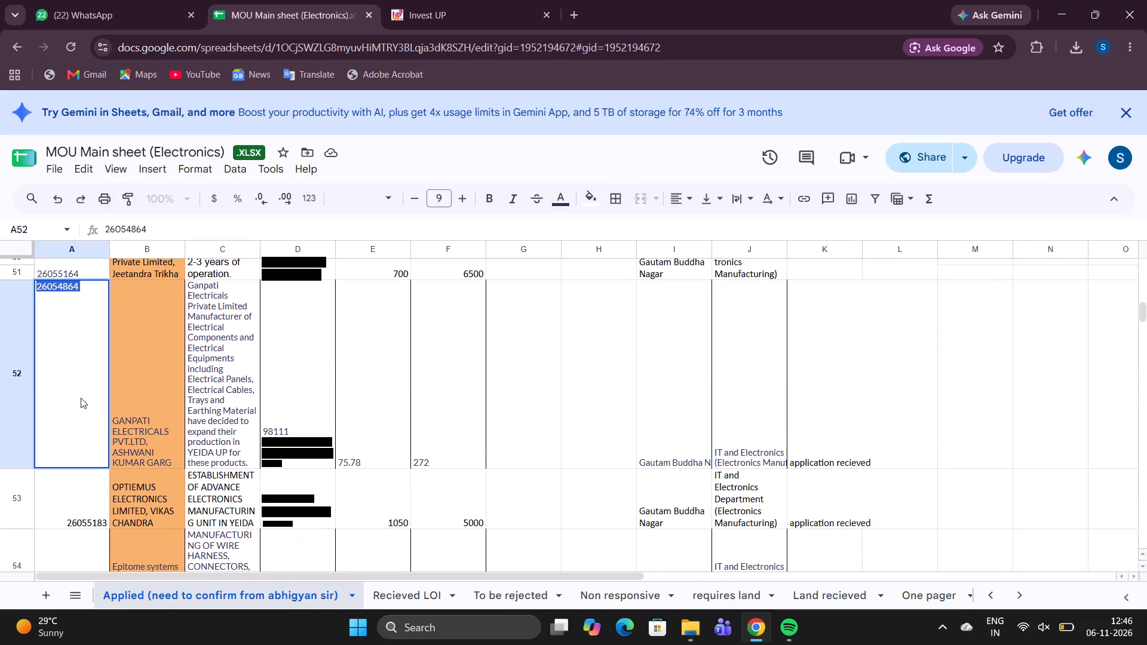
pyautogui.hotkey('ctrl', 'c')
pyautogui.click(467, 1)
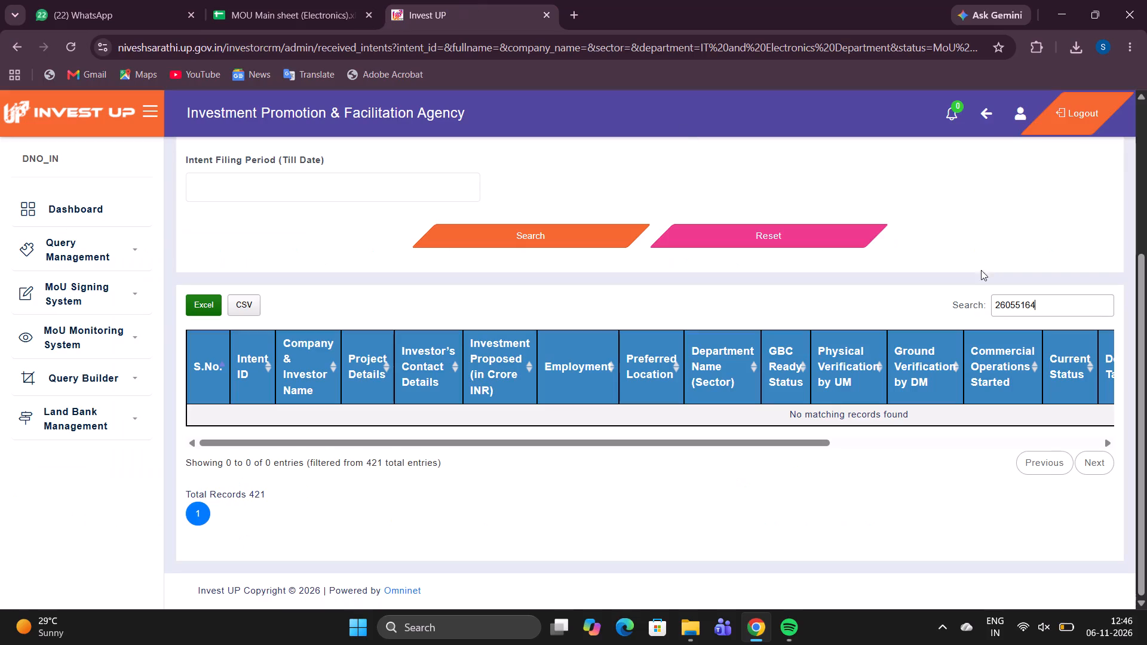
pyautogui.click(1069, 311)
pyautogui.moveTo(1065, 308); pyautogui.dragTo(865, 315)
pyautogui.press('BackSpace')
pyautogui.hotkey('ctrl', 'v')
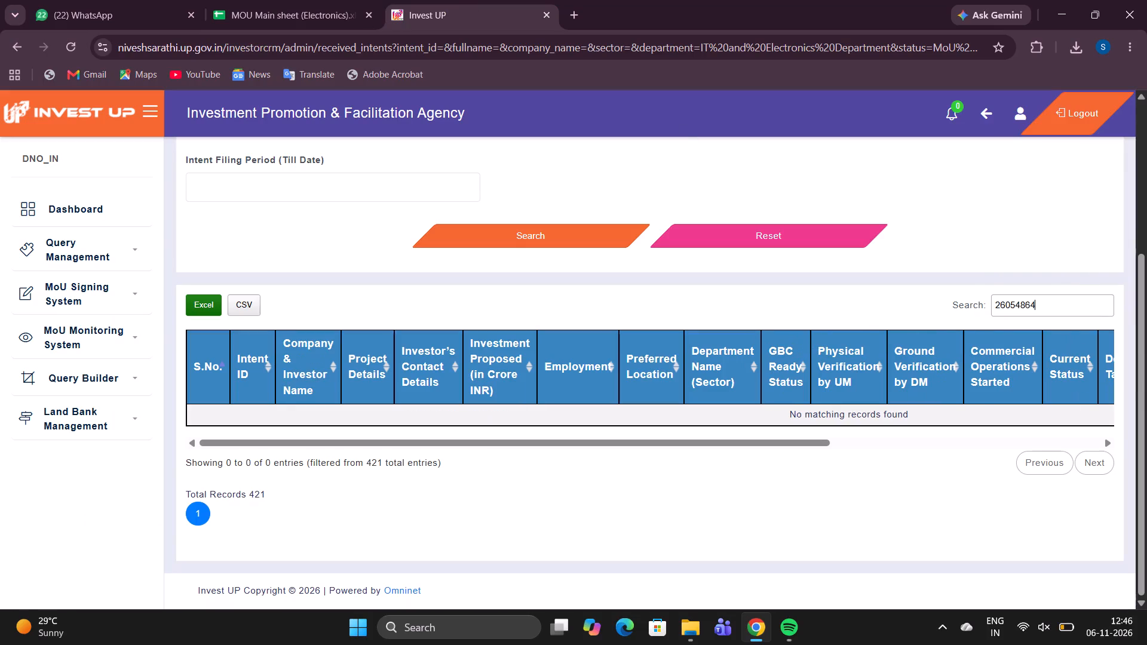
# Copy Optiemus Electronics' intent ID 26055183 from the Applied sheet and search the Invest UP intents table for it.
pyautogui.click(232, 3)
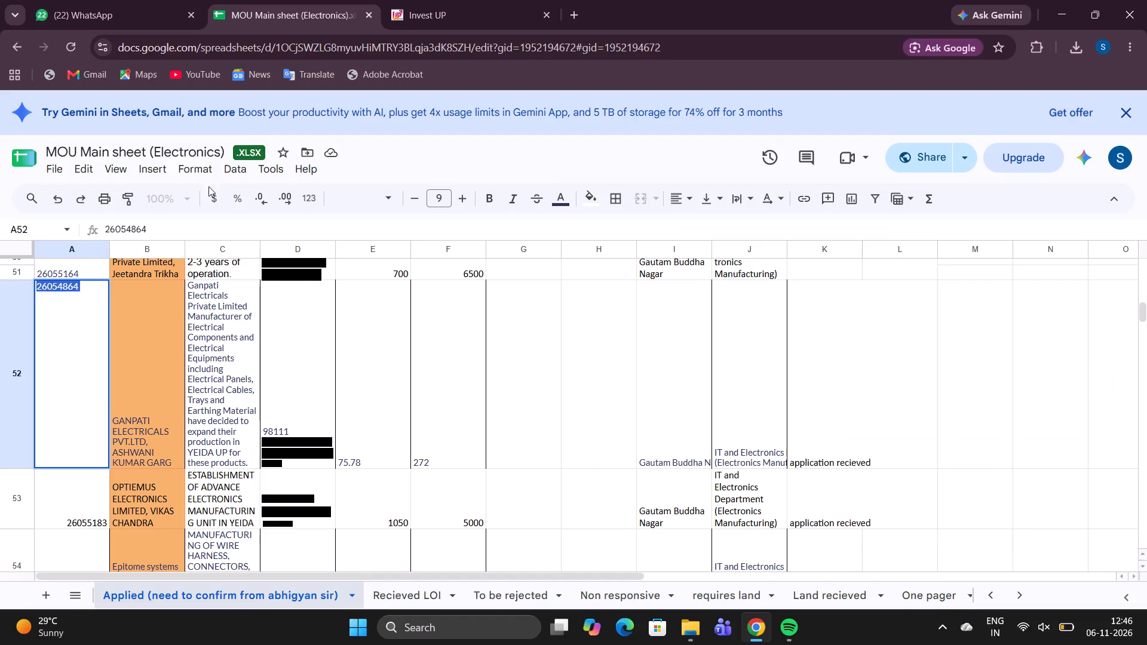
pyautogui.doubleClick(93, 496)
pyautogui.hotkey('ctrl', 'a')
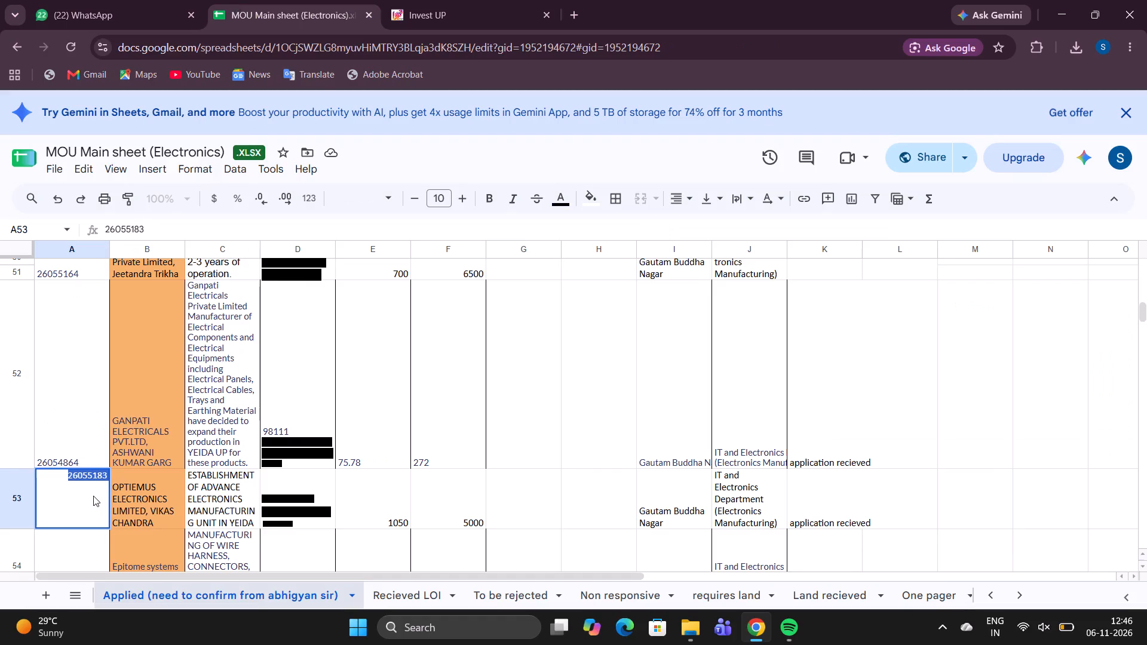
pyautogui.hotkey('ctrl', 'c')
pyautogui.click(481, 0)
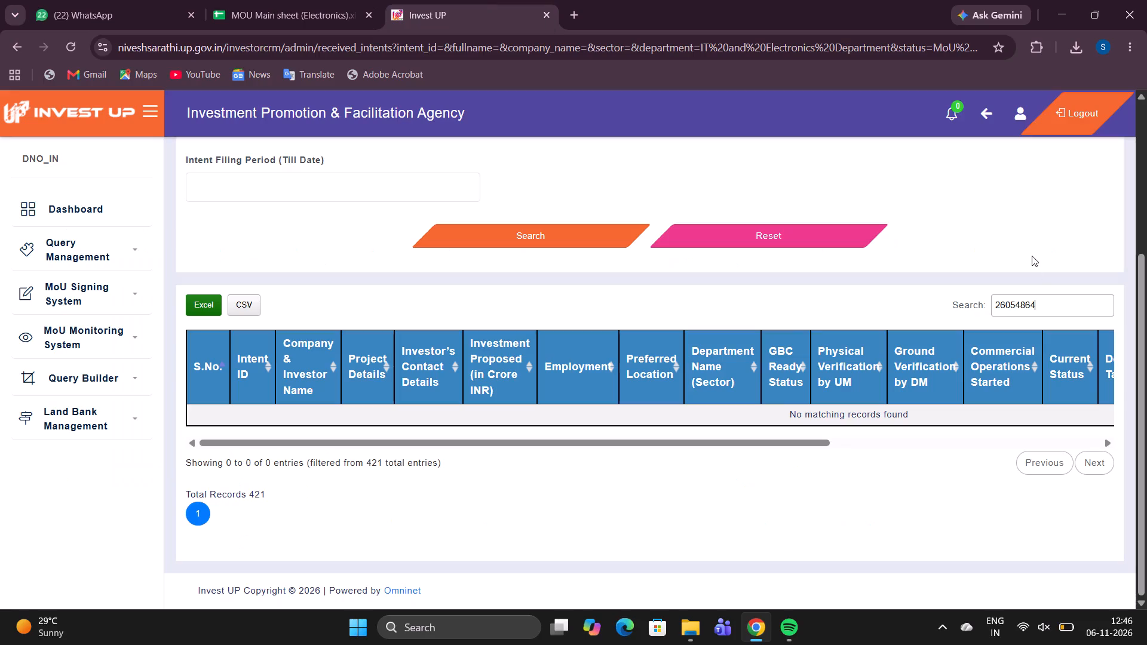
pyautogui.moveTo(1041, 305); pyautogui.dragTo(746, 319)
pyautogui.press('BackSpace')
pyautogui.hotkey('ctrl', 'v')
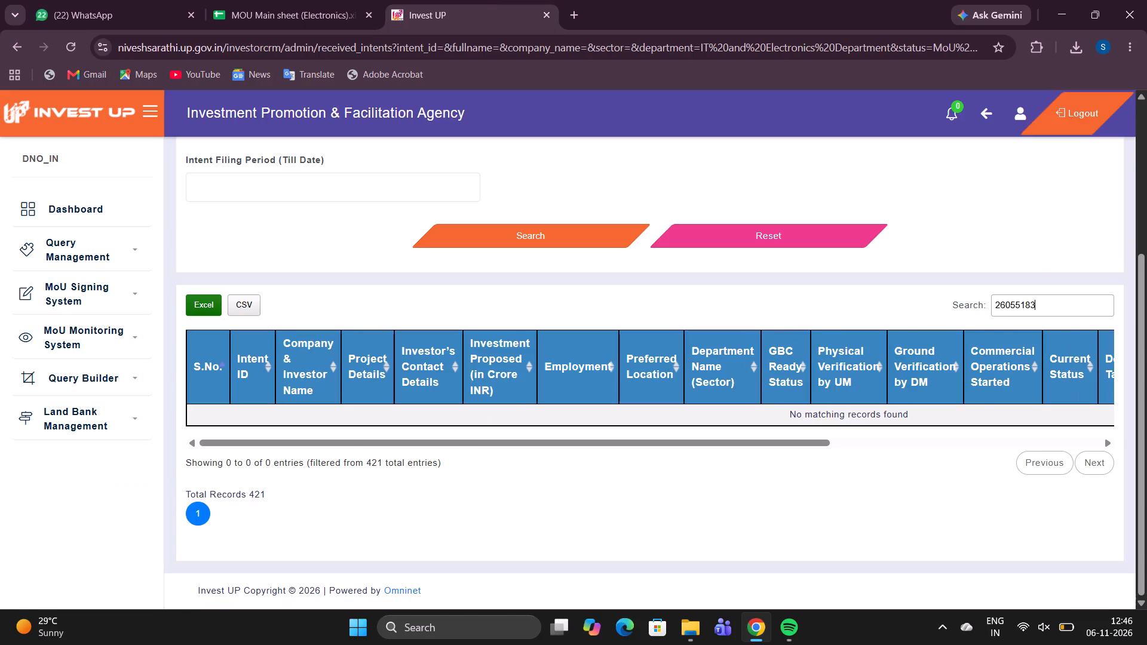
# Copy Epitome Systems' intent ID 26056096 from the Applied sheet and search the Invest UP intents table for it.
pyautogui.click(217, 0)
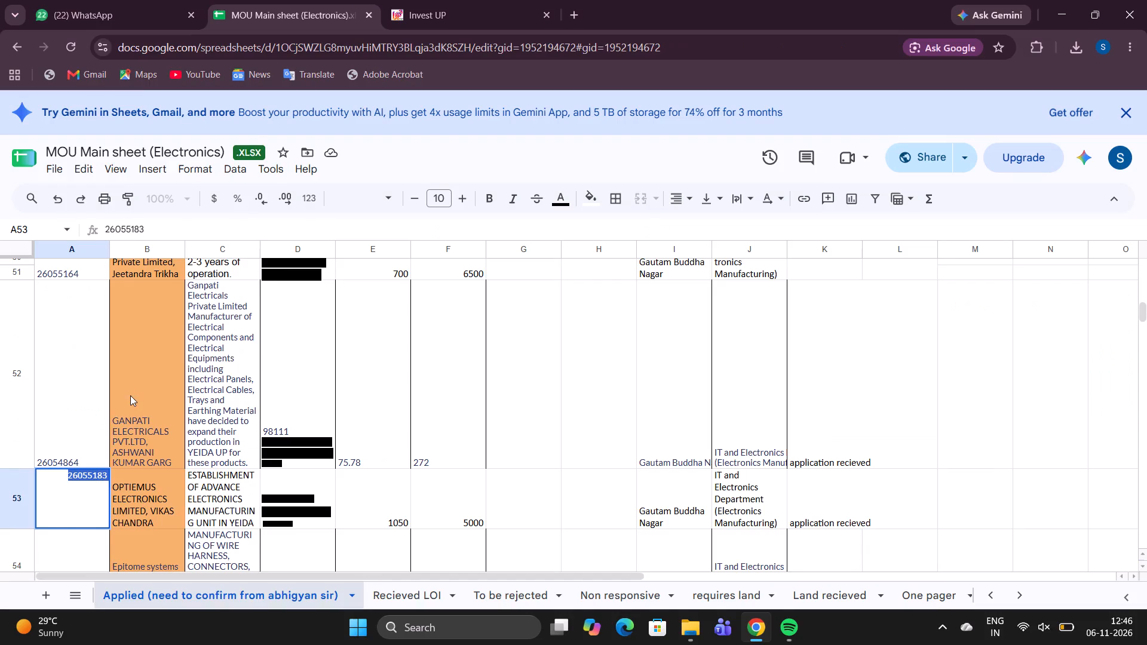
pyautogui.click(130, 395)
pyautogui.scroll(-3, 130, 395)
pyautogui.scroll(1, 130, 395)
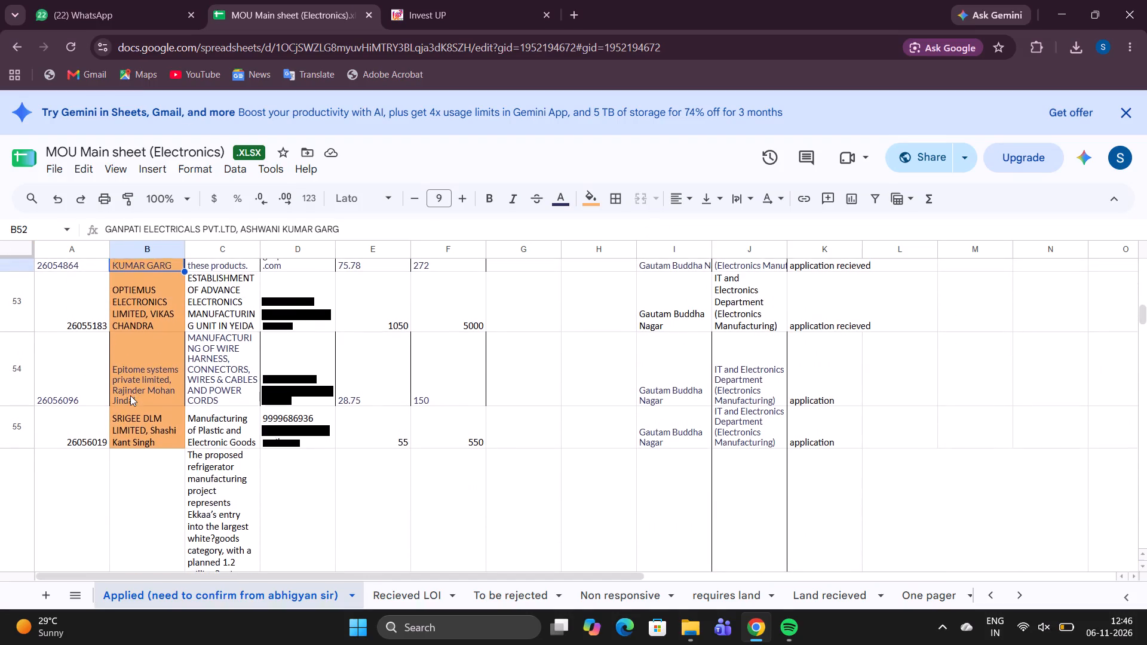
pyautogui.scroll(1, 130, 395)
pyautogui.doubleClick(90, 385)
pyautogui.hotkey('ctrl', 'a')
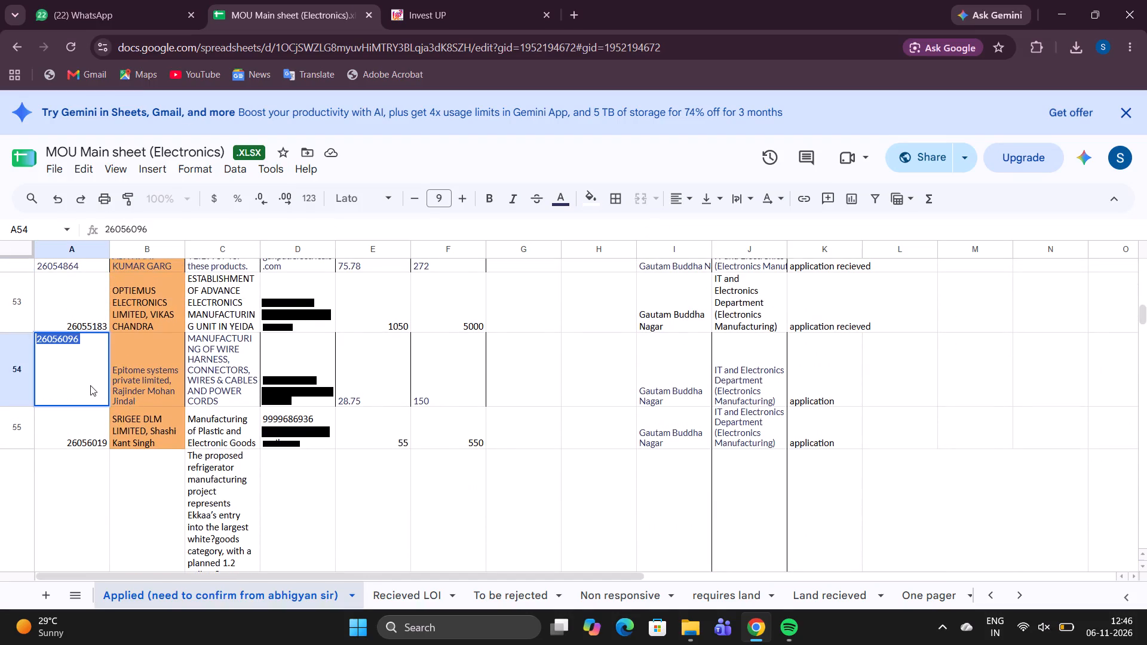
pyautogui.hotkey('ctrl', 'c')
pyautogui.click(407, 8)
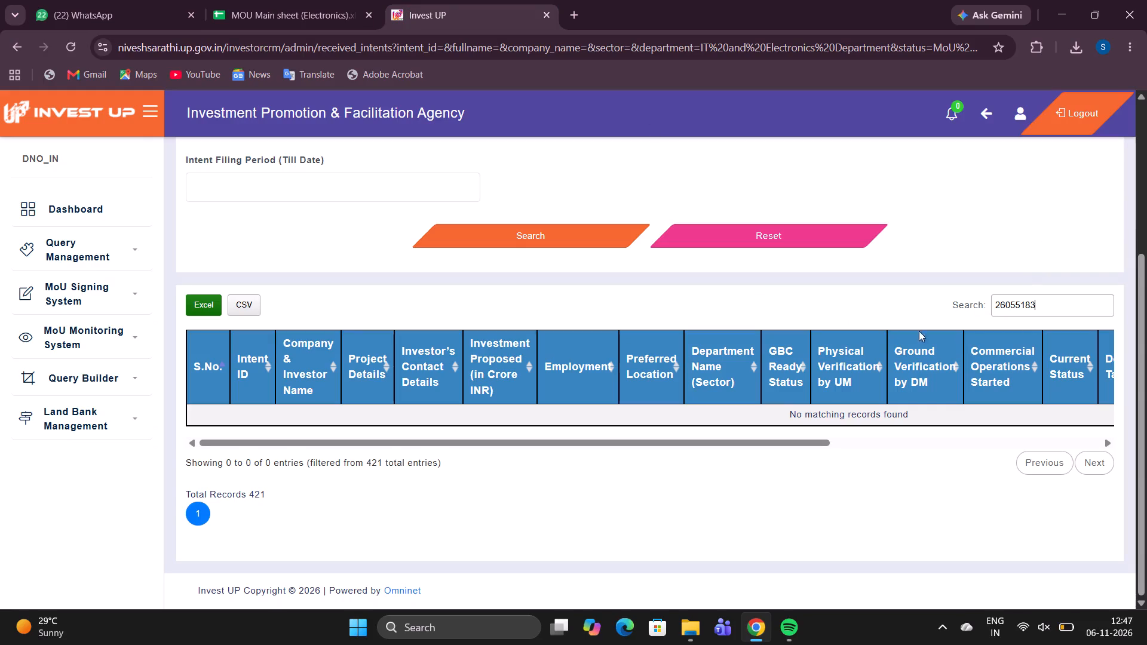
pyautogui.moveTo(1041, 312); pyautogui.dragTo(880, 300)
pyautogui.press('BackSpace')
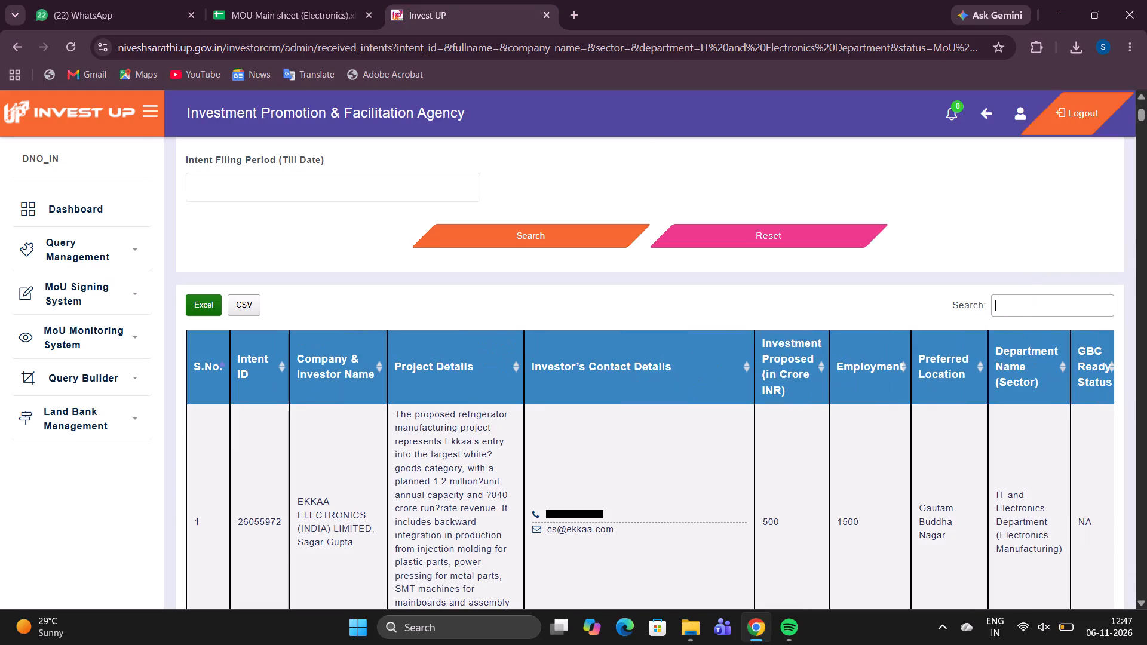
pyautogui.hotkey('ctrl', 'v')
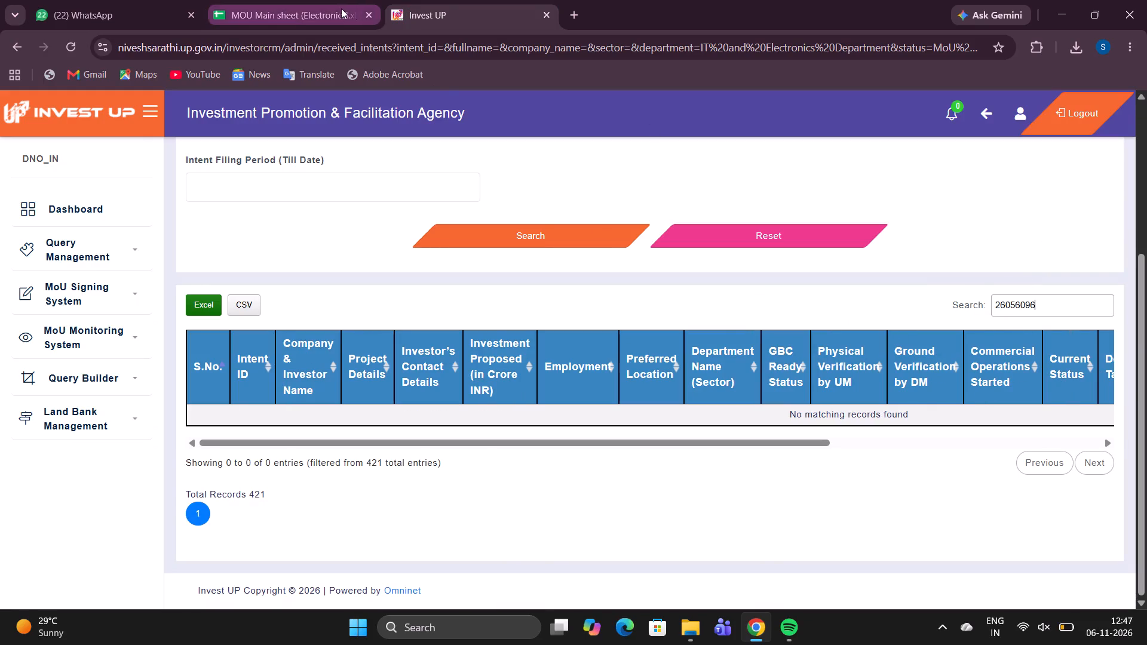
# Copy SRIGEE DLM's intent ID 26056019 from the Applied sheet and search the Invest UP intents table for it.
pyautogui.click(337, 7)
pyautogui.doubleClick(97, 430)
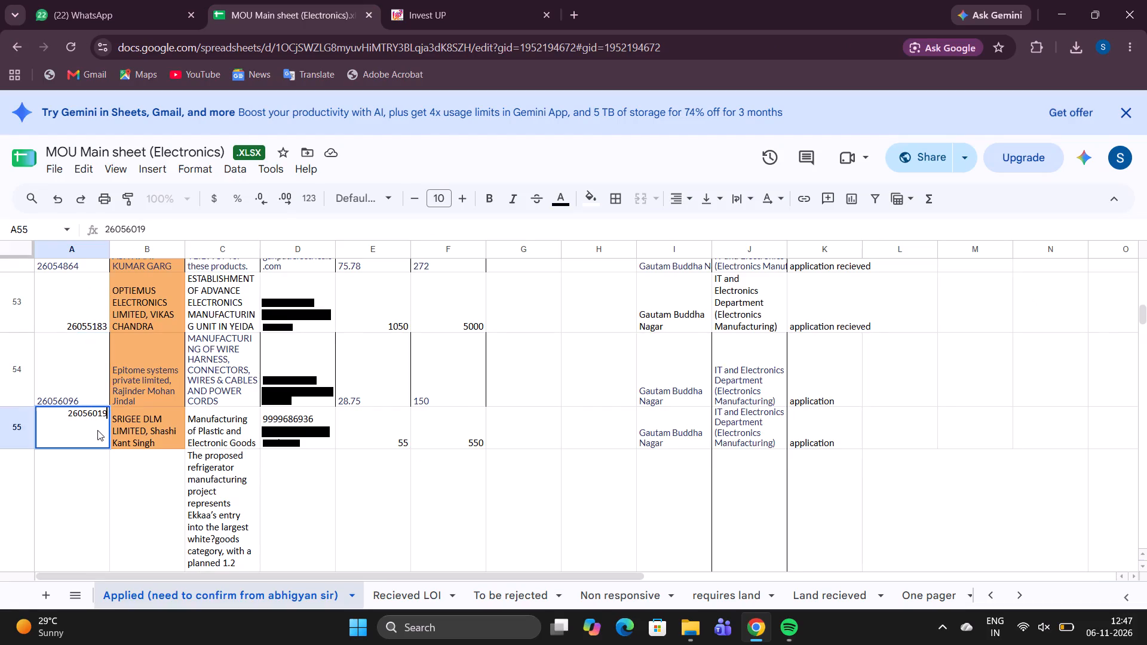
pyautogui.hotkey('ctrl', 'a')
pyautogui.keyDown('ctrl'); pyautogui.click(97, 430); pyautogui.keyUp('ctrl')
pyautogui.hotkey('ctrl', 'c')
pyautogui.doubleClick(102, 413)
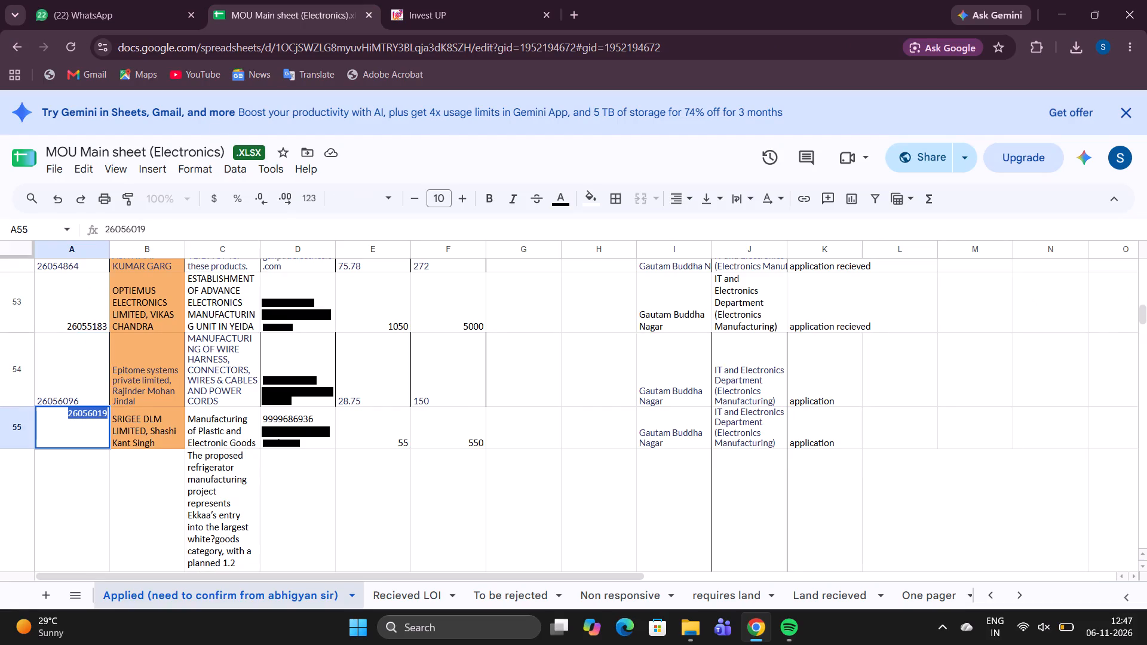
pyautogui.hotkey('ctrl', 'c')
pyautogui.click(481, 0)
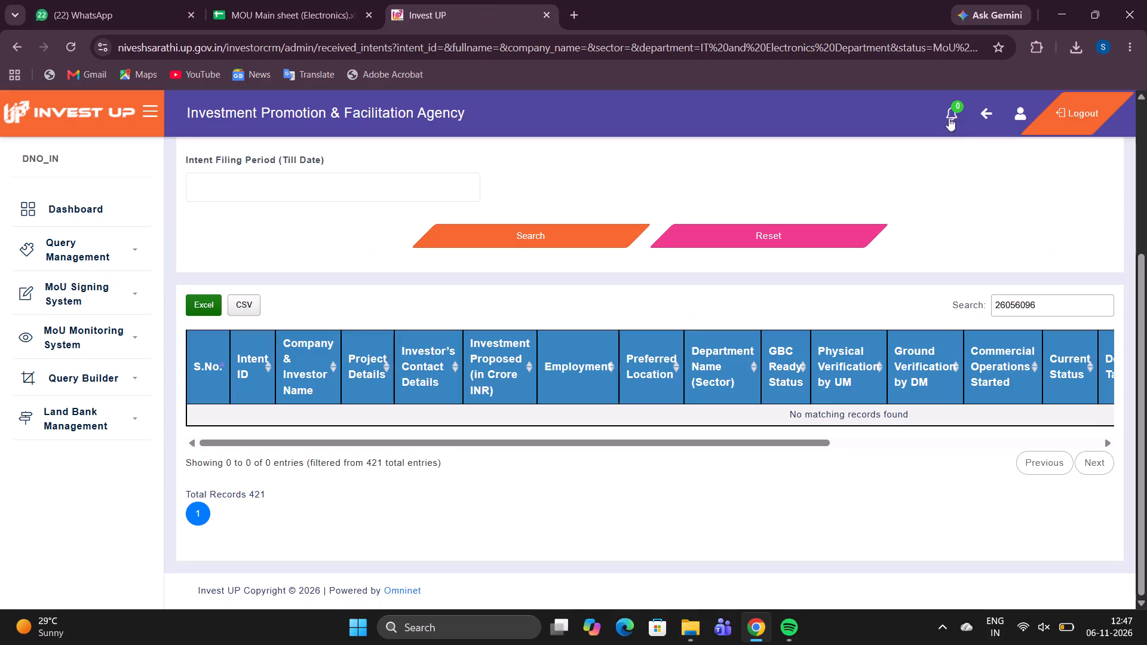
pyautogui.click(1063, 297)
pyautogui.moveTo(1063, 297); pyautogui.dragTo(848, 333)
pyautogui.press('BackSpace')
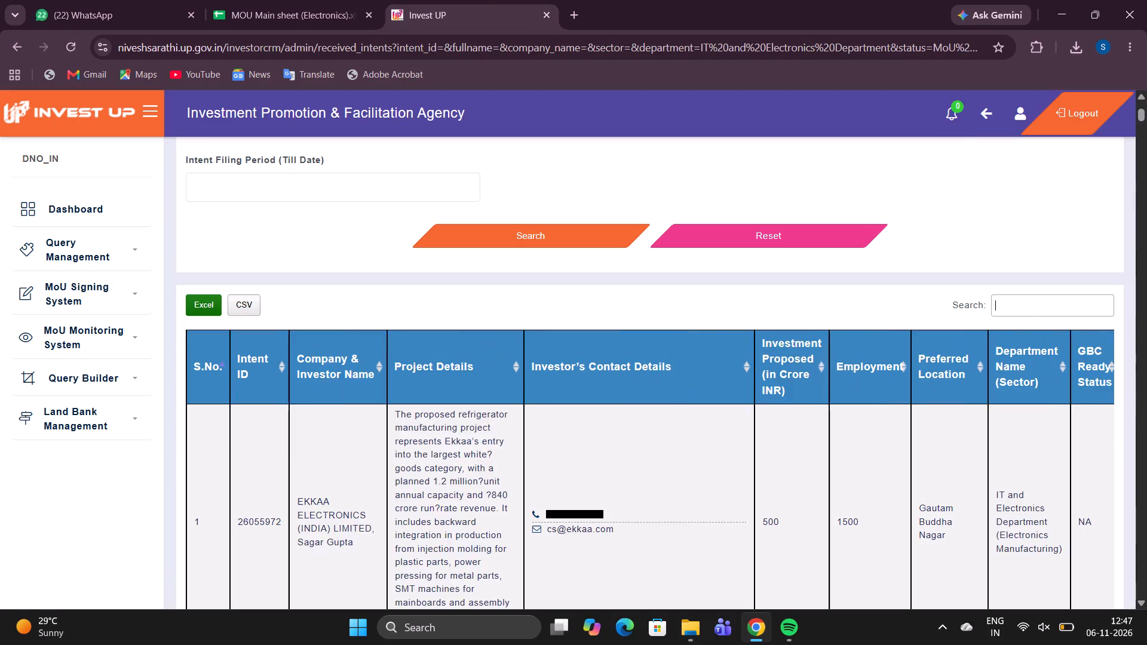
pyautogui.hotkey('ctrl', 'v')
# Copy EKKAA Electronics' intent ID 26055972 from the Applied sheet, search the Invest UP intents table for it, and check its current status.
pyautogui.click(284, 11)
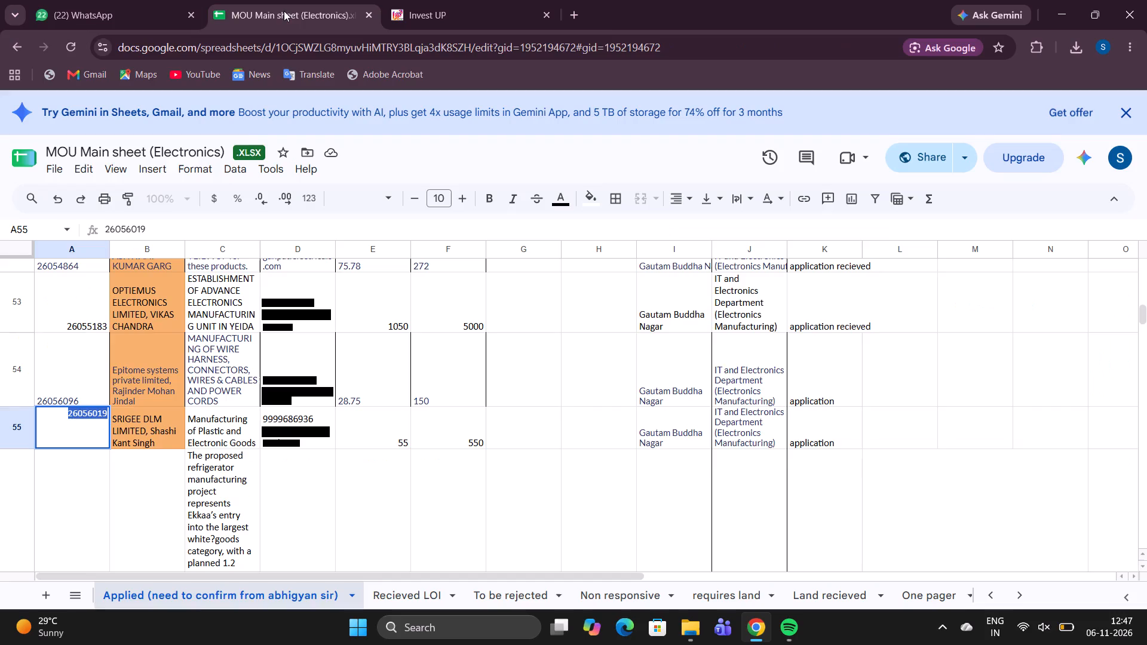
pyautogui.click(232, 441)
pyautogui.scroll(-2, 232, 441)
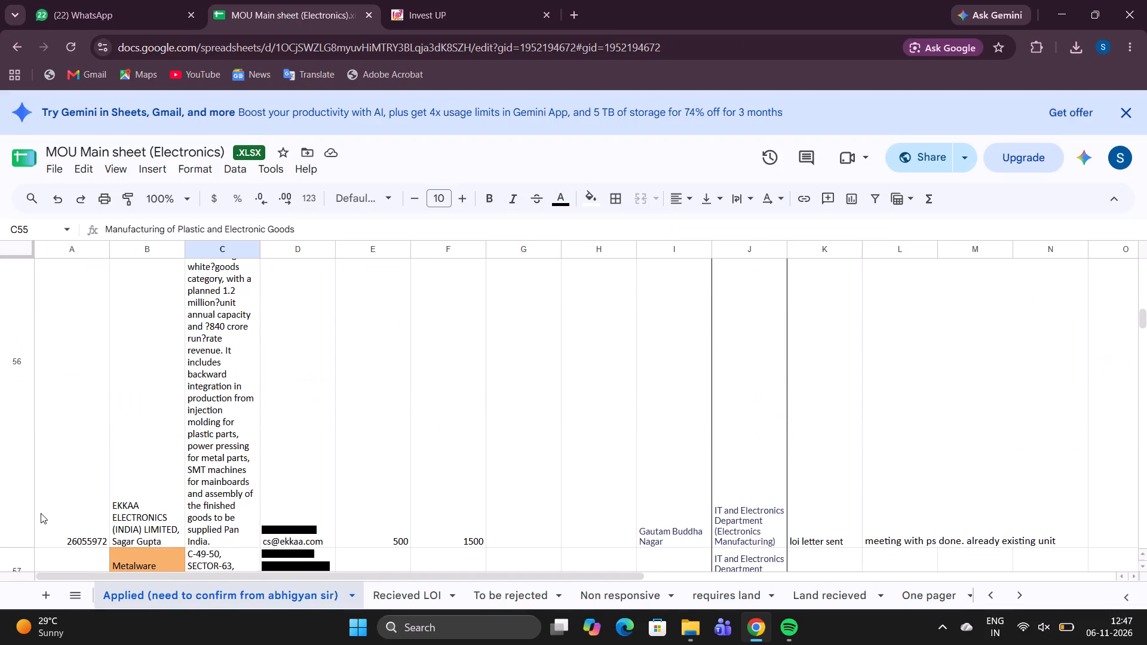
pyautogui.doubleClick(60, 503)
pyautogui.hotkey('ctrl', 'a')
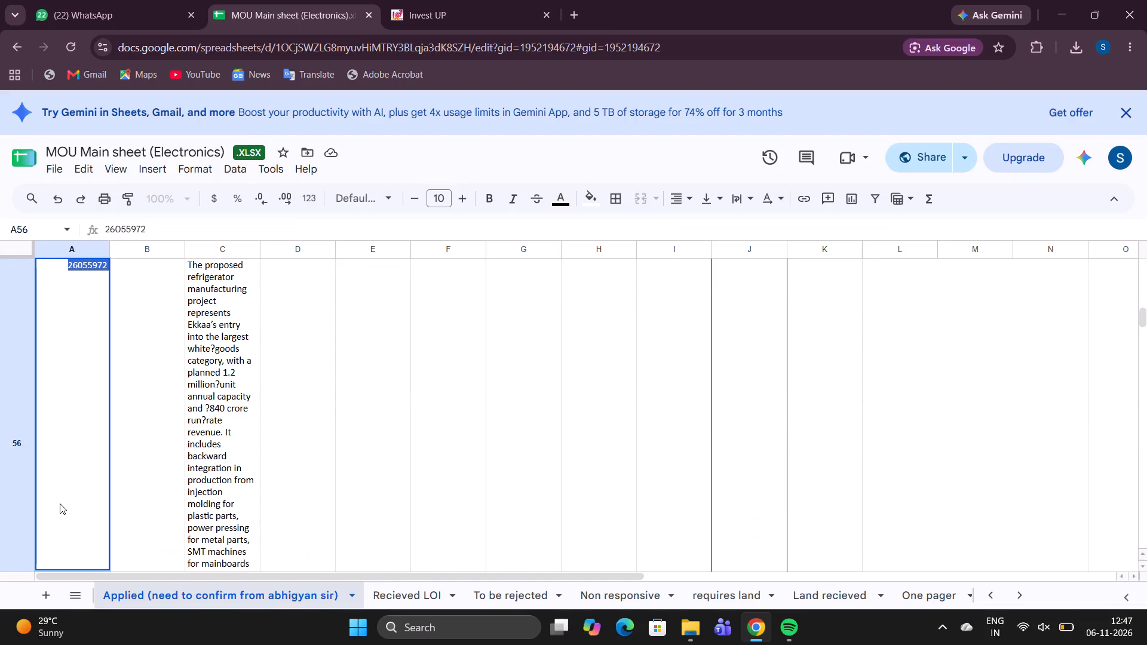
pyautogui.hotkey('ctrl', 'c')
pyautogui.click(530, 5)
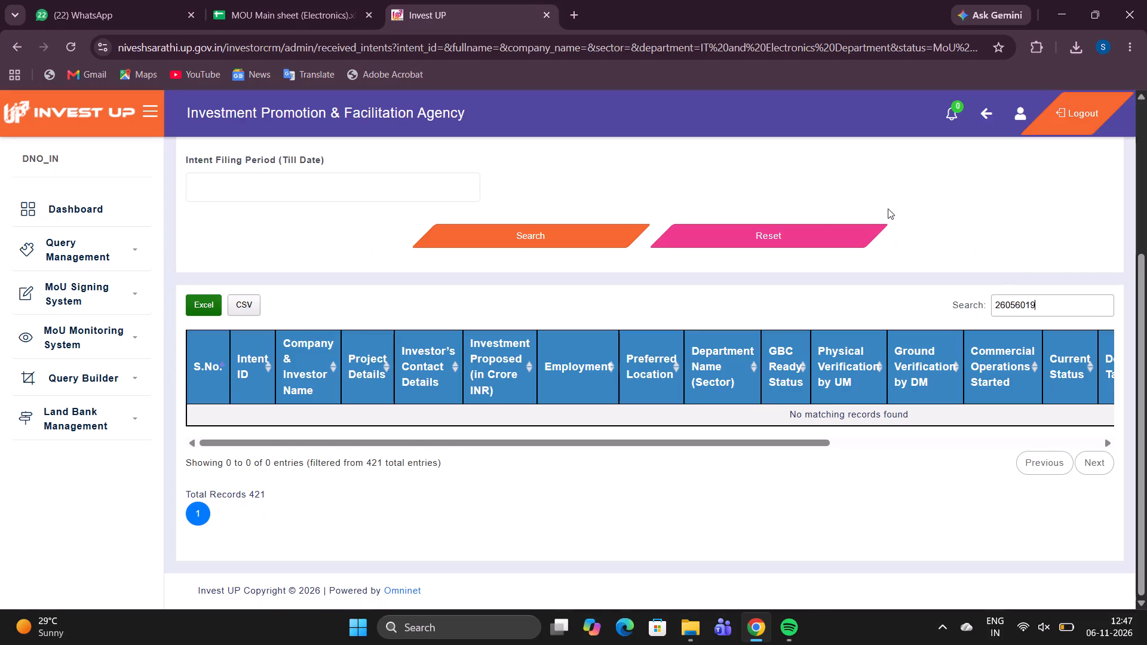
pyautogui.moveTo(1059, 299); pyautogui.dragTo(803, 326)
pyautogui.press('BackSpace')
pyautogui.hotkey('ctrl', 'v')
pyautogui.scroll(-3, 803, 326)
pyautogui.hscroll(-2, 803, 326)
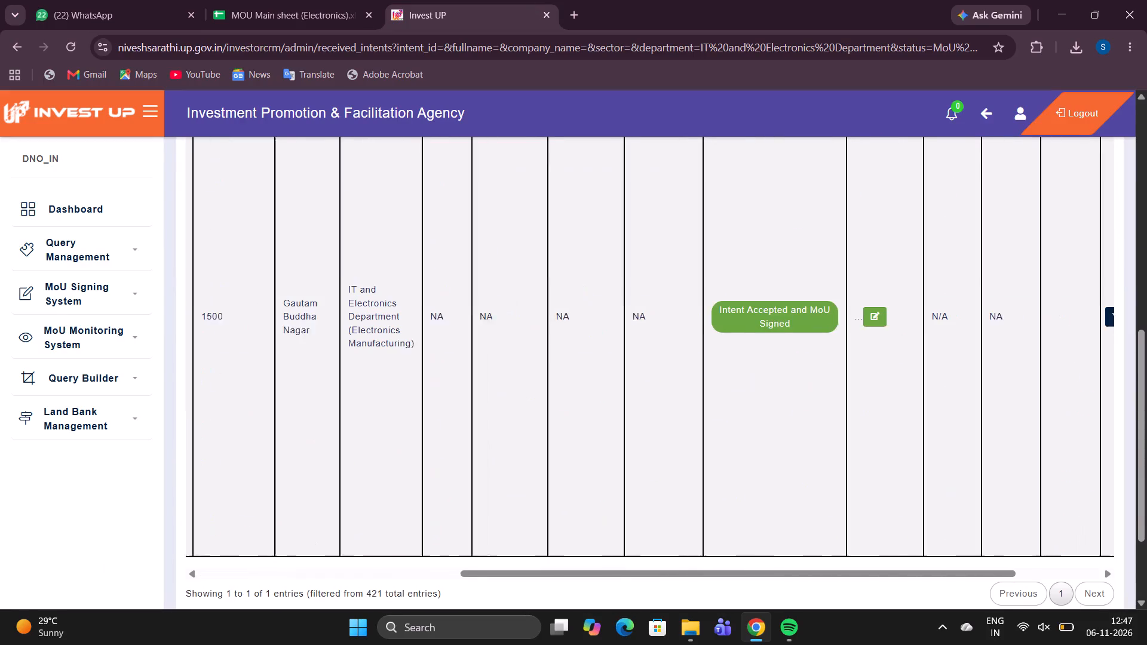
pyautogui.hscroll(-2, 803, 326)
# Copy EKKAA Electronics' row (A56:K56) from the Applied sheet and paste it into row 63 of the mou signed sheet.
pyautogui.click(284, 0)
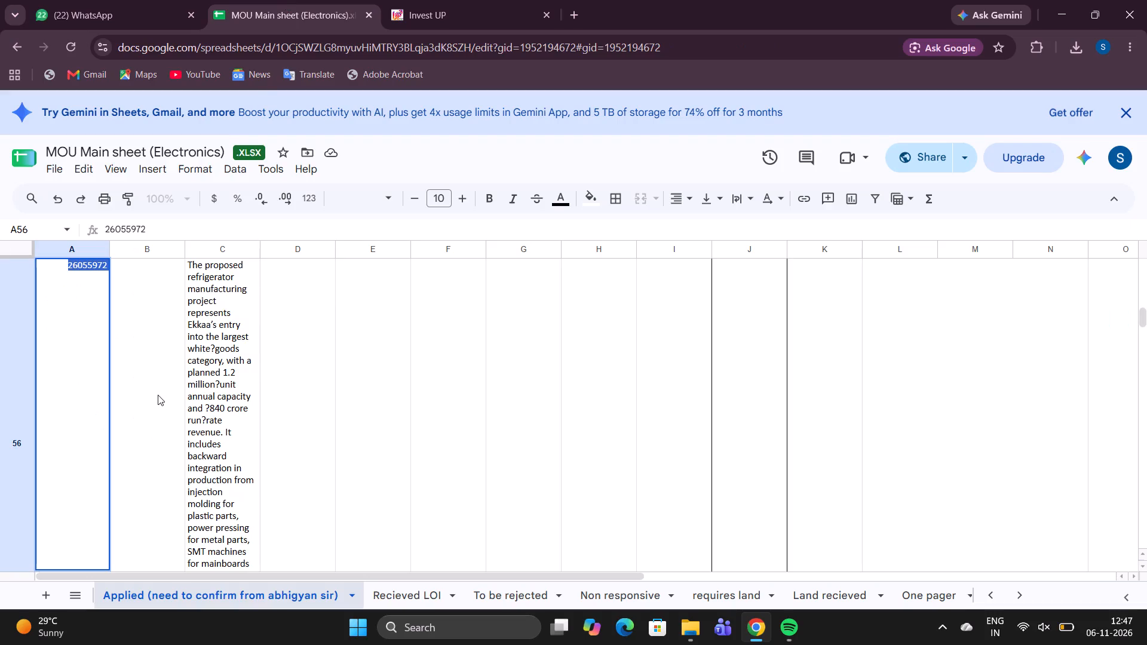
pyautogui.click(158, 395)
pyautogui.scroll(-1, 158, 395)
pyautogui.moveTo(73, 382); pyautogui.dragTo(801, 407)
pyautogui.hotkey('ctrl', 'c')
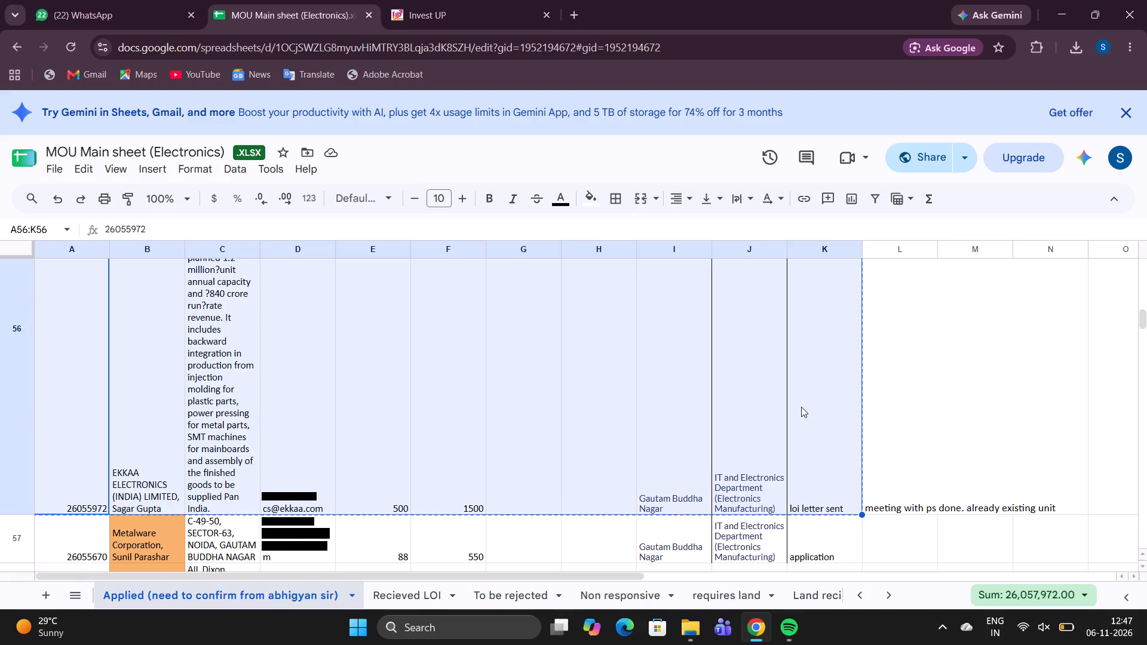
pyautogui.click(478, 0)
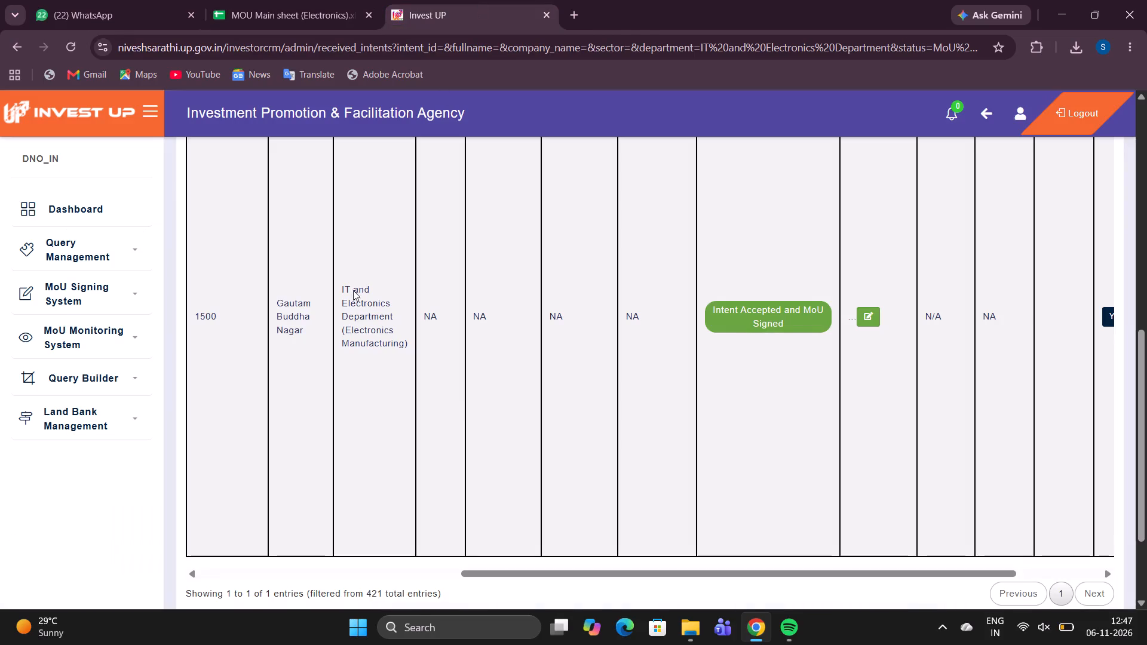
pyautogui.click(238, 0)
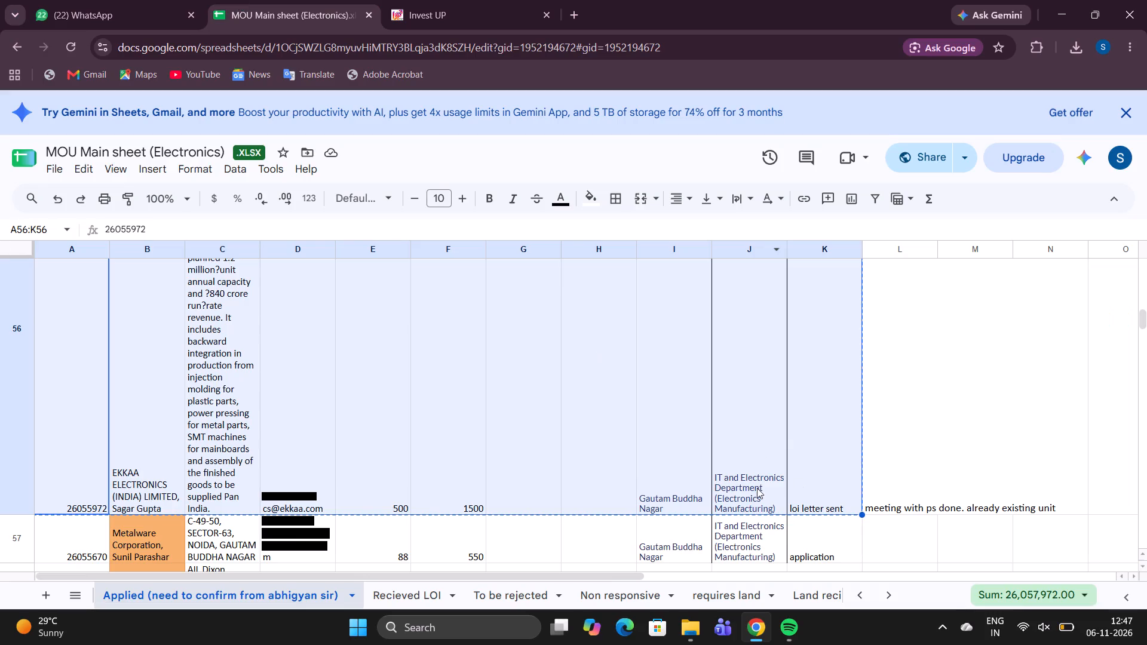
pyautogui.hscroll(-2, 629, 595)
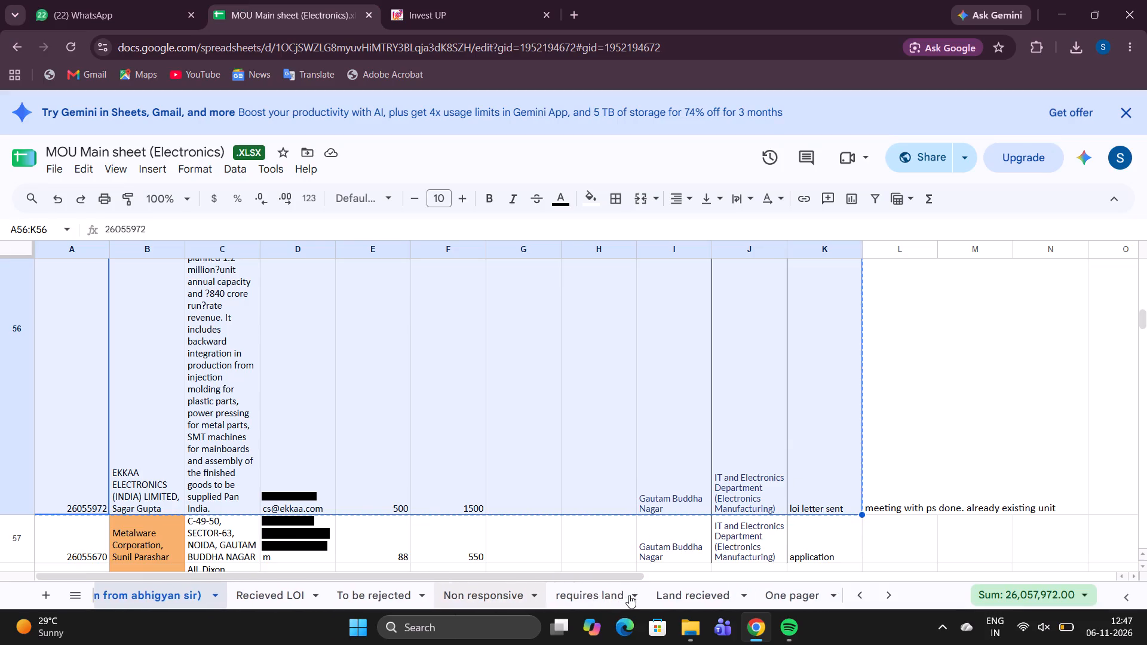
pyautogui.hscroll(-2, 629, 595)
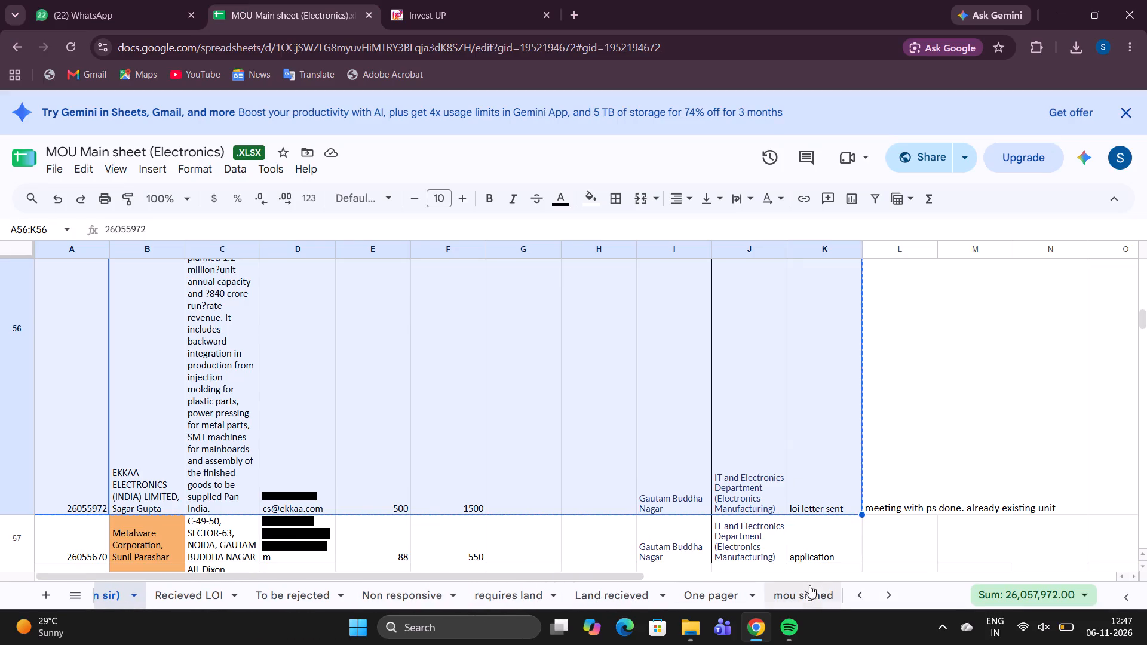
pyautogui.click(809, 588)
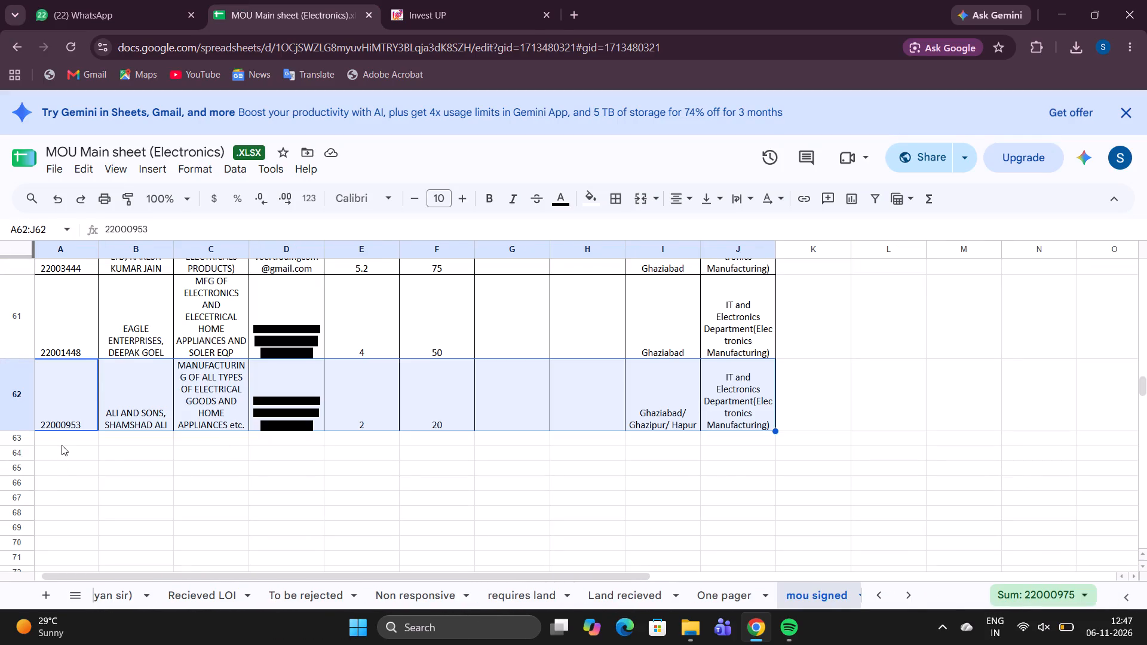
pyautogui.click(62, 442)
pyautogui.hotkey('ctrl', 'v')
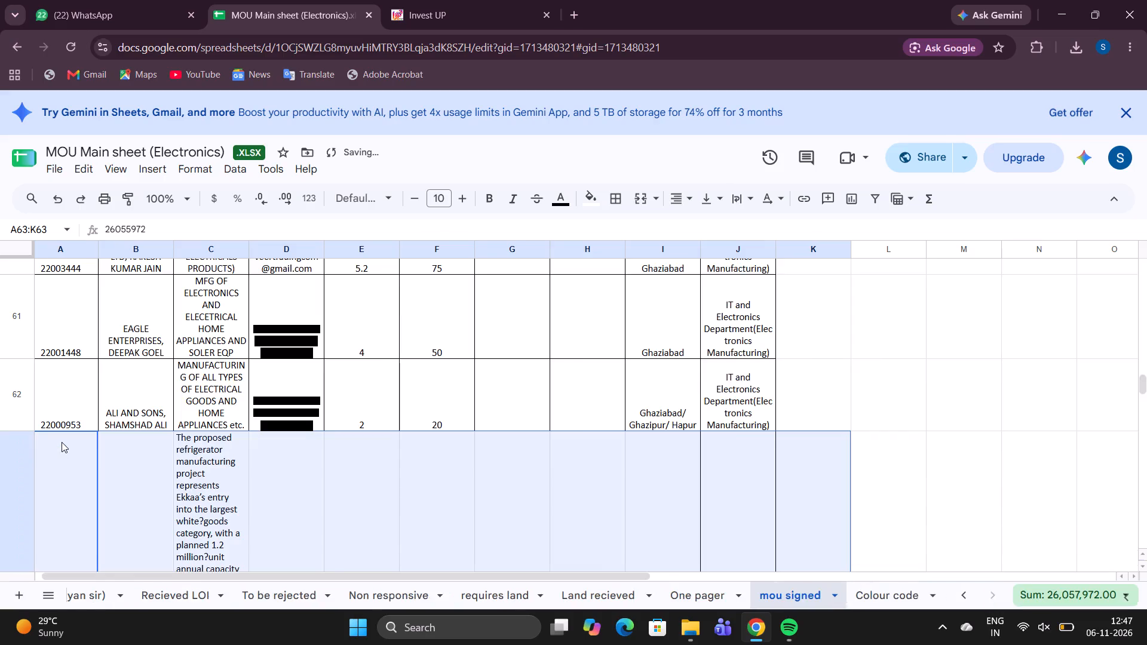
pyautogui.scroll(-3, 62, 442)
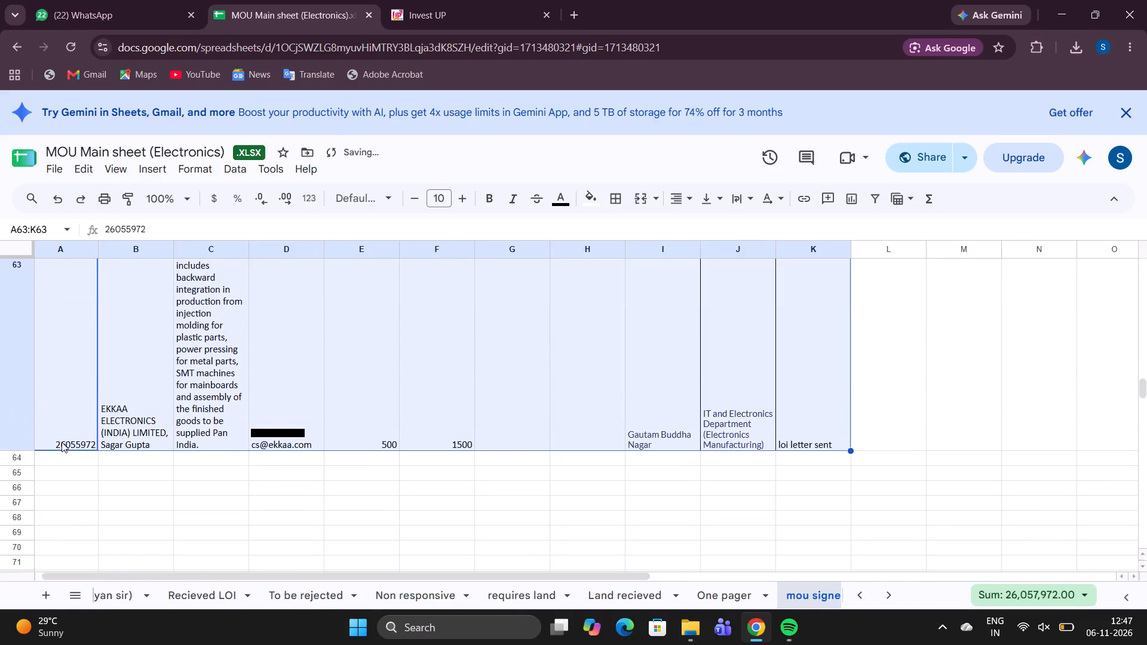
# Clear the "loi letter sent" status from cell K63 in EKKAA Electronics' row on the mou signed sheet.
pyautogui.hscroll(2, 152, 606)
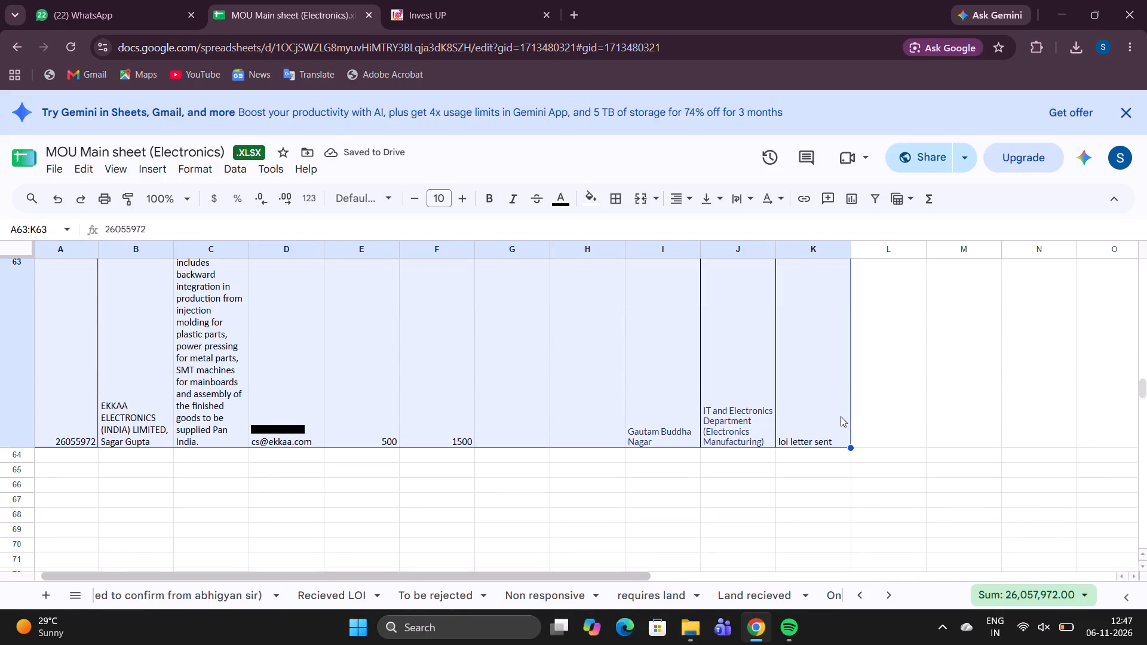
pyautogui.doubleClick(817, 407)
pyautogui.press('BackSpace')
pyautogui.press('BackSpace')
pyautogui.press('BackSpace')
pyautogui.press('BackSpace')
pyautogui.press('BackSpace')
pyautogui.press('BackSpace')
pyautogui.press('BackSpace')
pyautogui.press('BackSpace')
pyautogui.press('BackSpace')
pyautogui.press('BackSpace')
pyautogui.press('BackSpace')
pyautogui.press('BackSpace')
pyautogui.press('BackSpace')
pyautogui.press('BackSpace')
pyautogui.press('BackSpace')
pyautogui.press('BackSpace')
pyautogui.press('BackSpace')
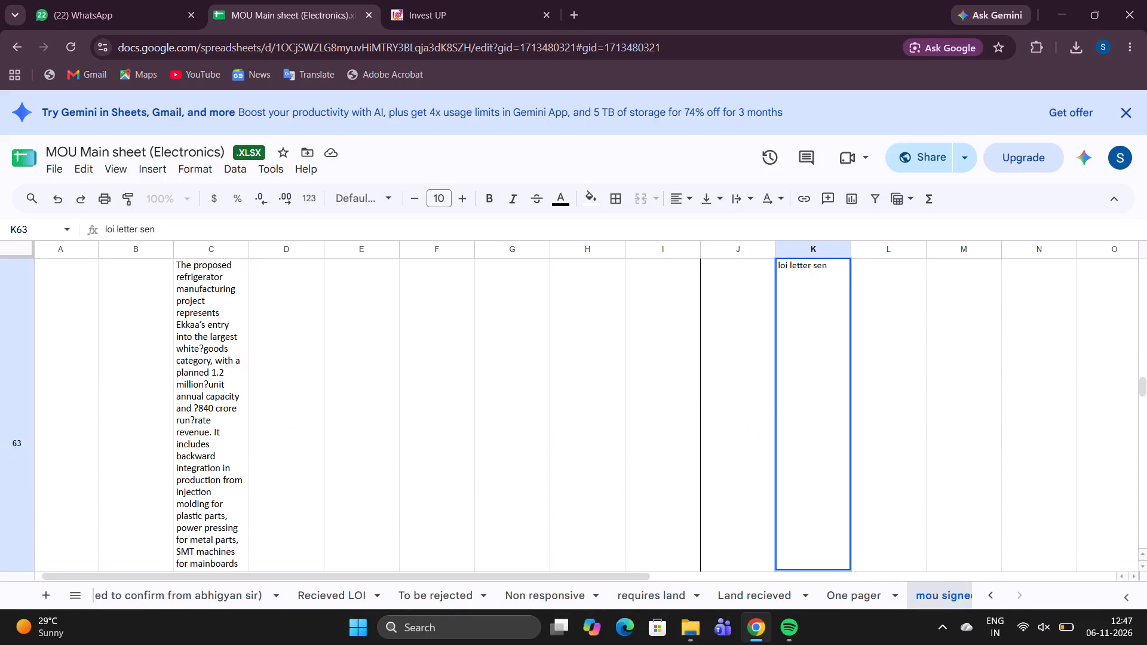
pyautogui.click(566, 442)
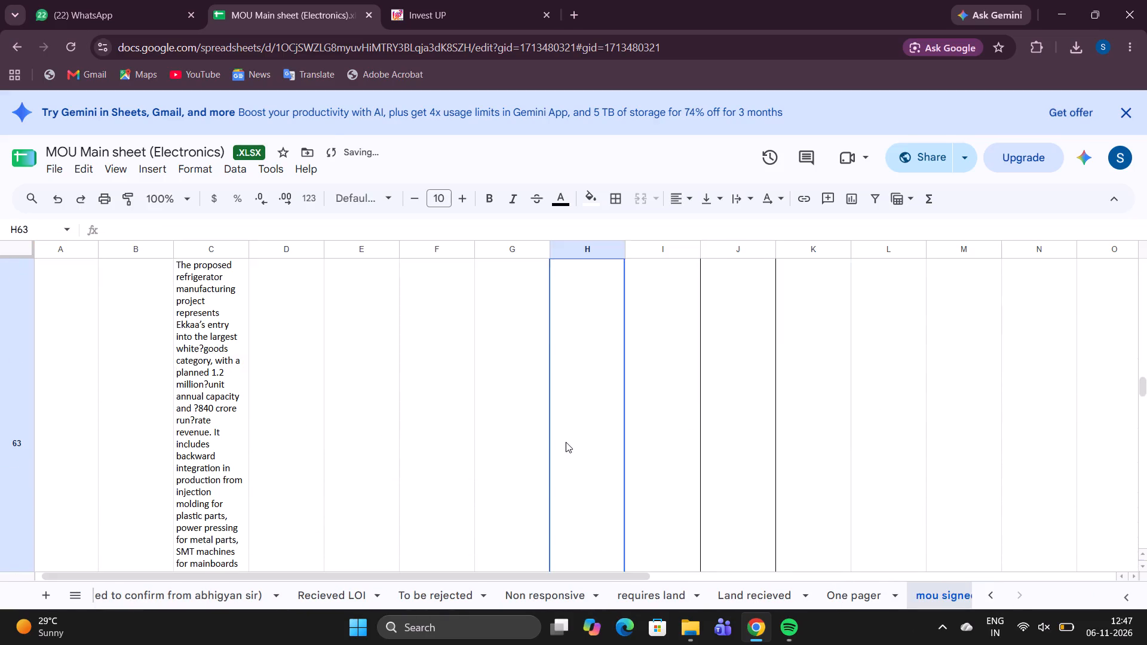
pyautogui.scroll(-3, 566, 442)
# Copy HBeonLabs Technologies' intent ID 26054228 from the Applied sheet, search the Invest UP intents table for it, and check its current status.
pyautogui.click(188, 586)
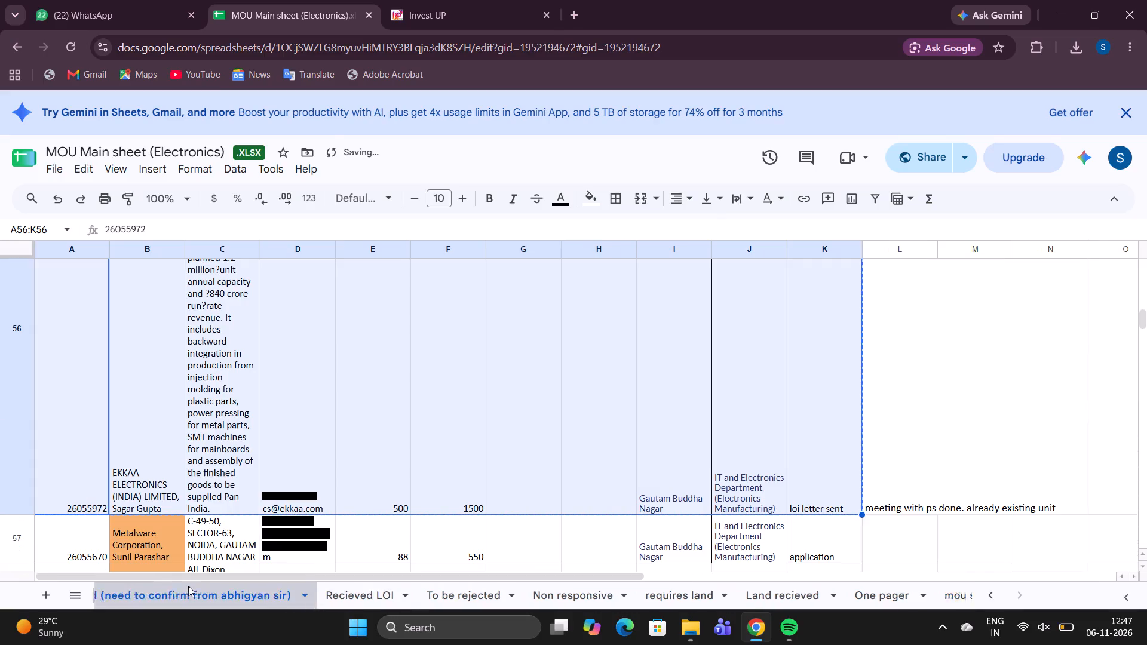
pyautogui.click(224, 539)
pyautogui.scroll(-2, 224, 539)
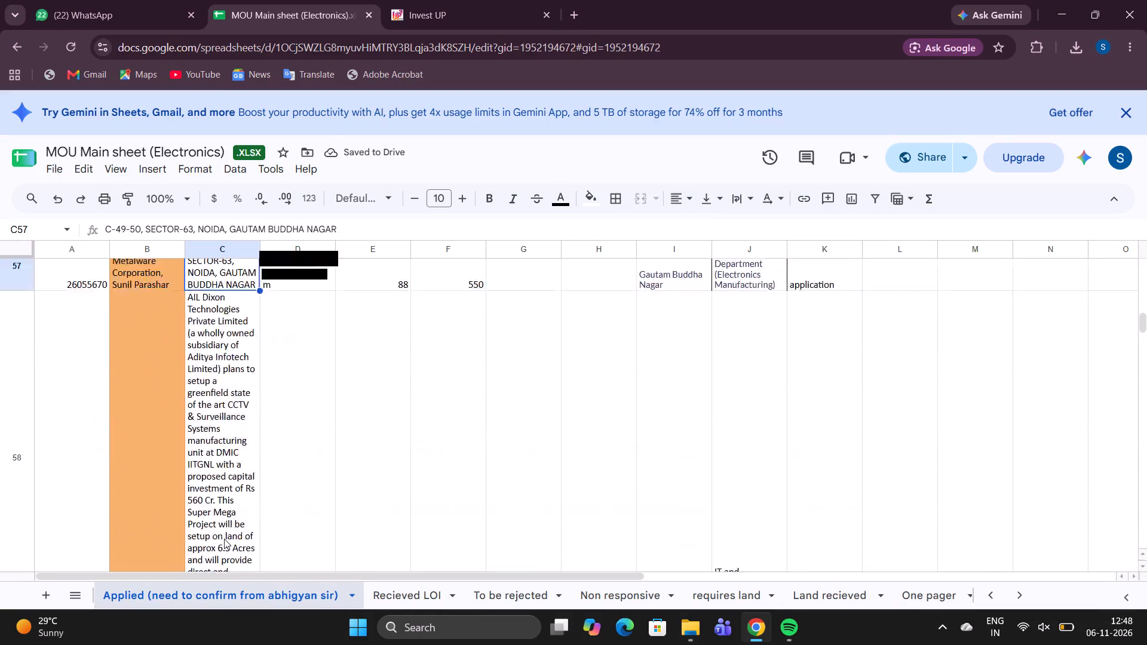
pyautogui.scroll(-6, 224, 539)
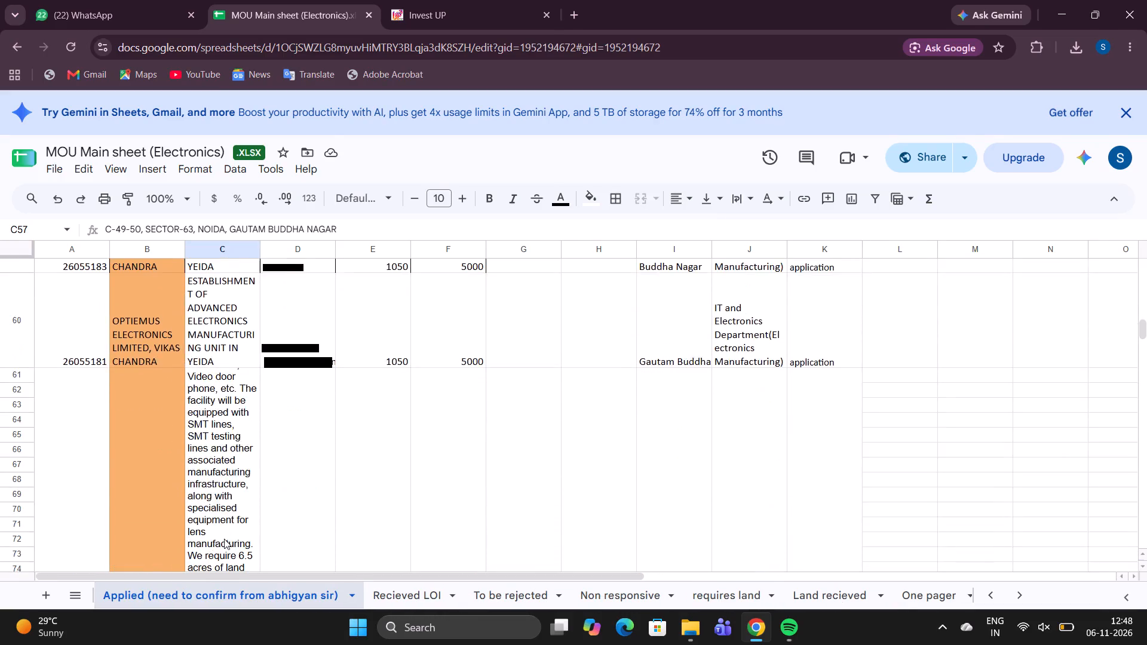
pyautogui.scroll(-6, 224, 539)
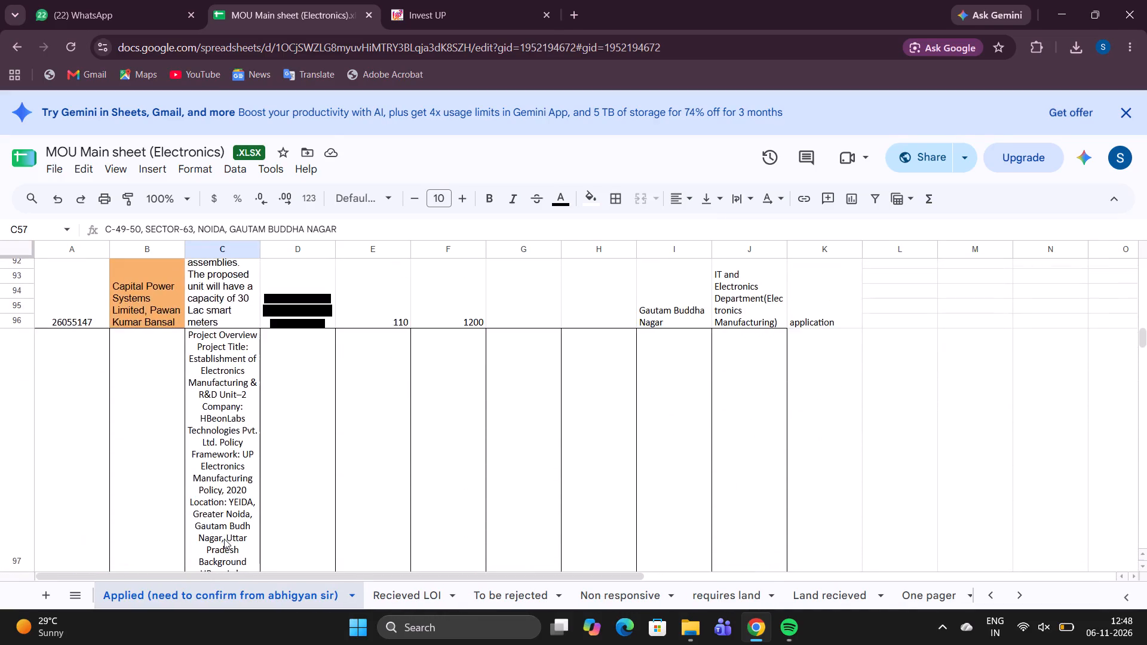
pyautogui.scroll(-4, 224, 539)
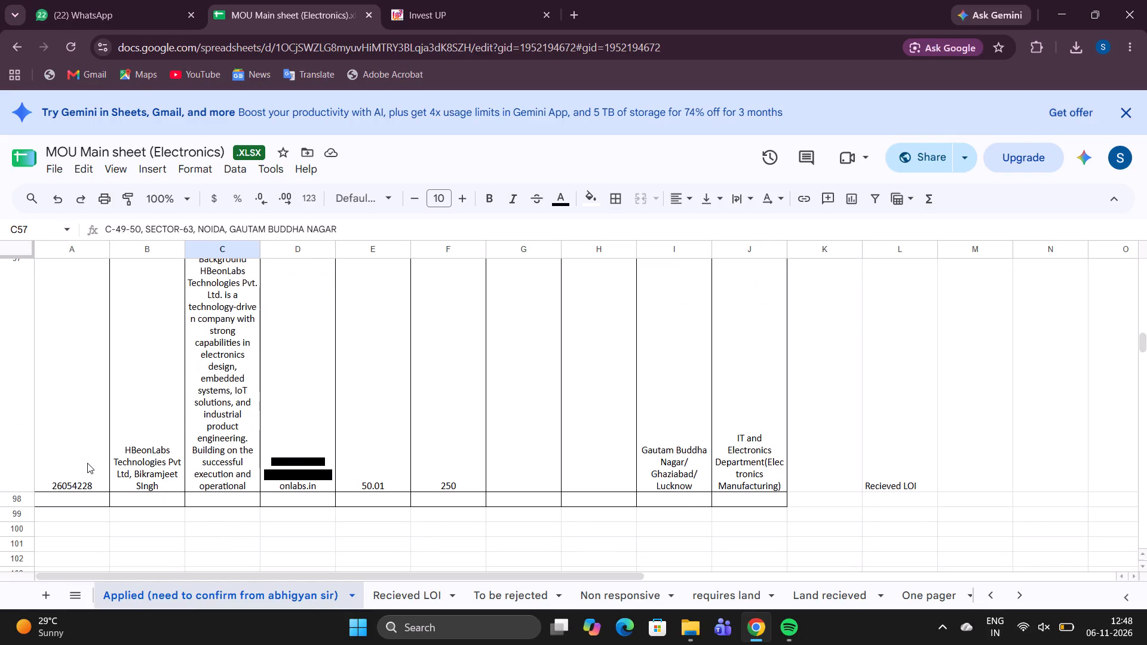
pyautogui.doubleClick(87, 463)
pyautogui.hotkey('ctrl', 'a')
pyautogui.hotkey('ctrl', 'c')
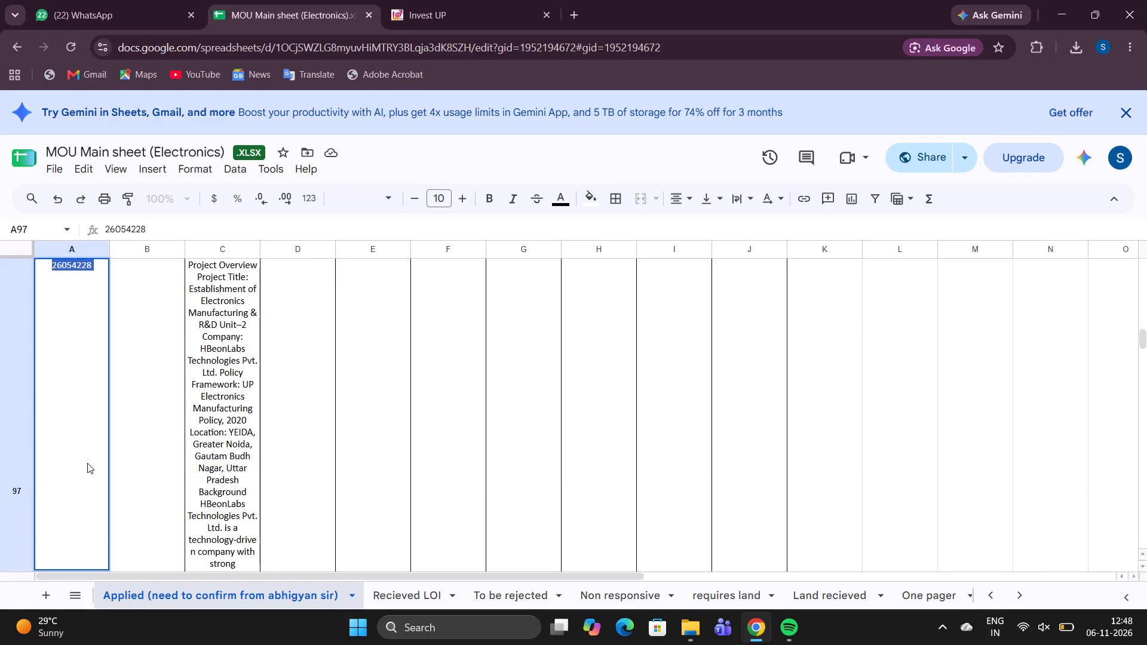
pyautogui.click(488, 15)
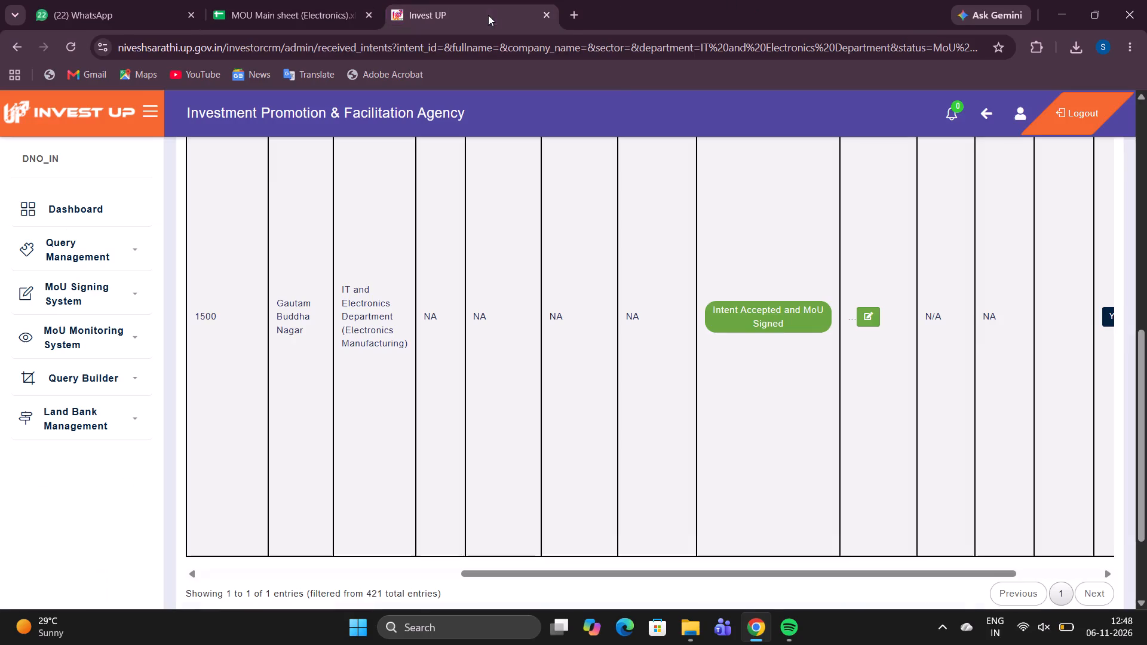
pyautogui.scroll(4, 1083, 337)
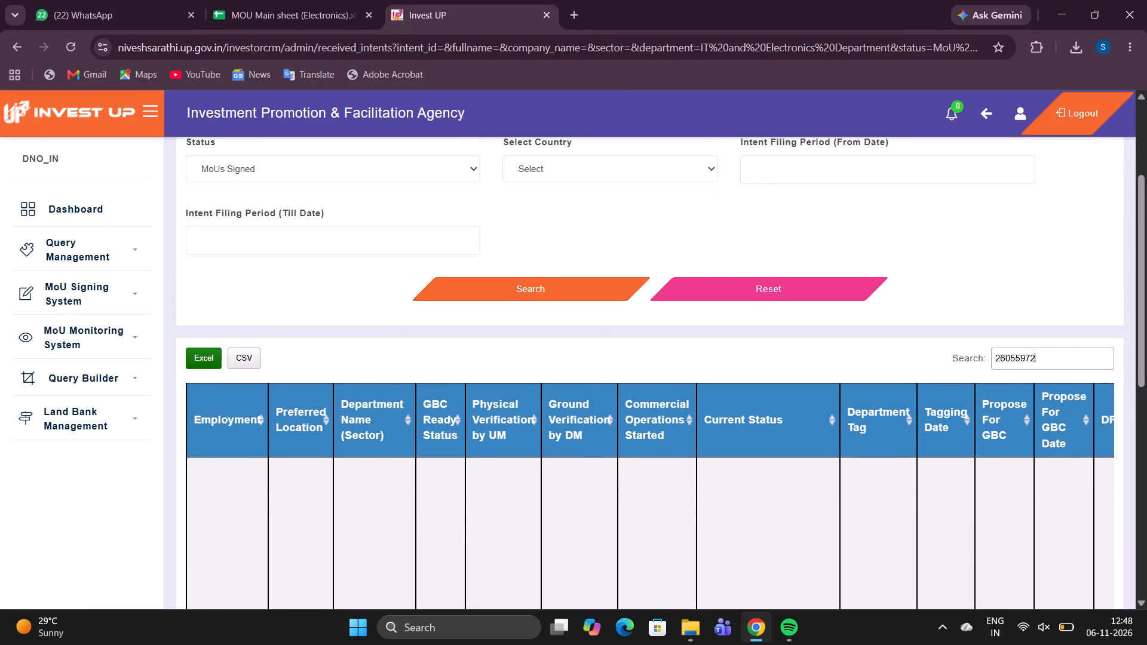
pyautogui.moveTo(1050, 360); pyautogui.dragTo(934, 351)
pyautogui.press('BackSpace')
pyautogui.hotkey('ctrl', 'v')
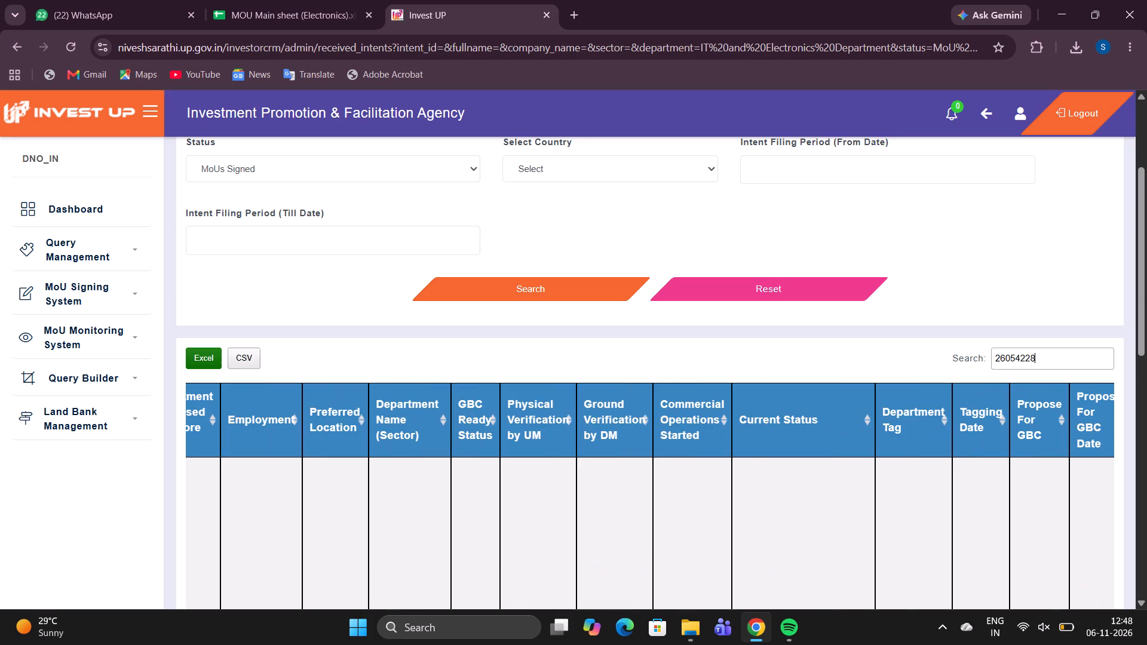
pyautogui.scroll(-3, 934, 351)
pyautogui.click(530, 0)
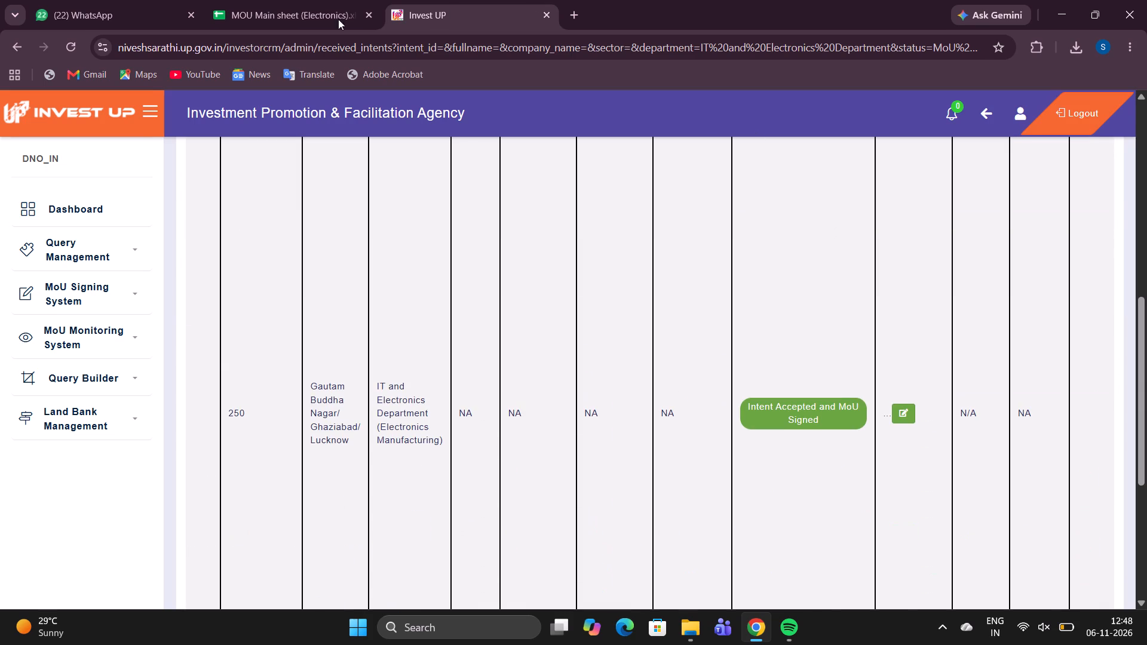
# Search the mou signed sheet for HBeonLabs Technologies' intent ID 26054228 to check for an existing entry.
pyautogui.click(309, 1)
pyautogui.click(185, 371)
pyautogui.scroll(-1, 185, 371)
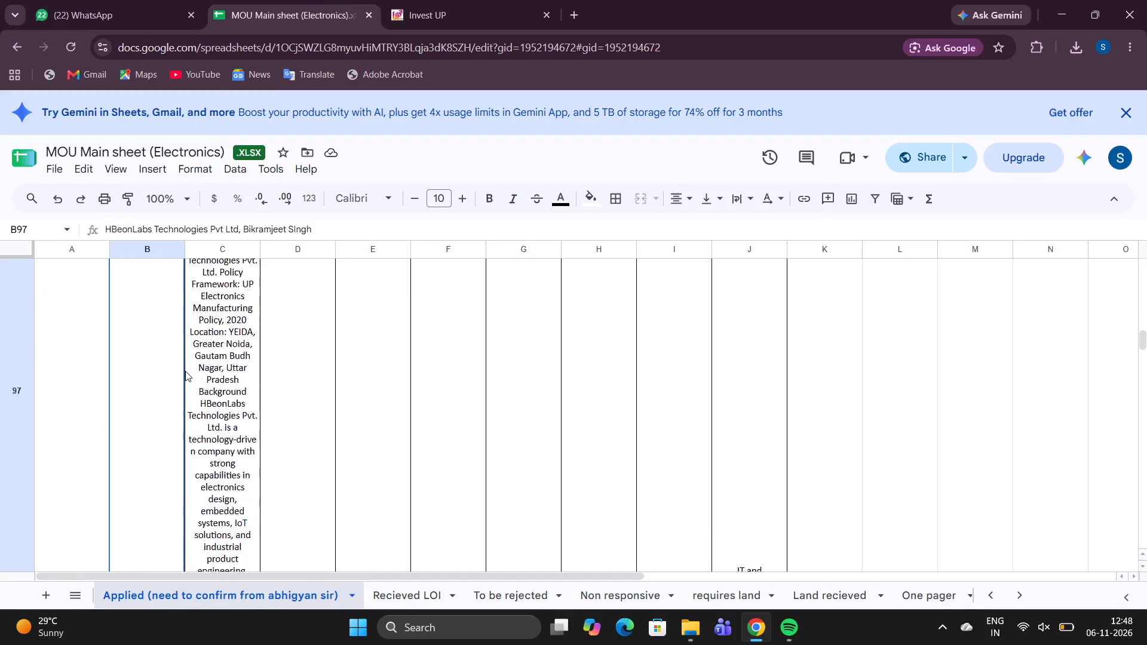
pyautogui.scroll(-1, 185, 371)
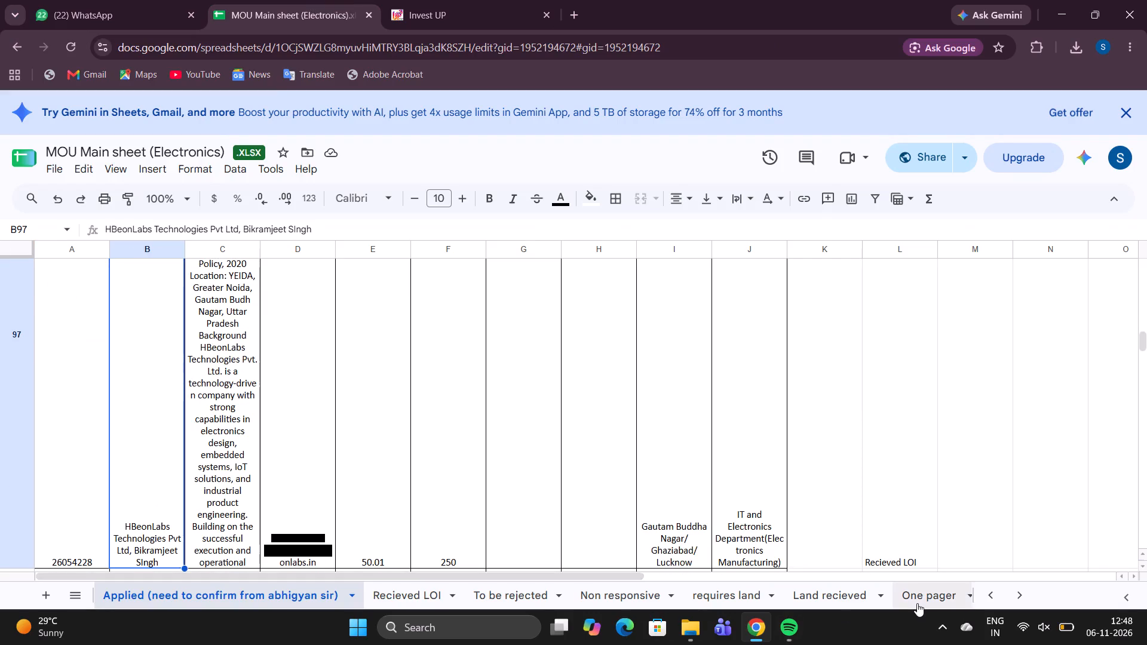
pyautogui.hscroll(-1, 917, 603)
pyautogui.click(917, 603)
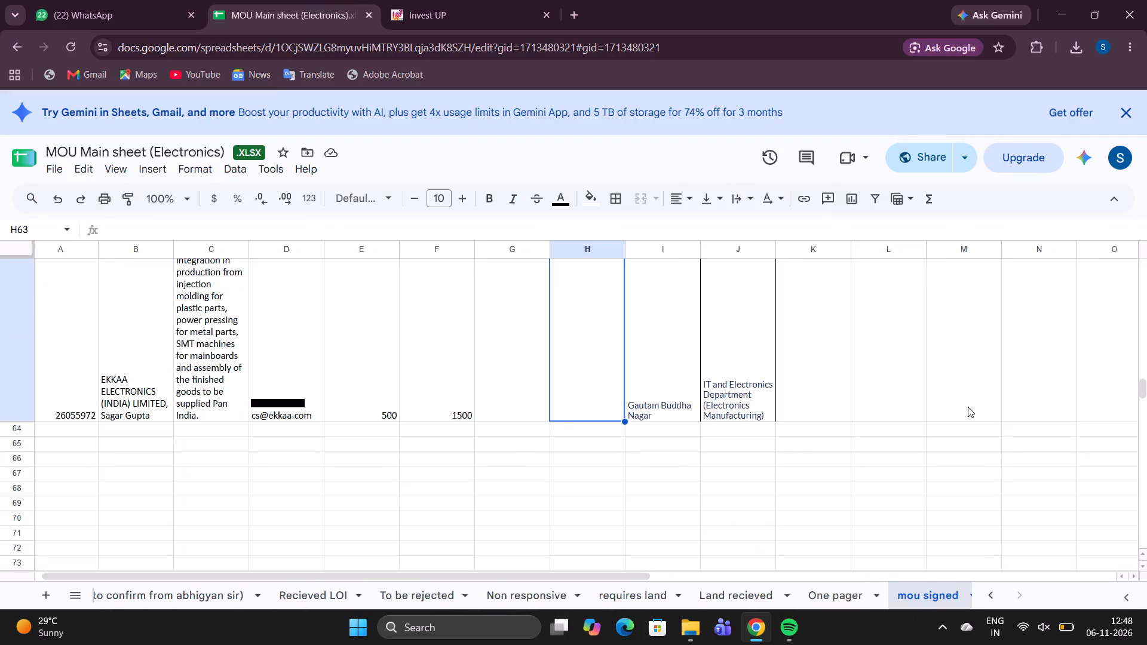
pyautogui.hotkey('ctrl', 'f')
pyautogui.hotkey('ctrl', 'v')
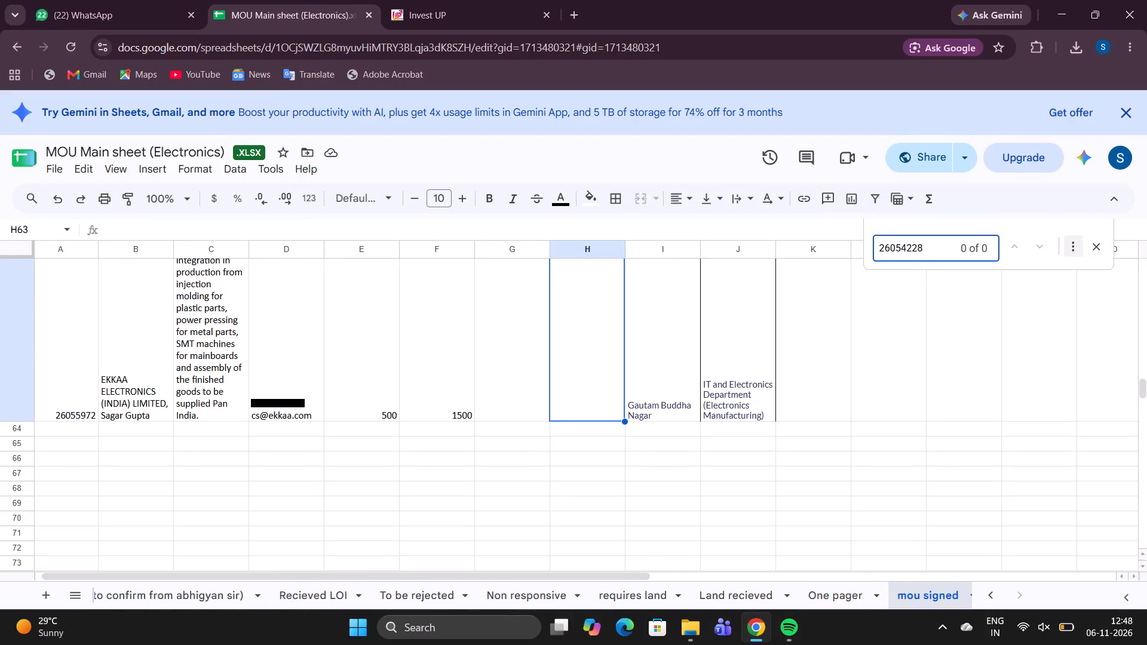
pyautogui.click(1099, 247)
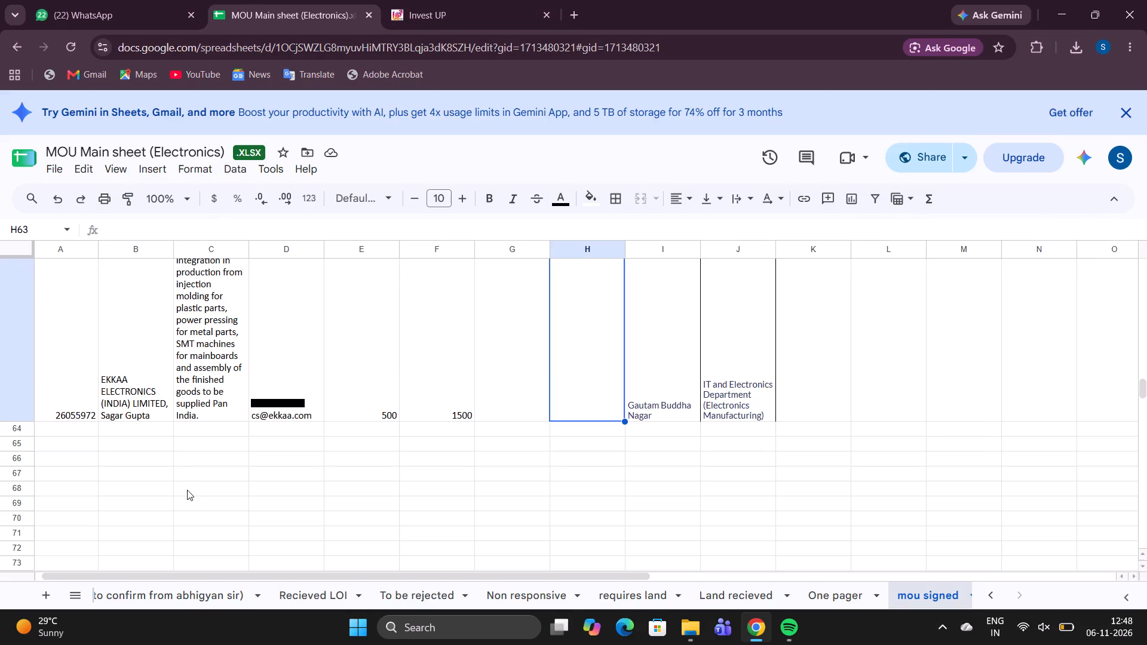
# Copy HBeonLabs Technologies' row (A97:J97) from the Applied sheet and paste it into row 64 of the mou signed sheet.
pyautogui.click(192, 600)
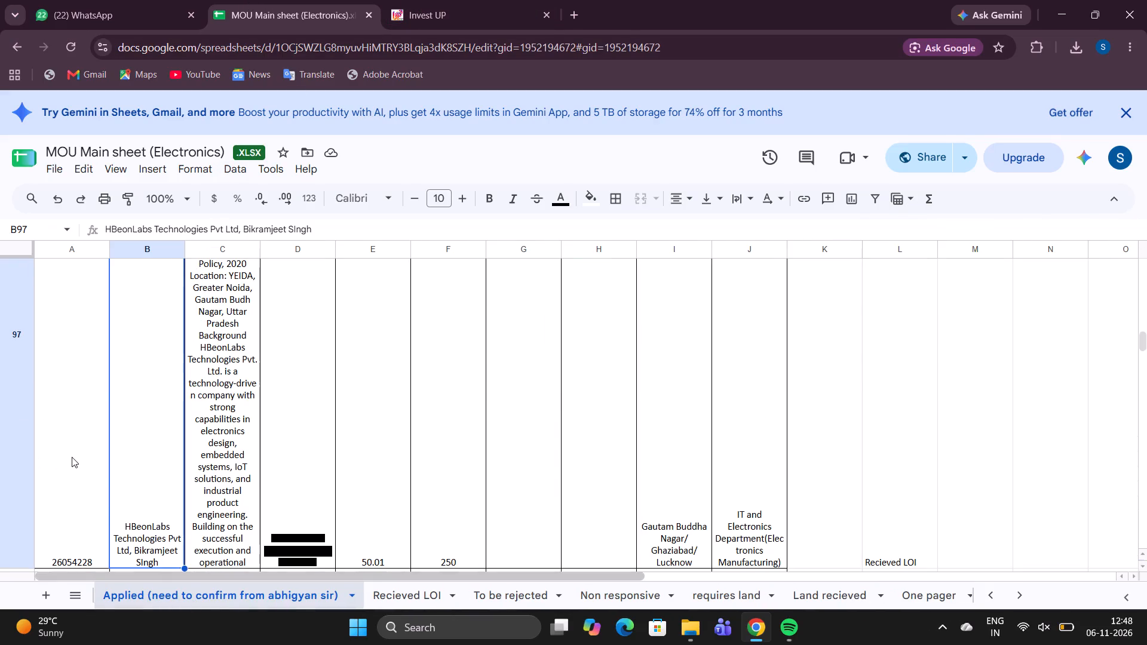
pyautogui.moveTo(72, 457); pyautogui.dragTo(671, 480)
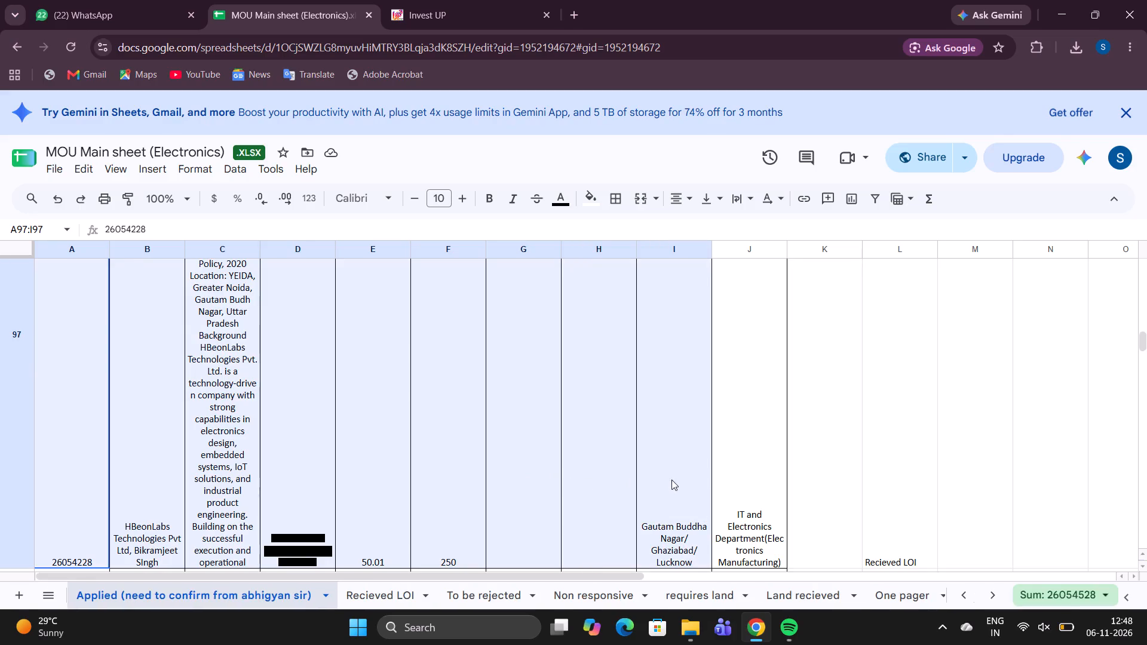
pyautogui.moveTo(671, 480); pyautogui.dragTo(755, 484)
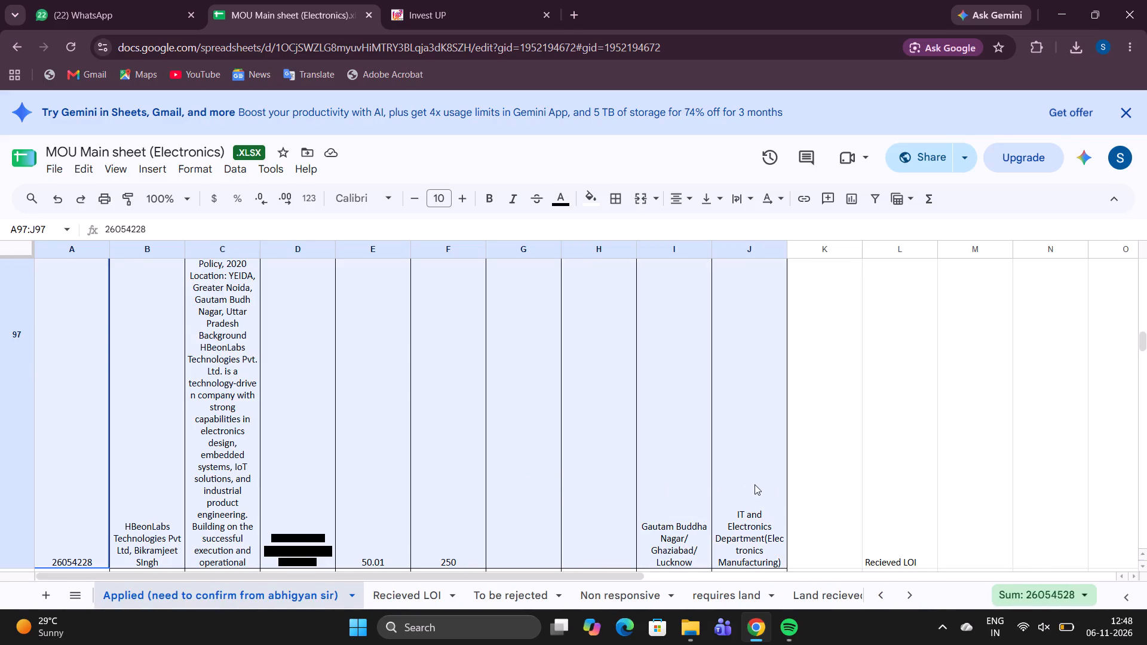
pyautogui.moveTo(755, 484); pyautogui.dragTo(755, 483)
pyautogui.hotkey('ctrl', 'c')
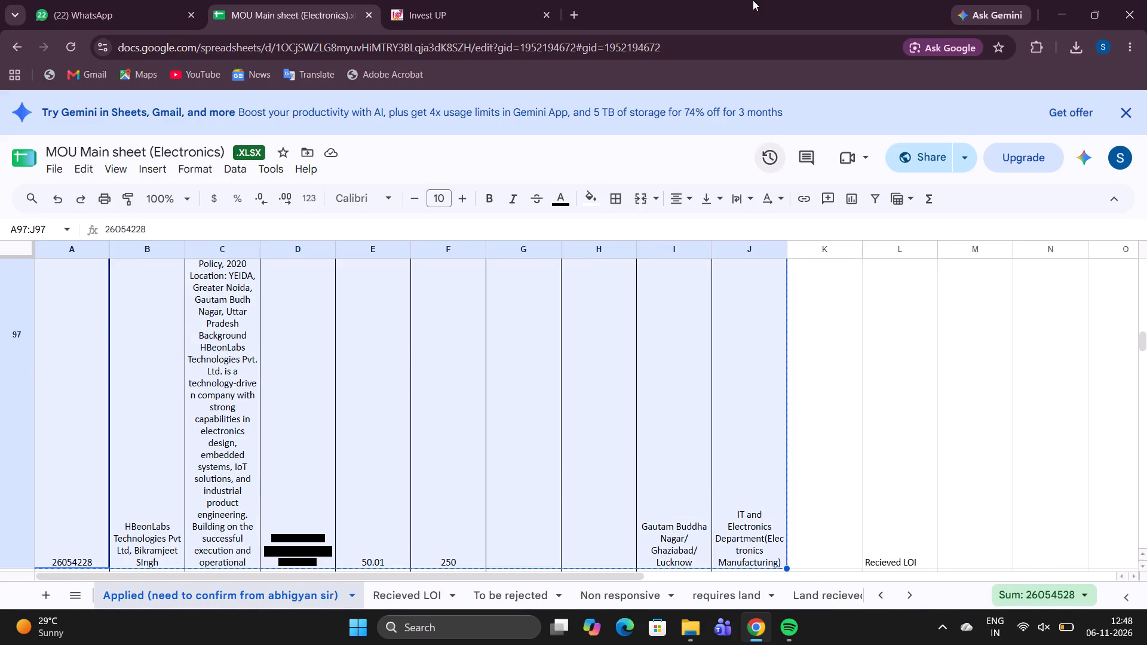
pyautogui.click(440, 0)
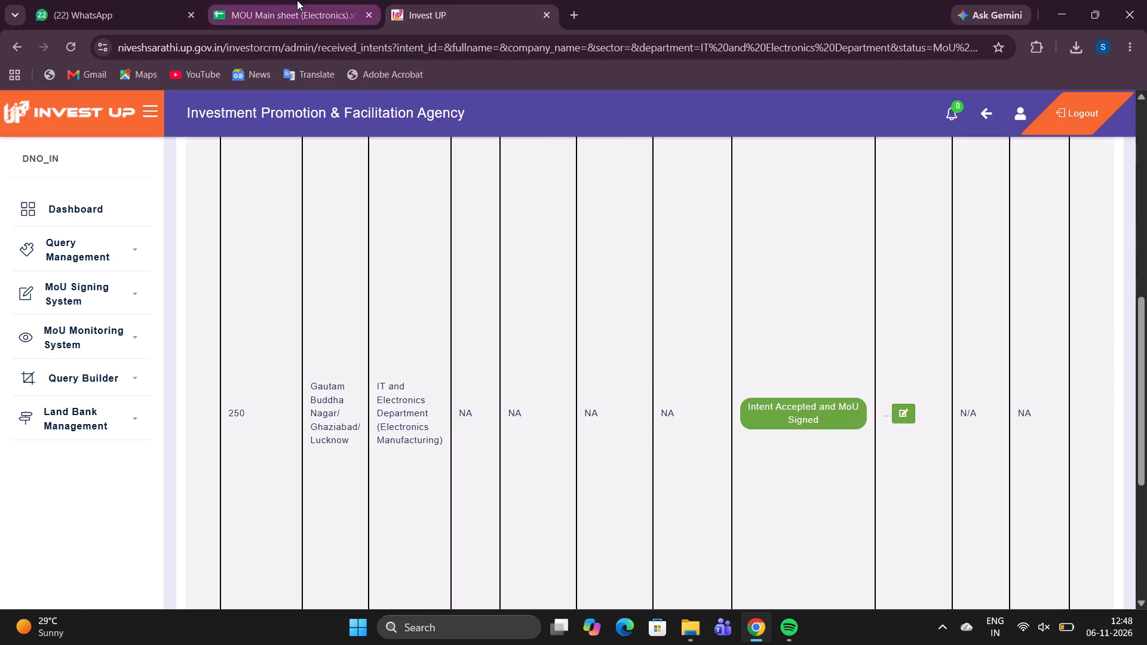
pyautogui.click(297, 0)
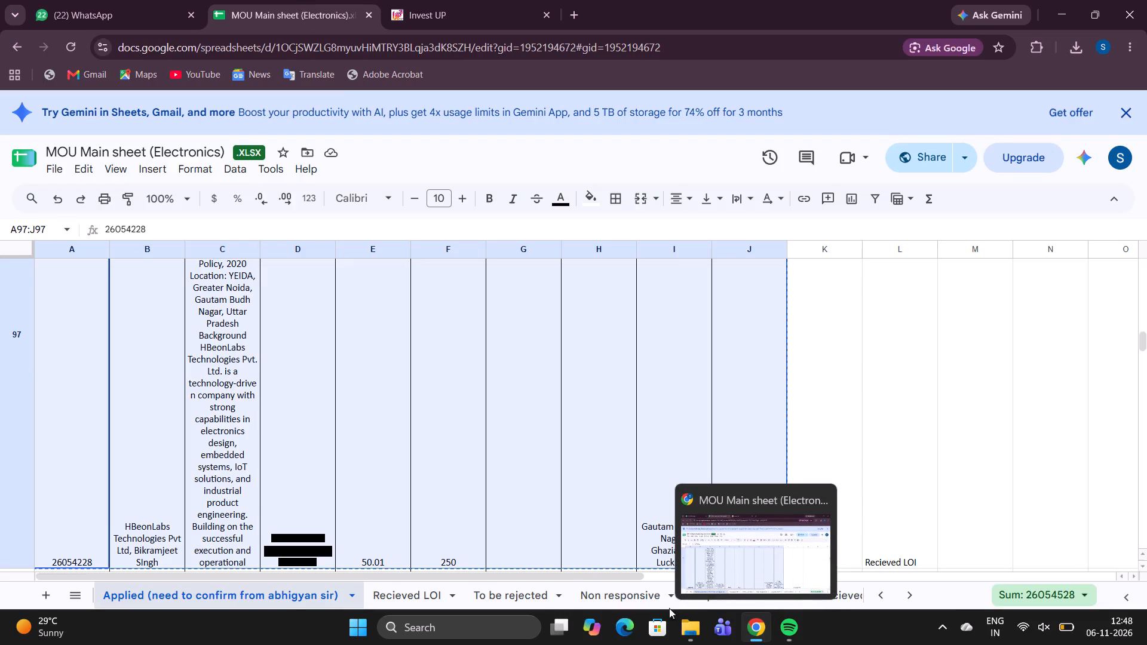
pyautogui.hscroll(-2, 539, 603)
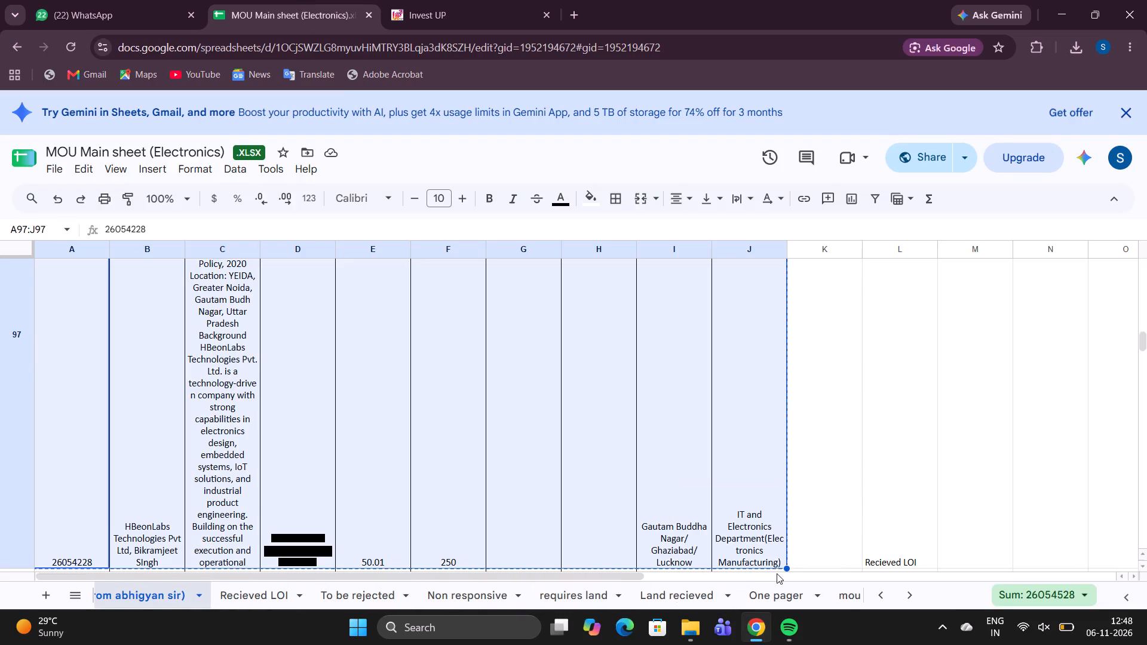
pyautogui.click(849, 596)
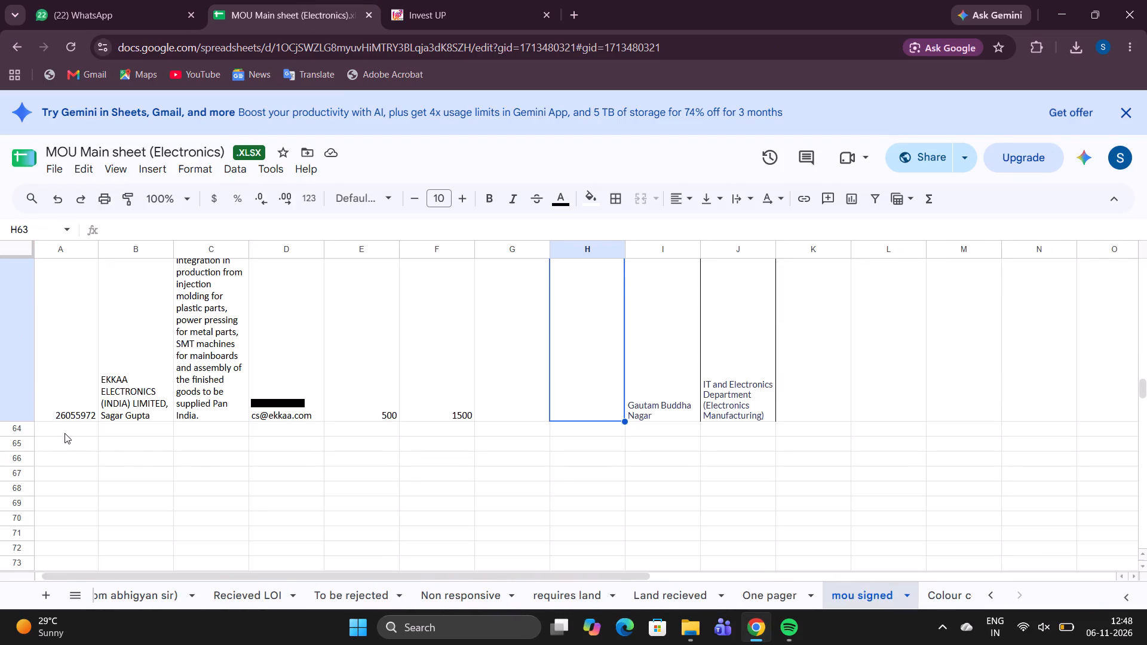
pyautogui.click(64, 425)
pyautogui.hotkey('ctrl', 'v')
pyautogui.scroll(-2, 64, 425)
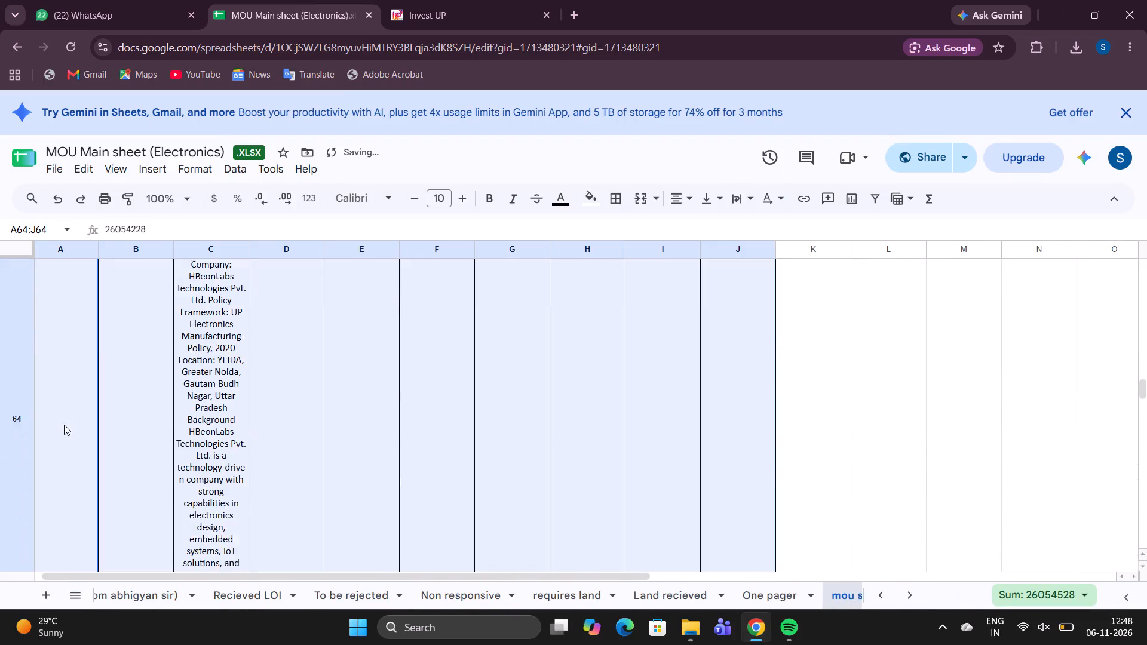
pyautogui.scroll(-3, 64, 425)
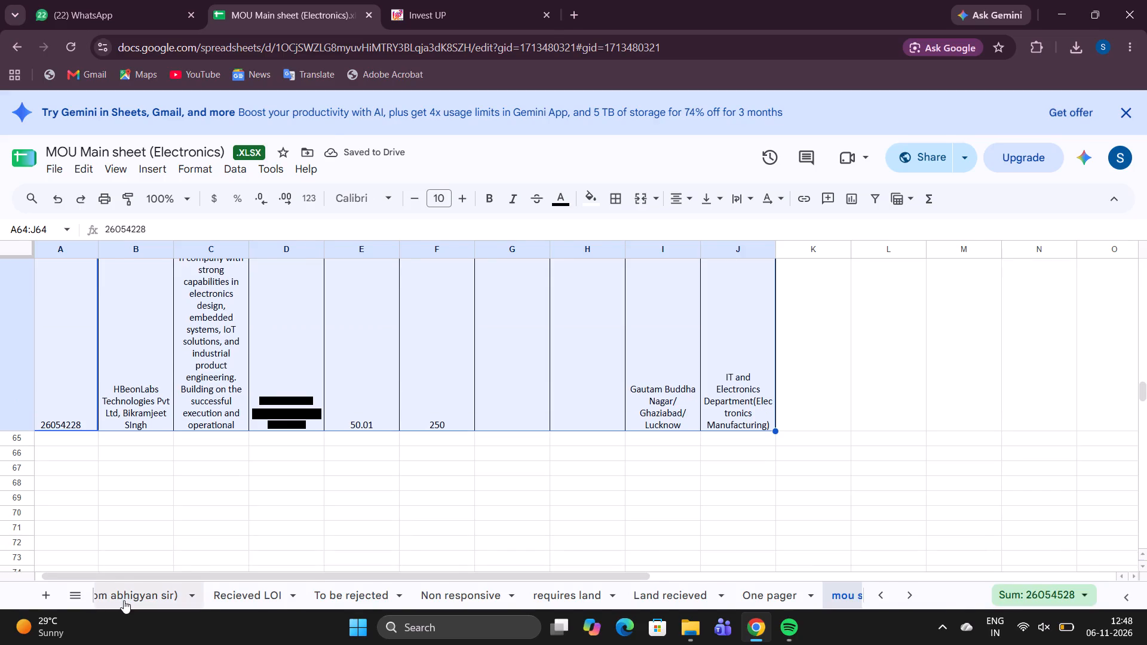
# Copy Ineuu Touch Displays' intent ID 25050890 from the Recieved LOI sheet and search the Invest UP intents table for it.
pyautogui.click(124, 600)
pyautogui.scroll(-2, 241, 510)
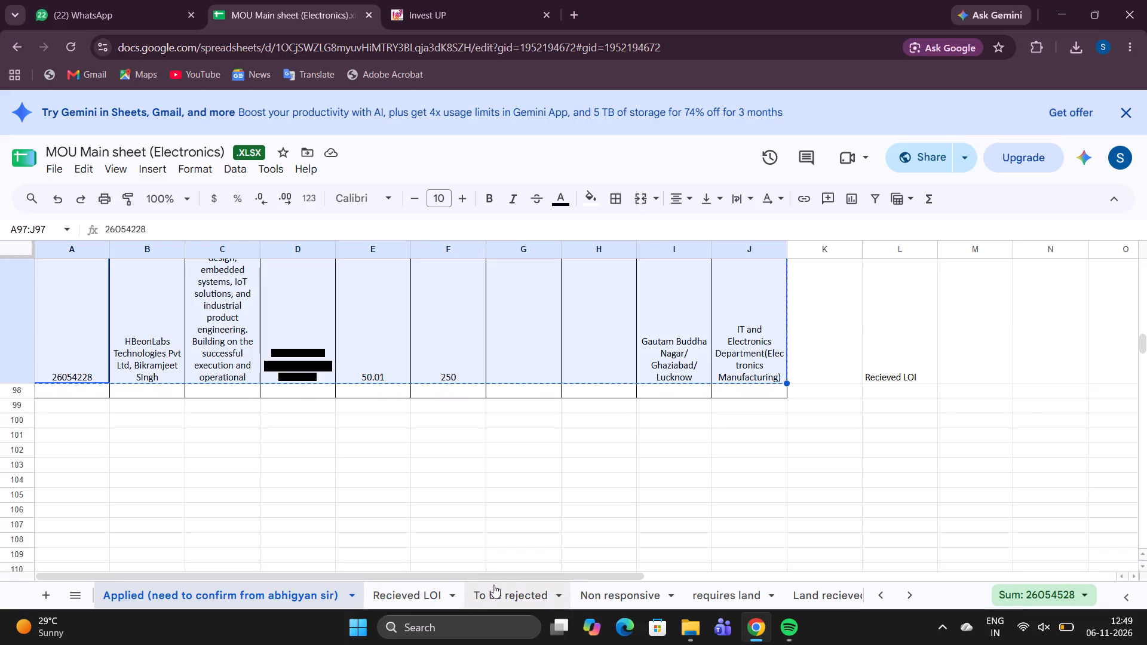
pyautogui.click(416, 592)
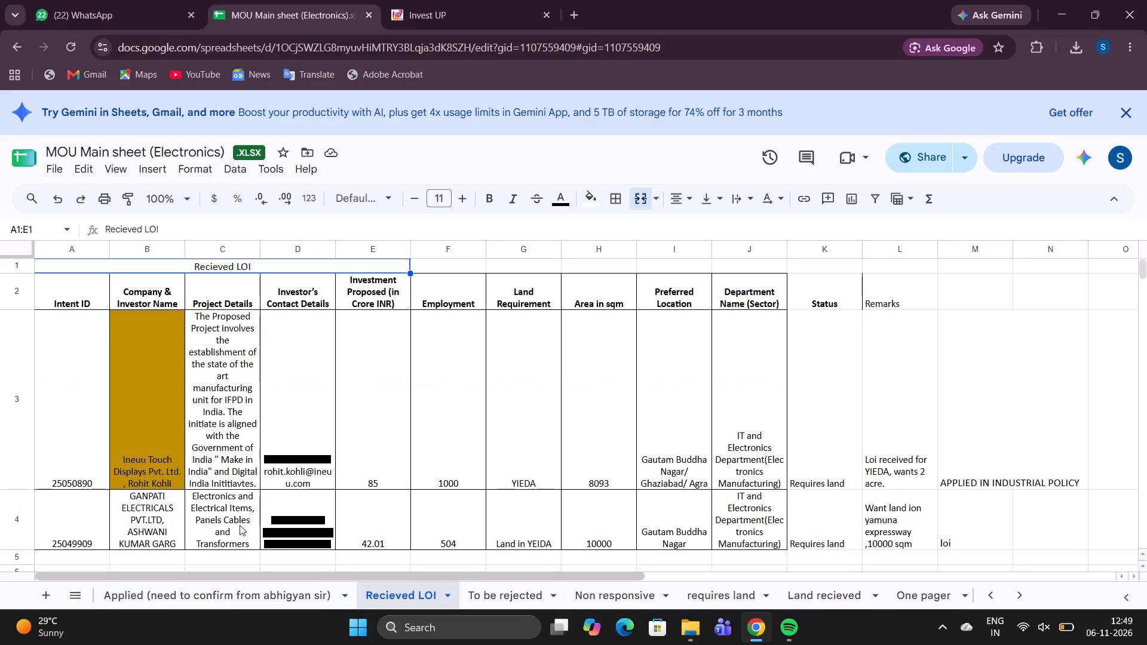
pyautogui.doubleClick(90, 458)
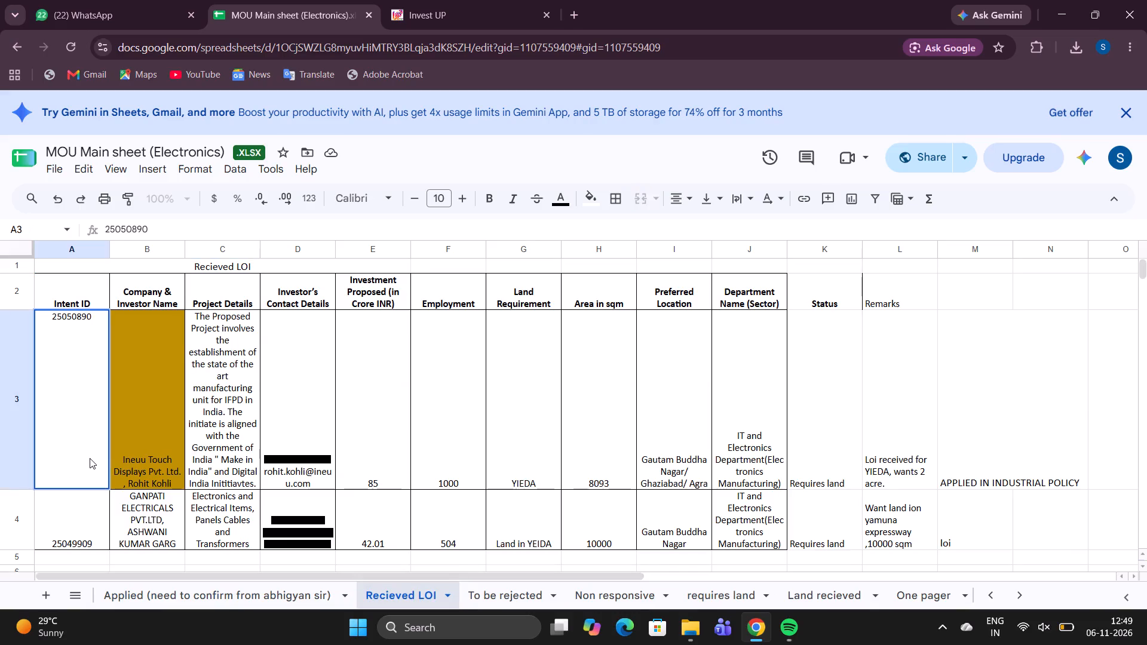
pyautogui.hotkey('ctrl', 'a')
pyautogui.hotkey('ctrl', 'c')
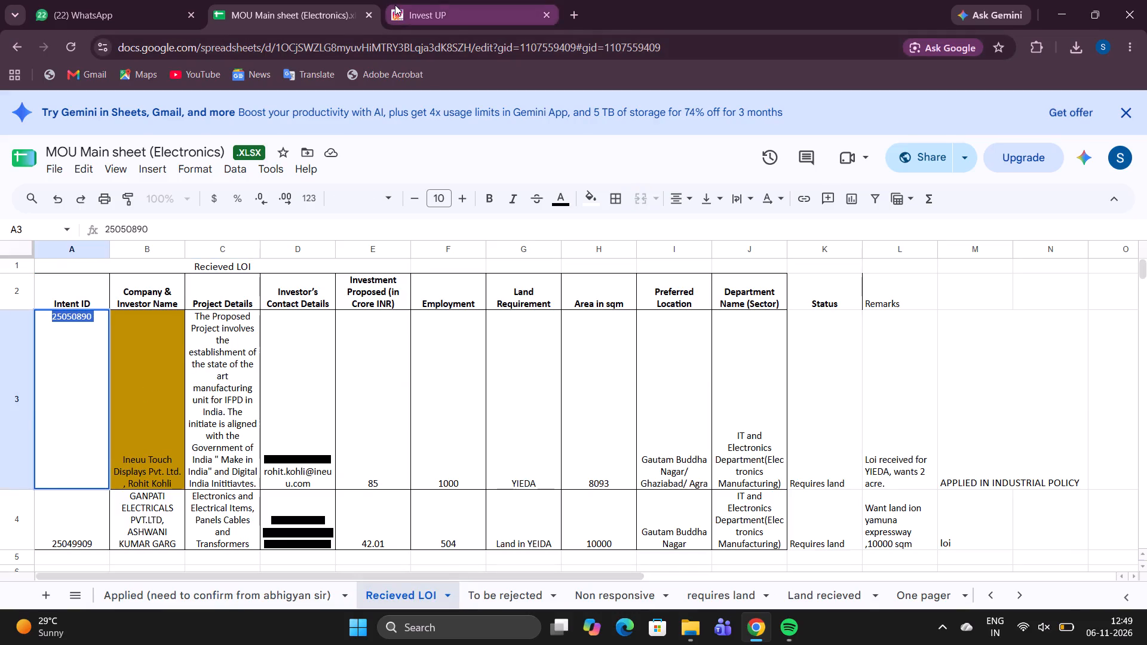
pyautogui.click(395, 5)
pyautogui.scroll(2, 998, 272)
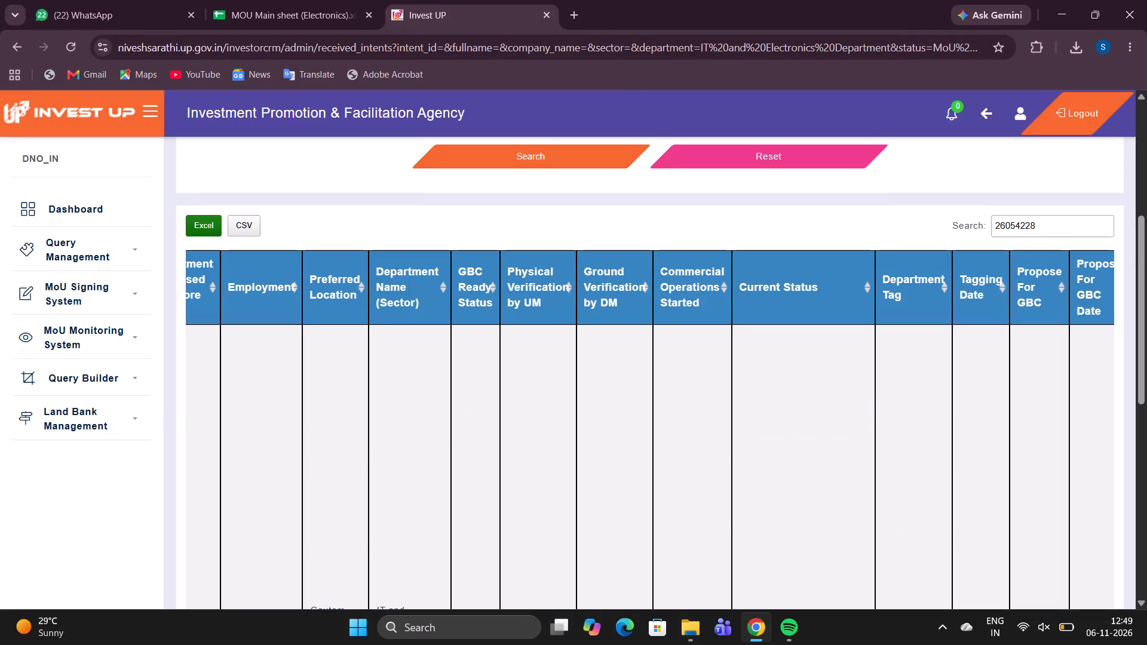
pyautogui.moveTo(1040, 228); pyautogui.dragTo(900, 263)
pyautogui.press('BackSpace')
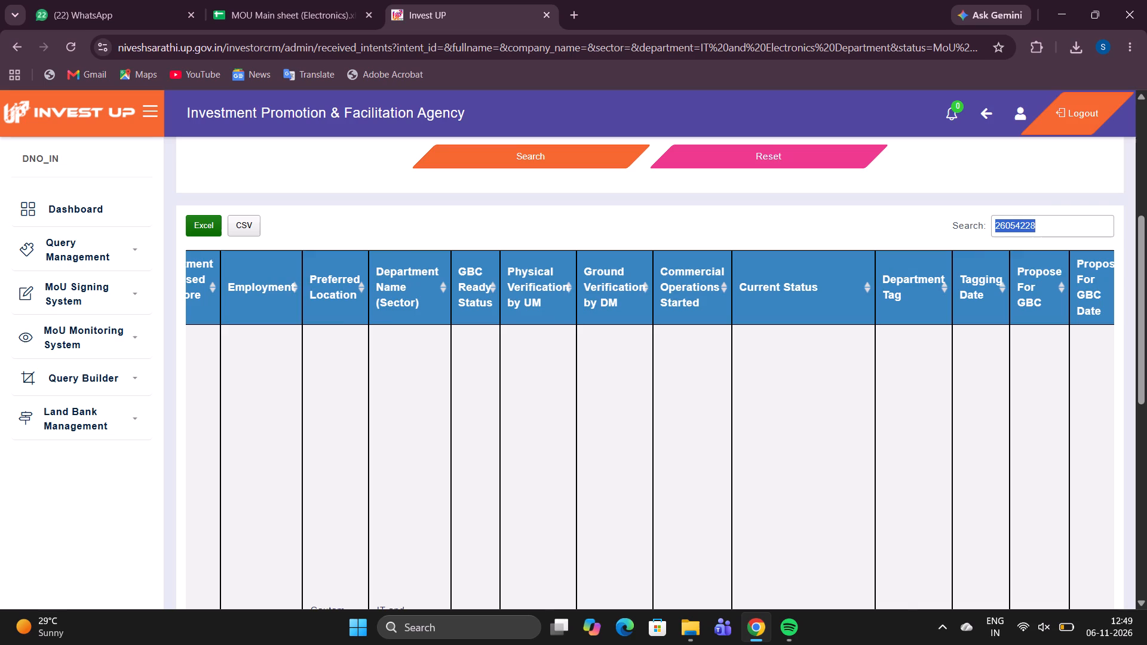
pyautogui.hotkey('ctrl', 'v')
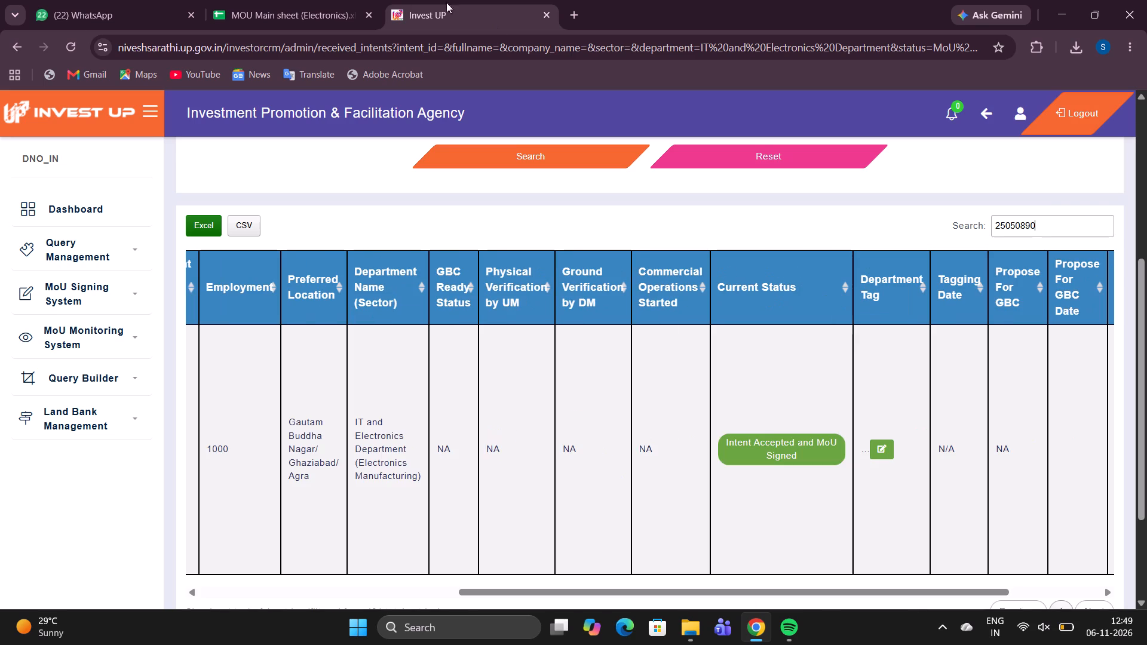
# Search the mou signed sheet for Ineuu Touch Displays' intent ID 25050890 to check for an existing entry.
pyautogui.click(246, 1)
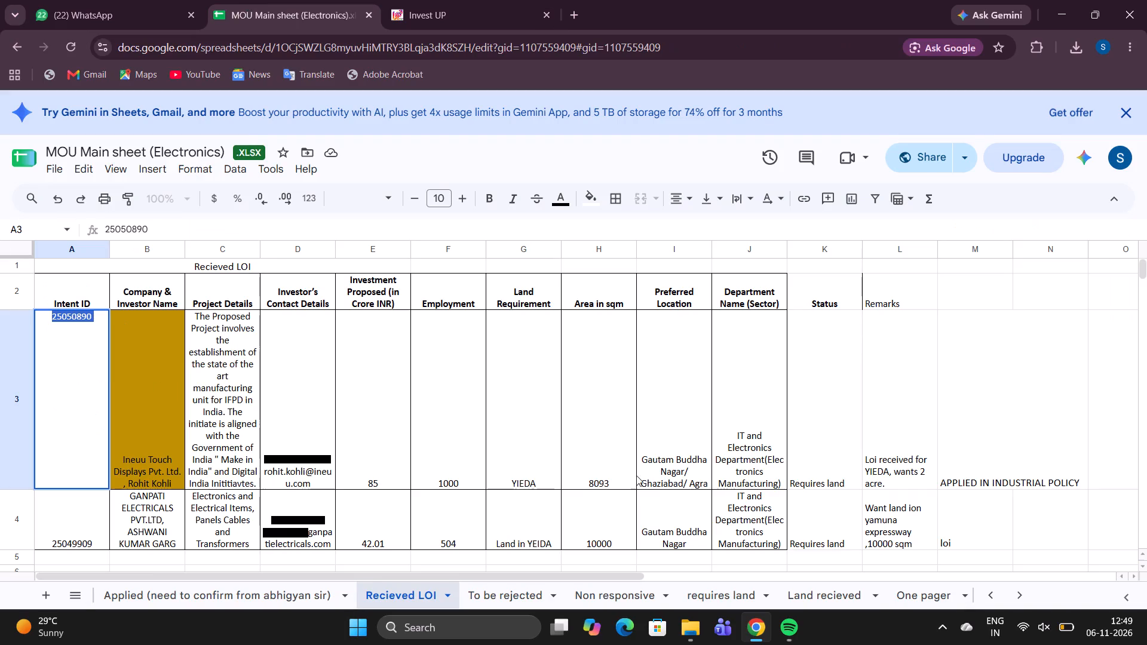
pyautogui.hscroll(-1, 927, 594)
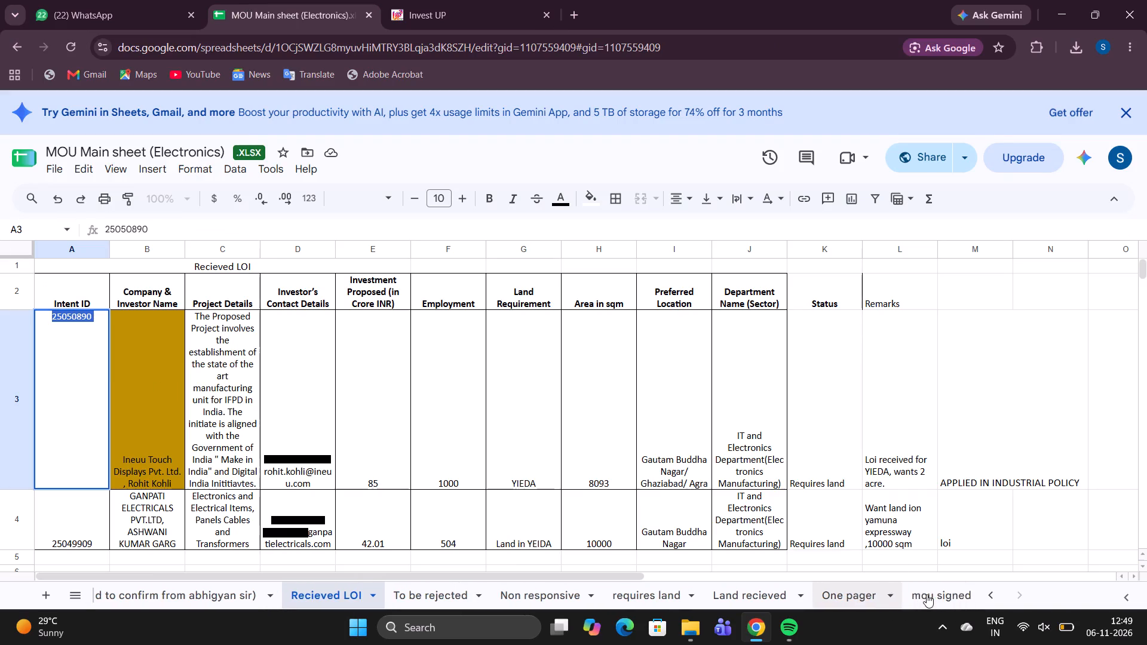
pyautogui.hscroll(-1, 927, 594)
pyautogui.click(916, 591)
pyautogui.click(970, 388)
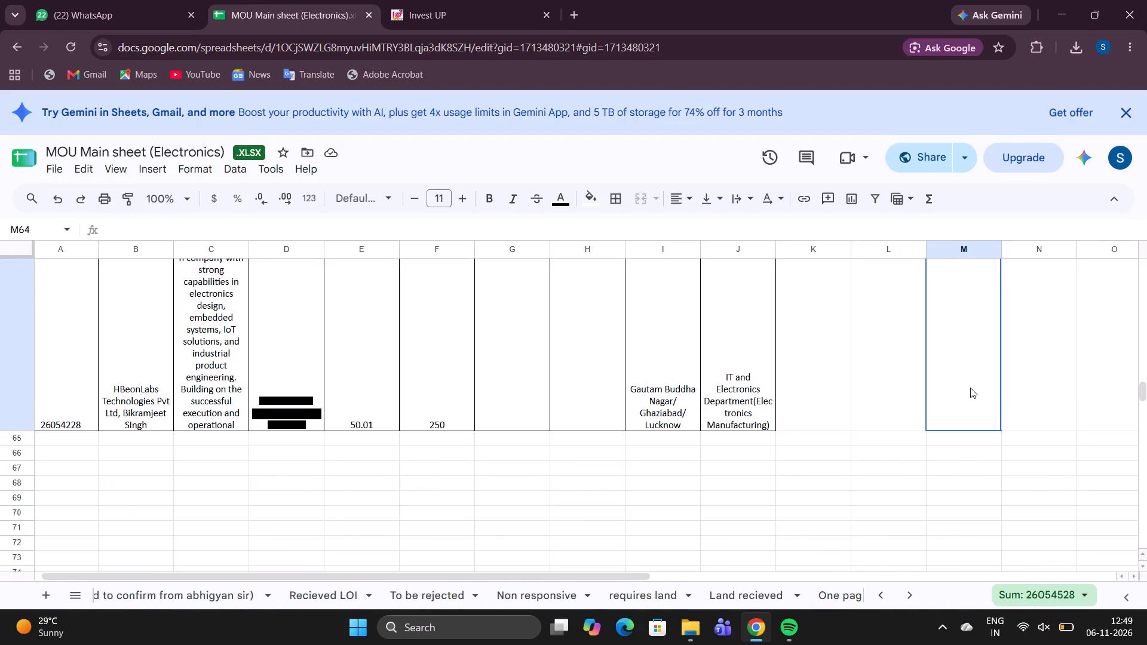
pyautogui.hotkey('ctrl', 'f')
pyautogui.hotkey('ctrl', 'v')
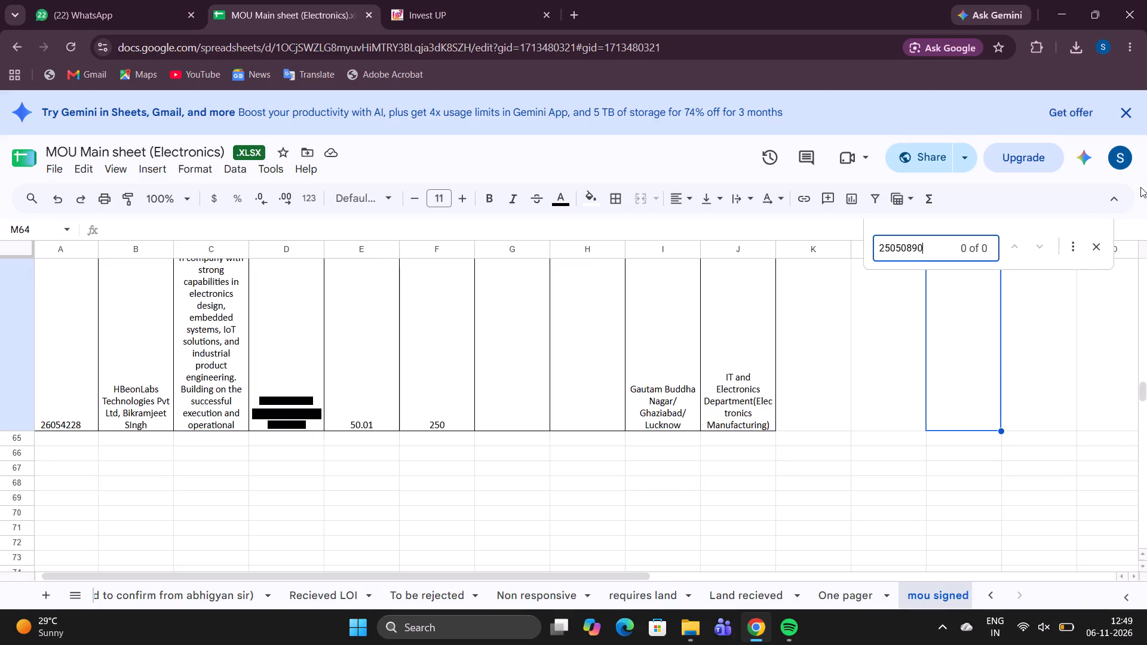
pyautogui.click(1095, 244)
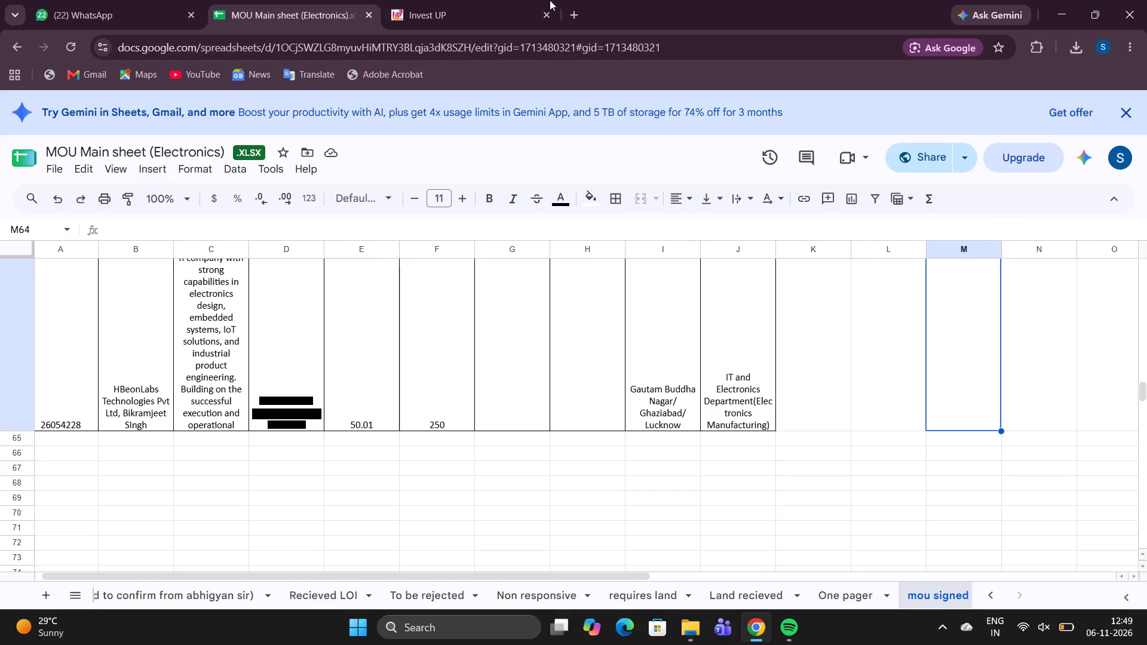
# Copy Ineuu Touch Displays' row (A3:N3) from the Recieved LOI sheet and paste it into row 65 of the mou signed sheet.
pyautogui.click(428, 0)
pyautogui.click(267, 1)
pyautogui.click(220, 589)
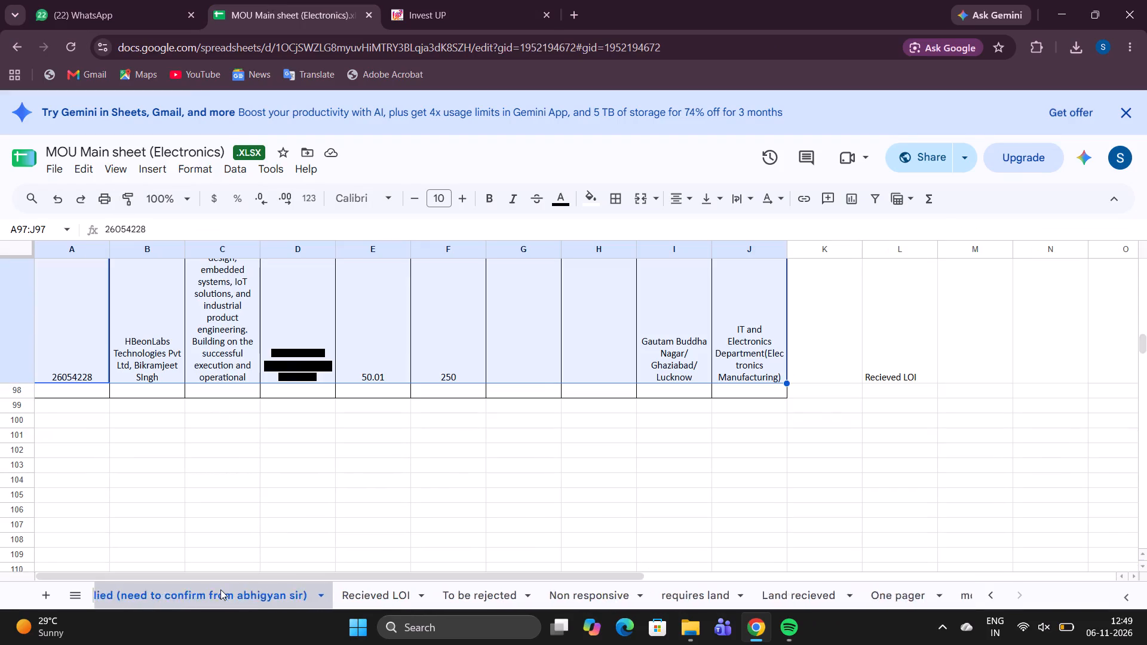
pyautogui.click(408, 600)
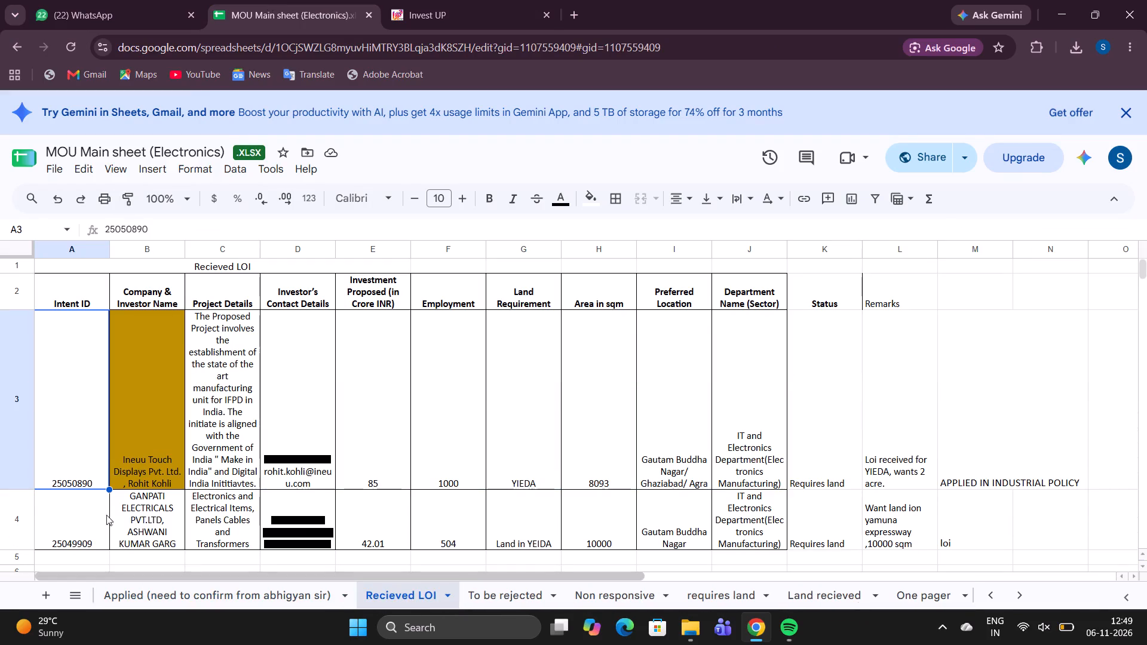
pyautogui.moveTo(85, 450); pyautogui.dragTo(778, 474)
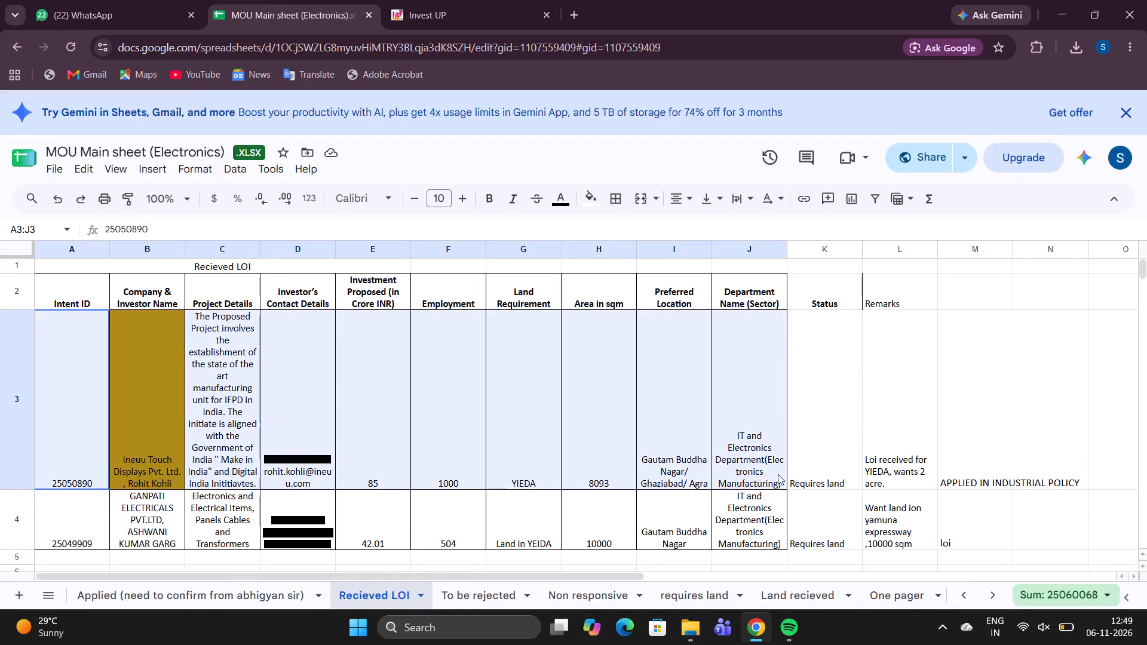
pyautogui.moveTo(778, 474); pyautogui.dragTo(888, 464)
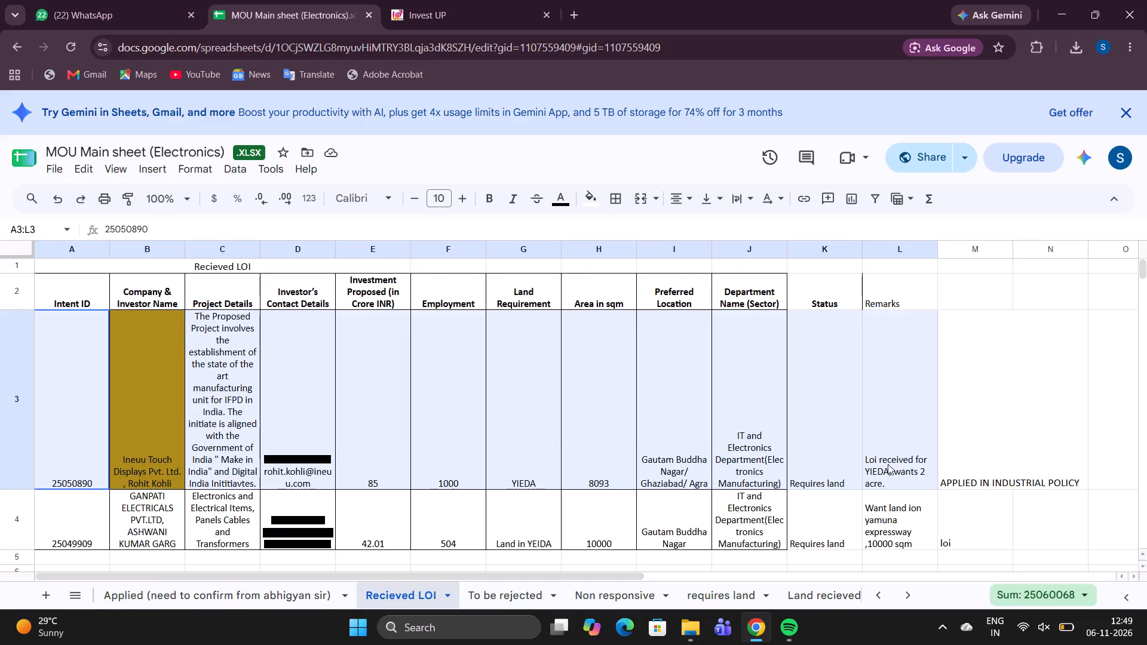
pyautogui.moveTo(888, 464); pyautogui.dragTo(1044, 449)
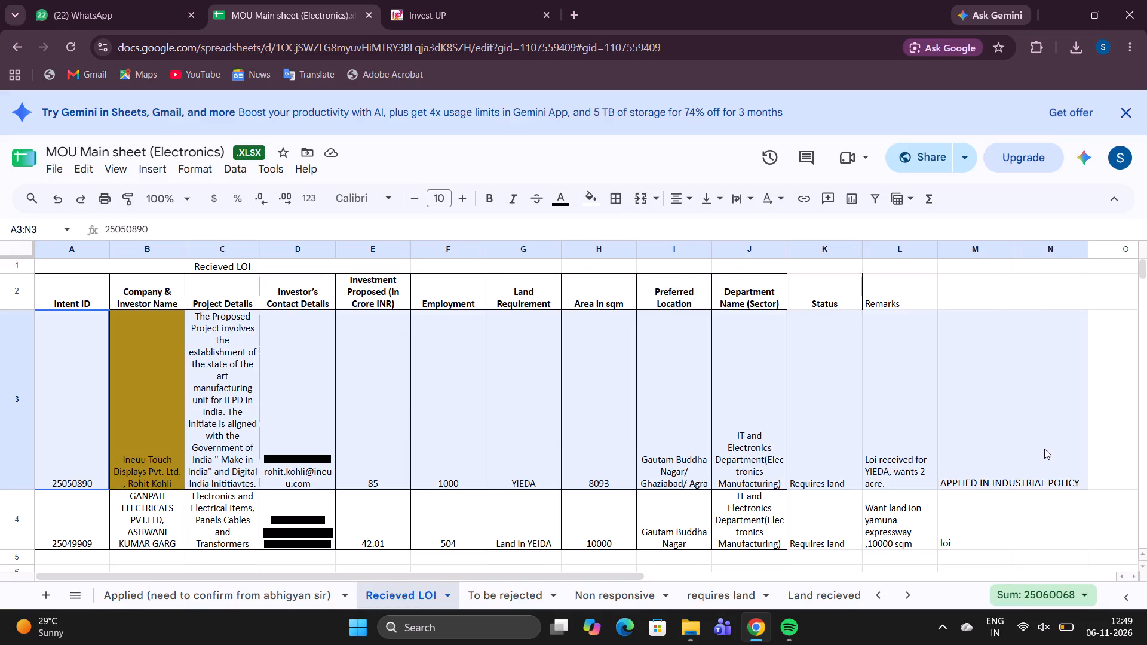
pyautogui.moveTo(1044, 449); pyautogui.dragTo(1073, 449)
pyautogui.hotkey('ctrl', 'c')
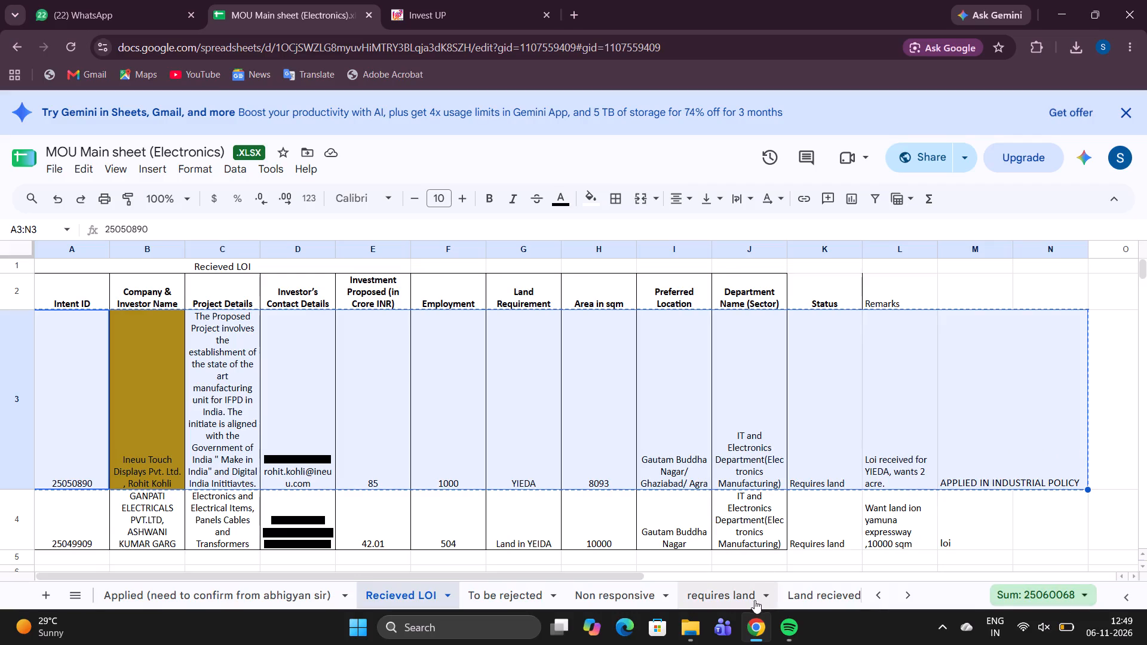
pyautogui.hscroll(-2, 744, 597)
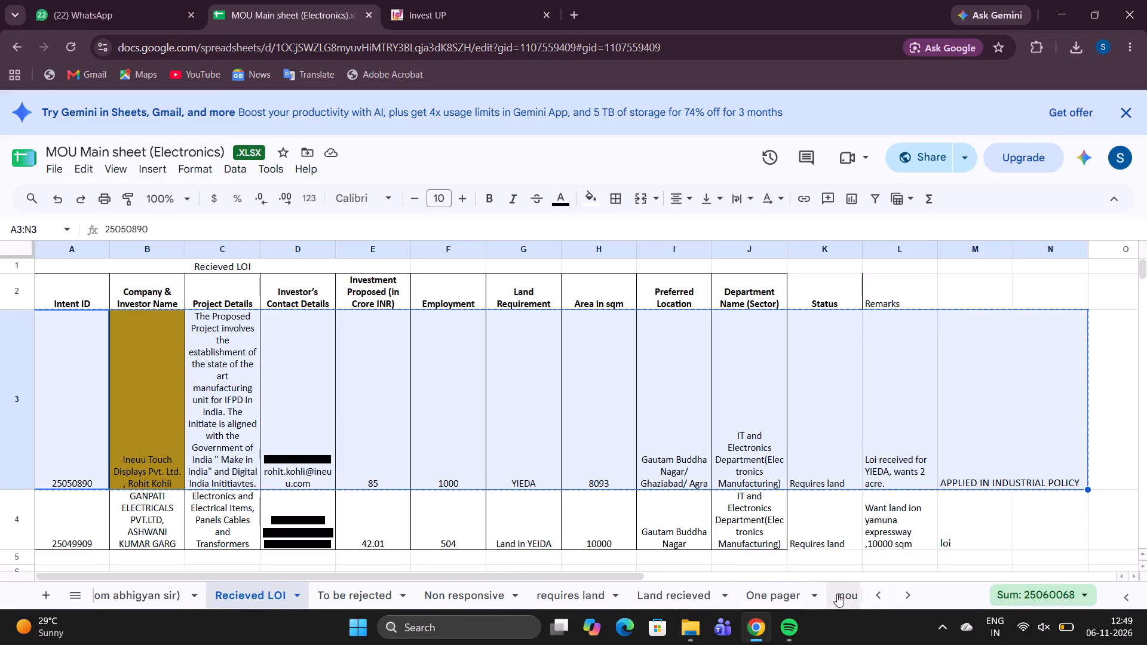
pyautogui.click(838, 595)
pyautogui.click(48, 444)
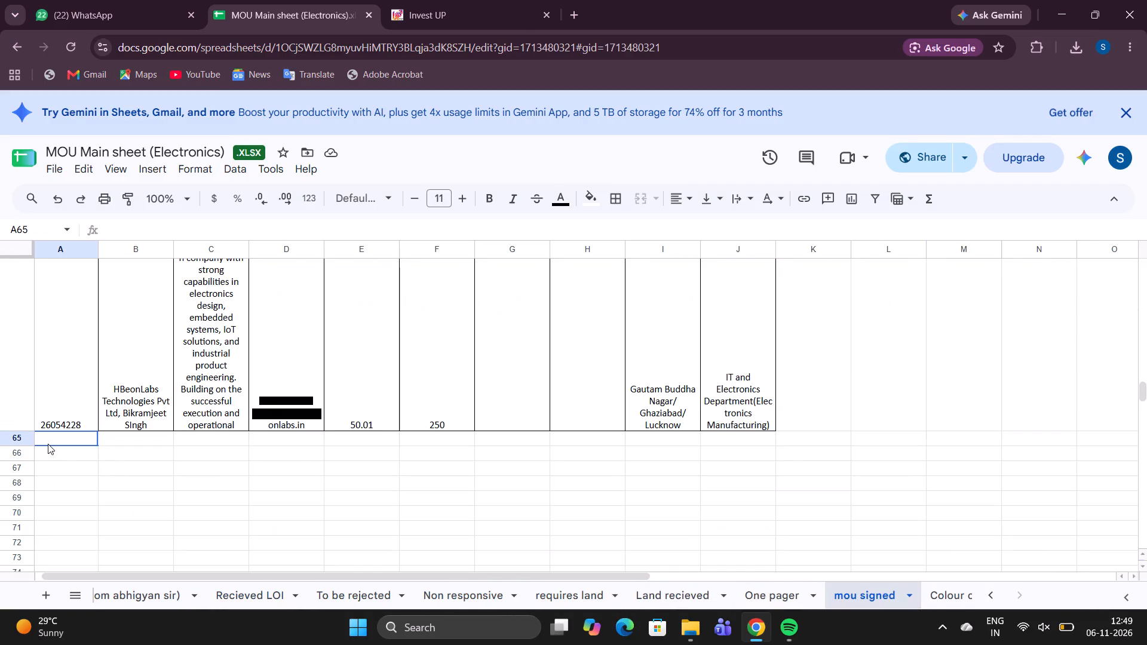
pyautogui.hotkey('ctrl', 'v')
pyautogui.scroll(-3, 48, 444)
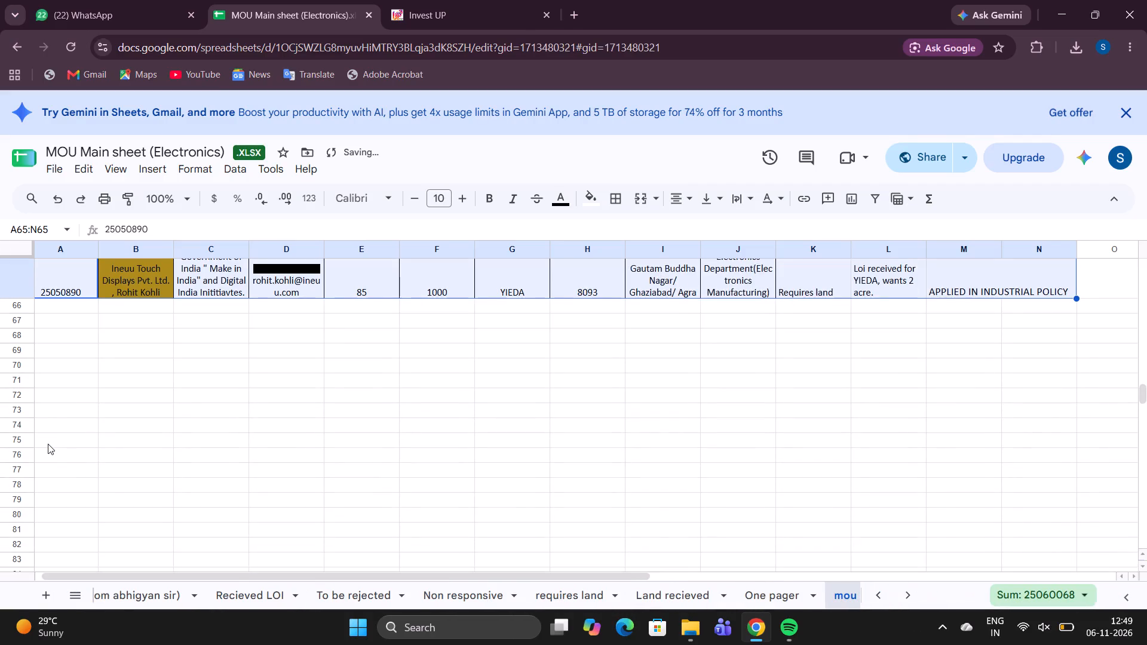
# Copy Ganpati Electricals' intent ID 25049909 from the Recieved LOI sheet and search the Invest UP intents table for it.
pyautogui.click(116, 598)
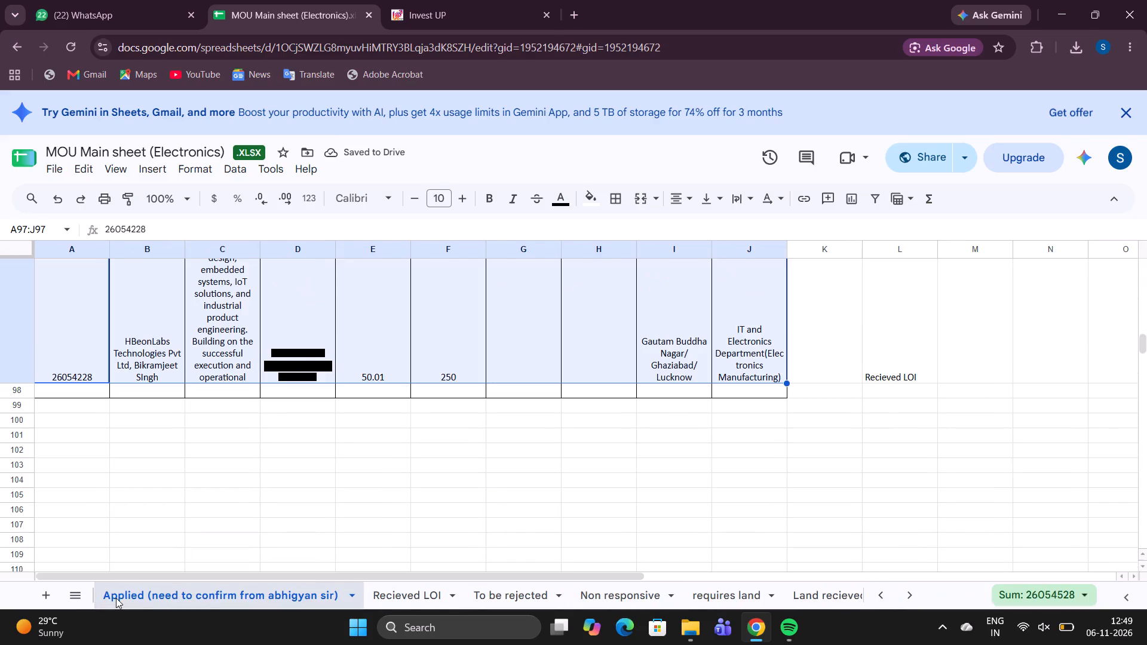
pyautogui.scroll(1, 131, 436)
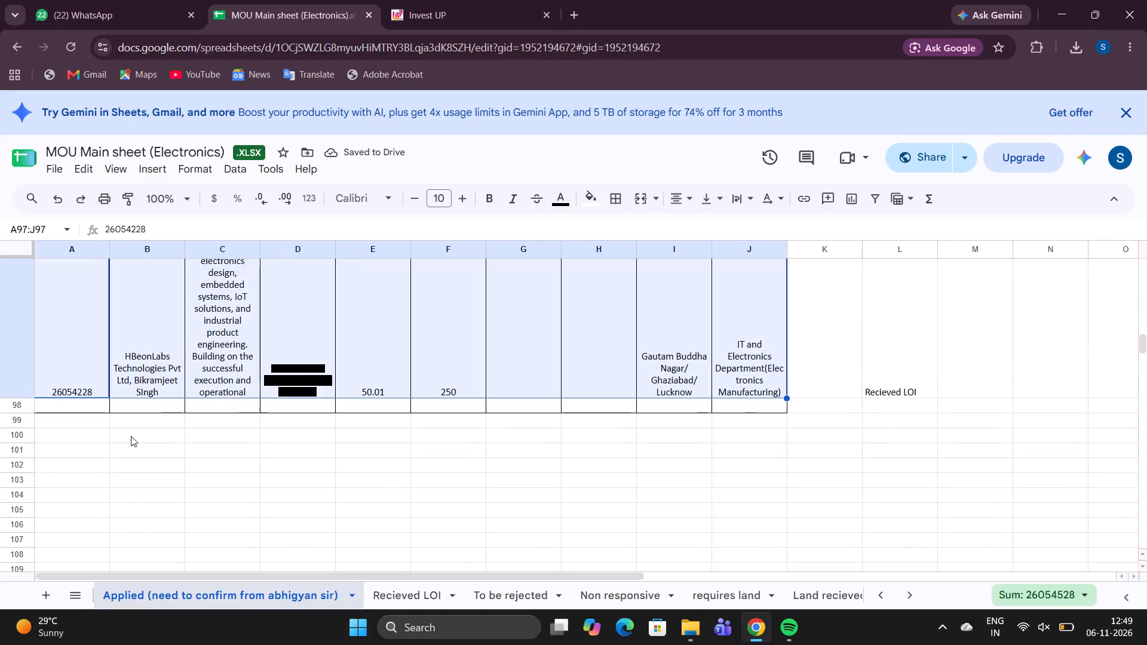
pyautogui.scroll(1, 131, 436)
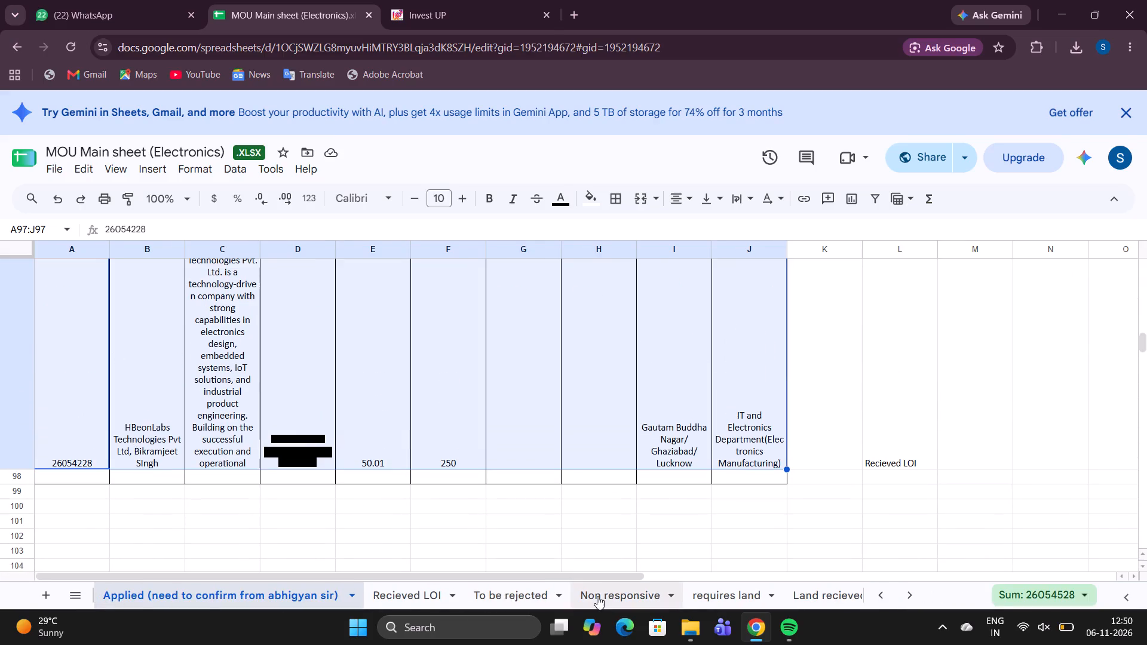
pyautogui.click(423, 598)
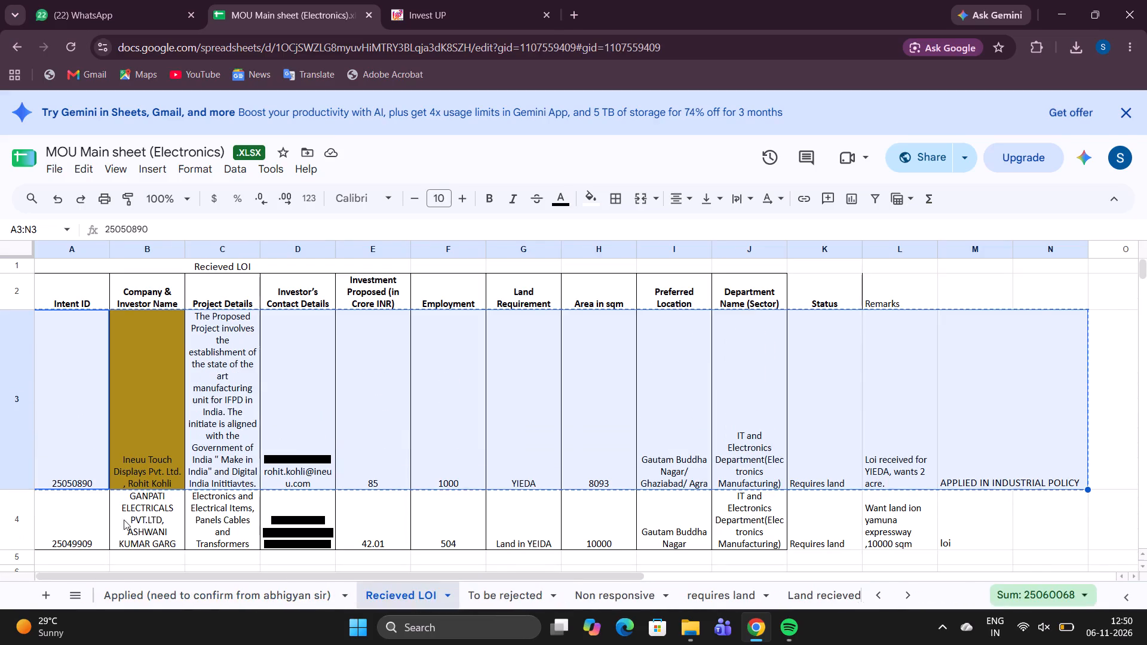
pyautogui.doubleClick(73, 507)
pyautogui.hotkey('ctrl', 'a')
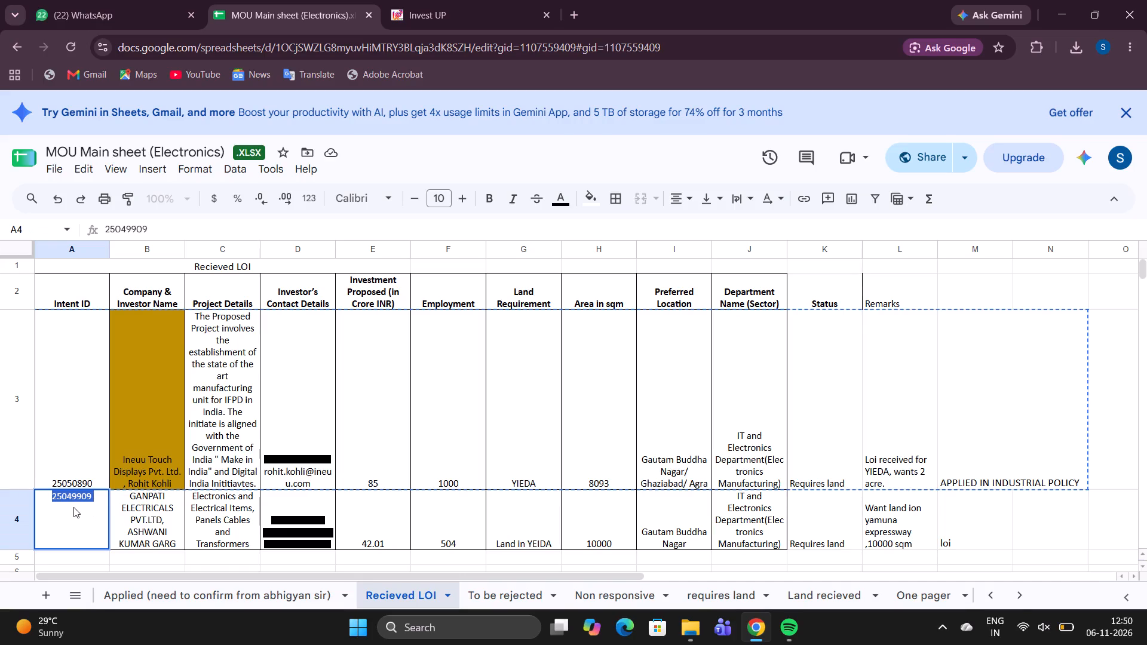
pyautogui.hotkey('ctrl', 'c')
pyautogui.click(447, 14)
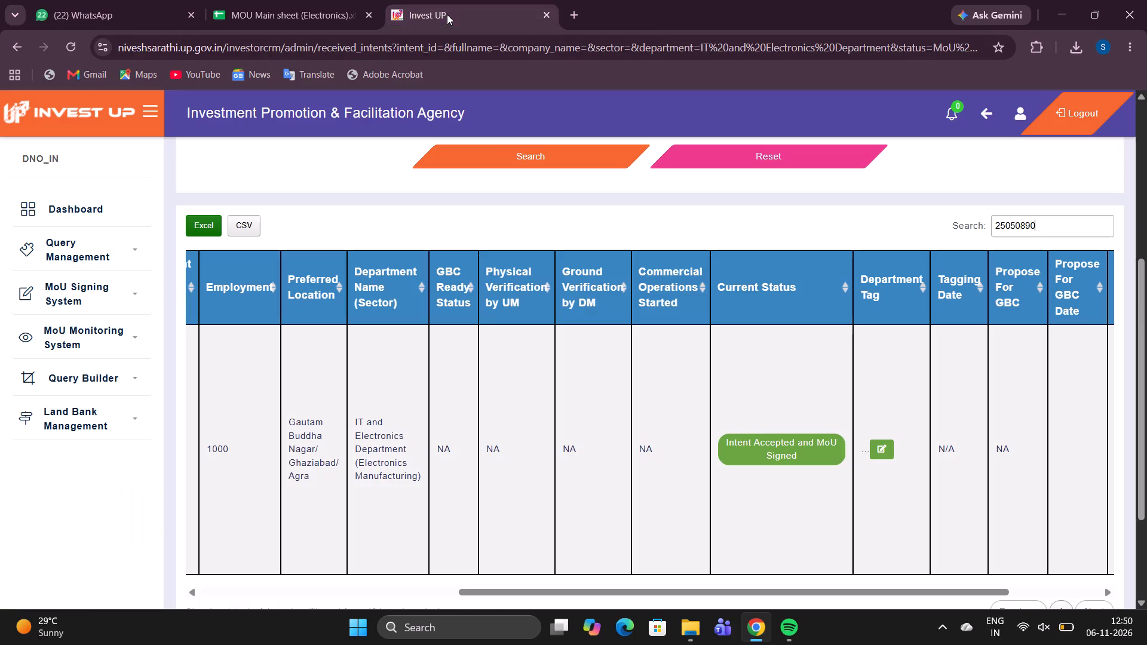
pyautogui.moveTo(1052, 230); pyautogui.dragTo(1030, 217)
pyautogui.moveTo(1030, 217); pyautogui.dragTo(904, 213)
pyautogui.press('BackSpace')
pyautogui.hotkey('ctrl', 'v')
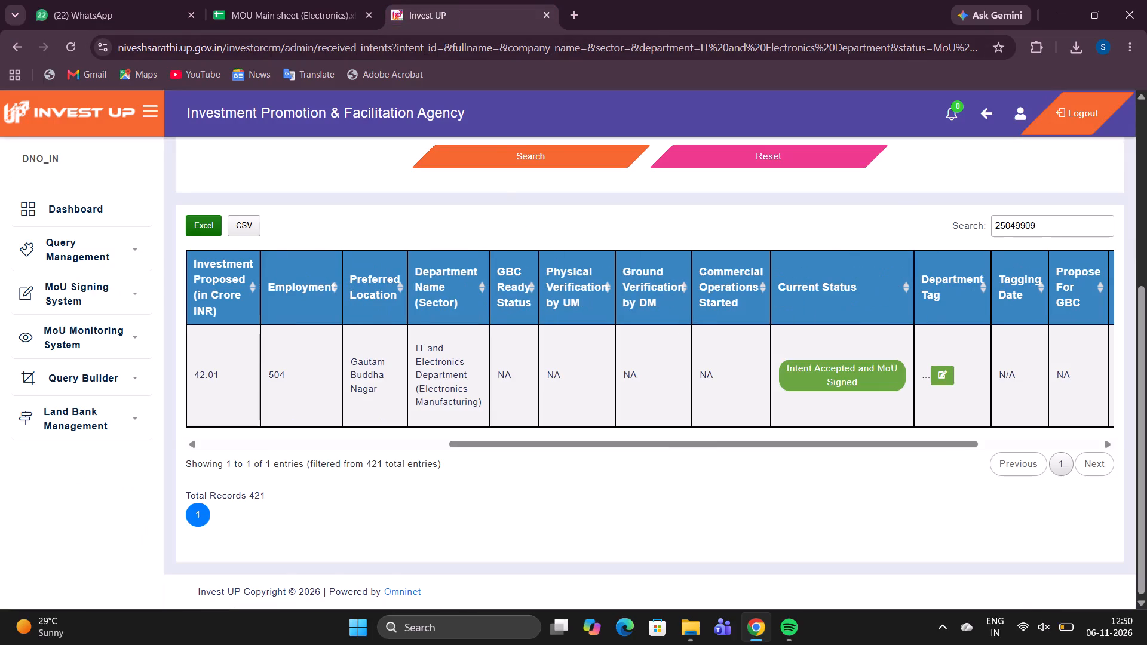
# Search the mou signed sheet for Ganpati Electricals' intent ID 25049909 to check for an existing entry.
pyautogui.click(323, 1)
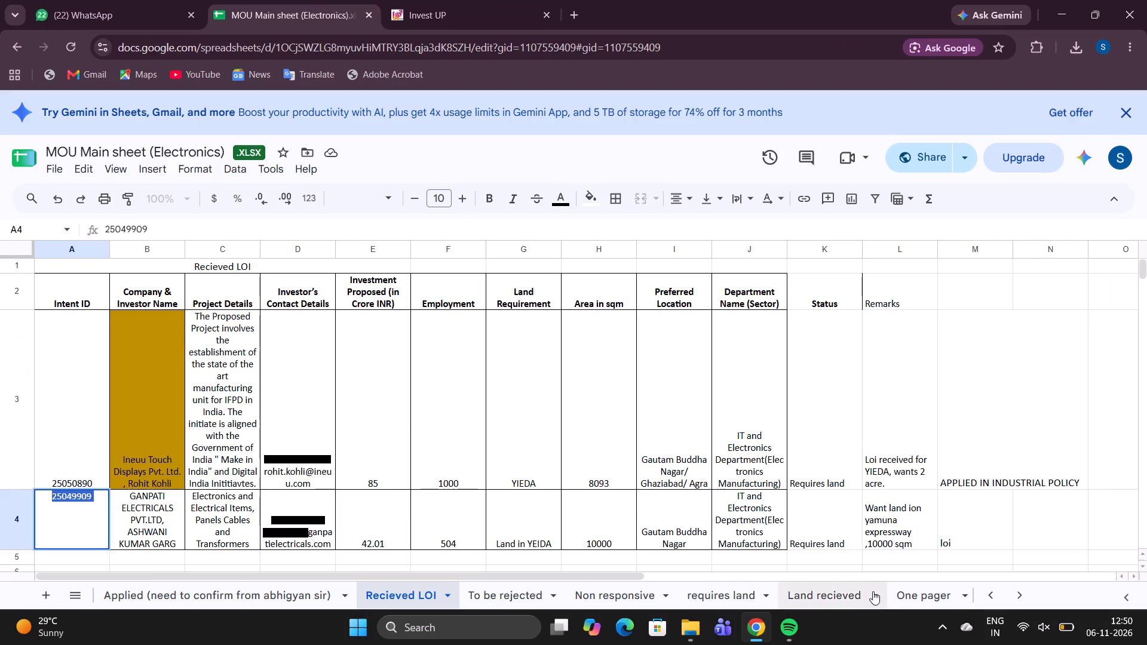
pyautogui.hscroll(-2, 873, 591)
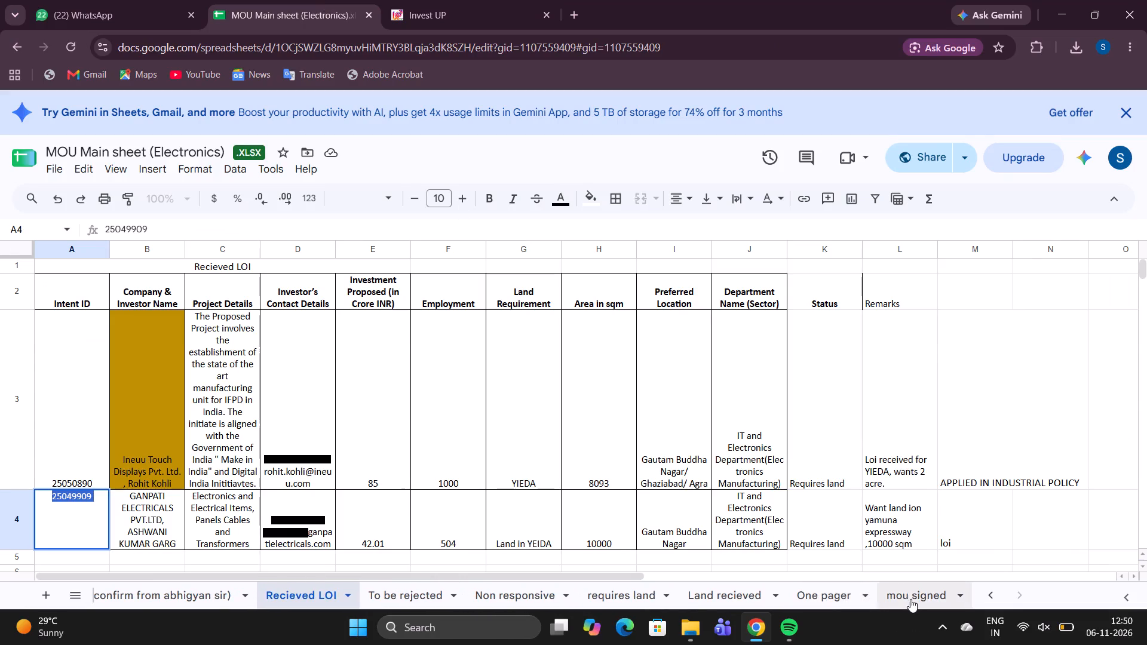
pyautogui.click(910, 599)
pyautogui.scroll(1, 976, 355)
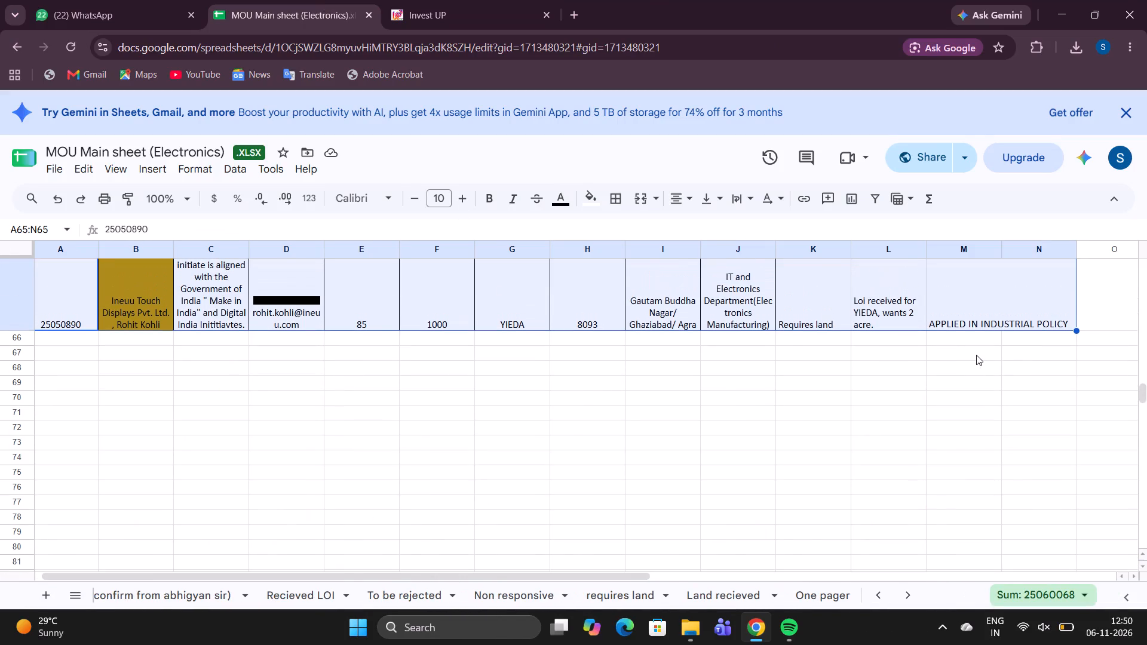
pyautogui.hotkey('ctrl', 'f')
pyautogui.hotkey('ctrl', 'v')
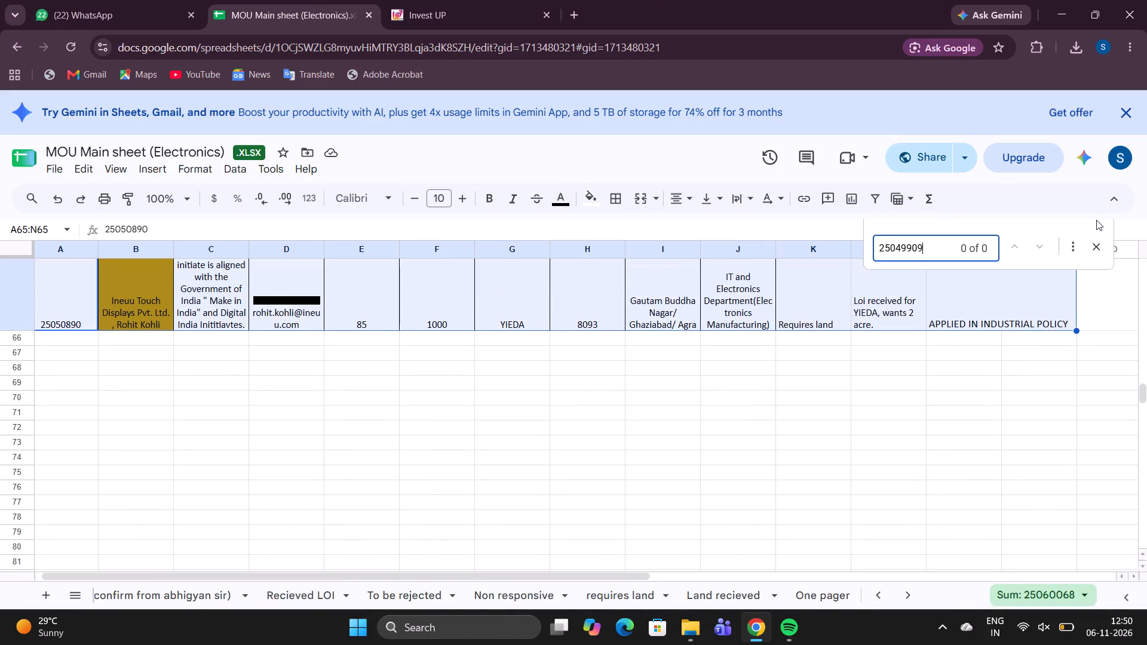
pyautogui.click(1098, 246)
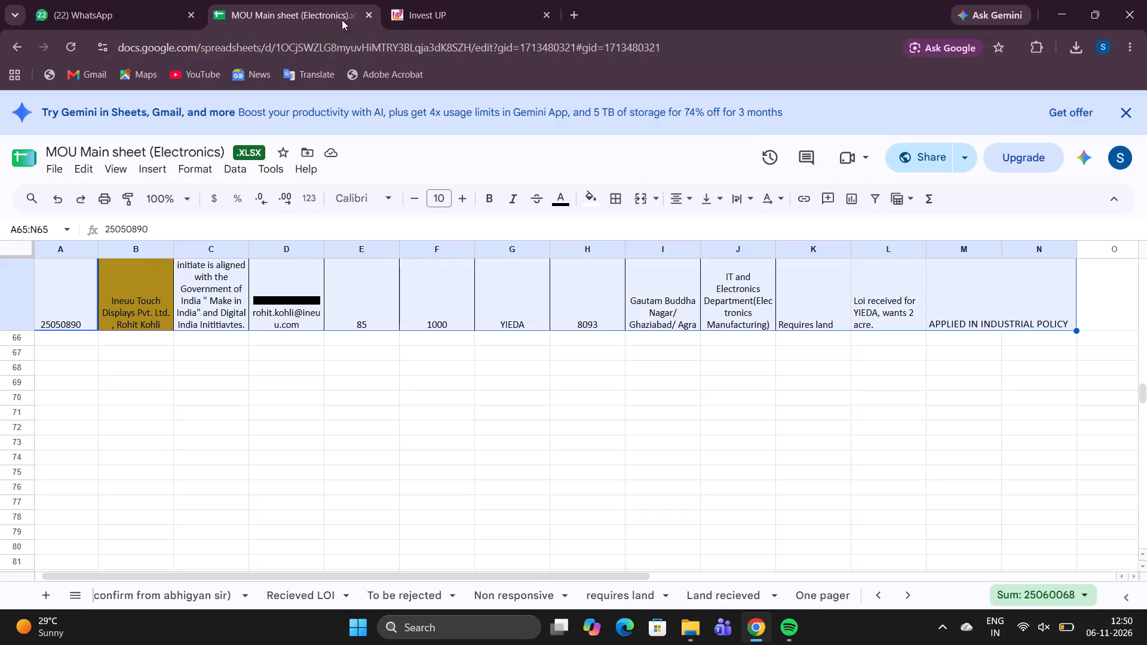
# Copy Ganpati Electricals' row (A4:M4) from the Recieved LOI sheet and paste it into row 66 of the mou signed sheet.
pyautogui.click(418, 14)
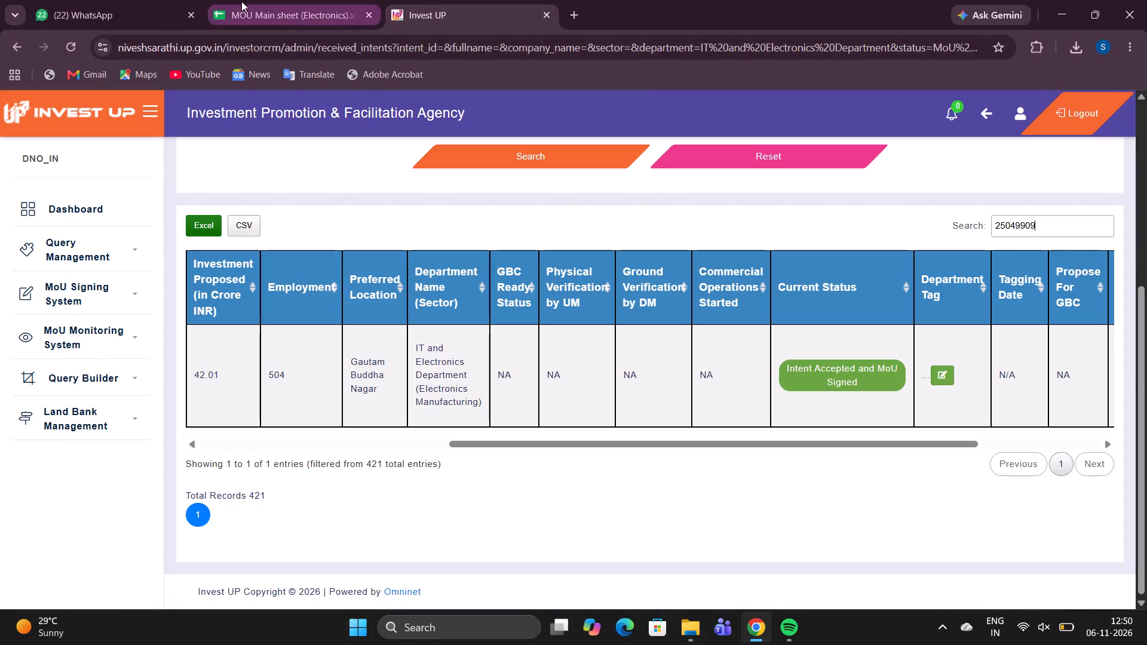
pyautogui.click(241, 1)
pyautogui.click(332, 594)
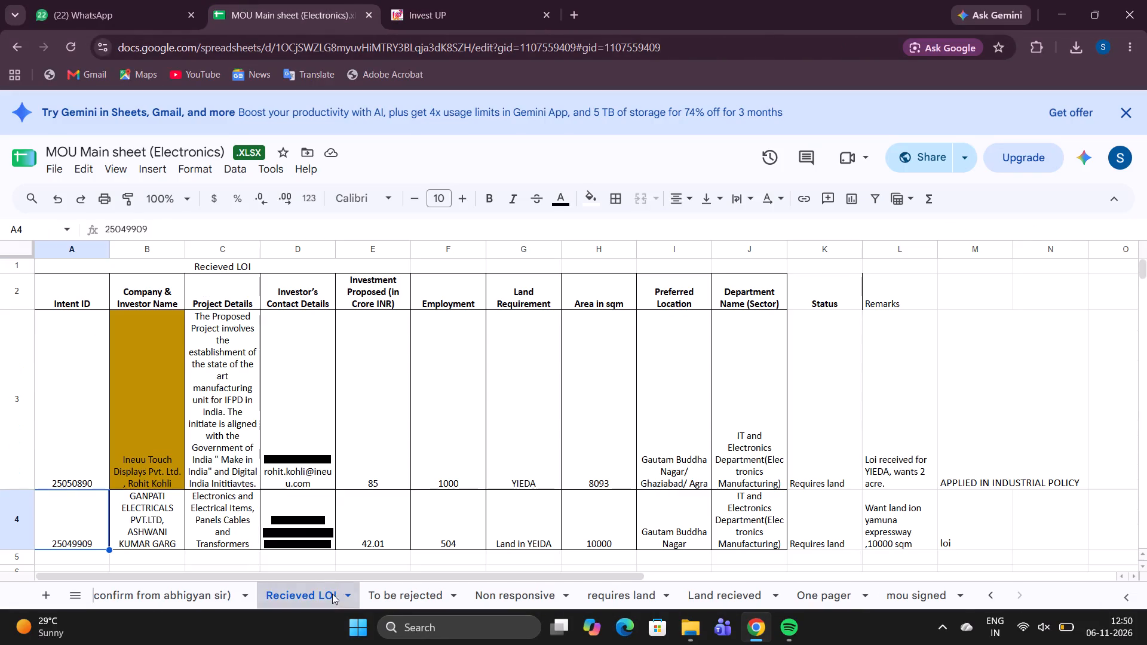
pyautogui.moveTo(51, 527); pyautogui.dragTo(926, 536)
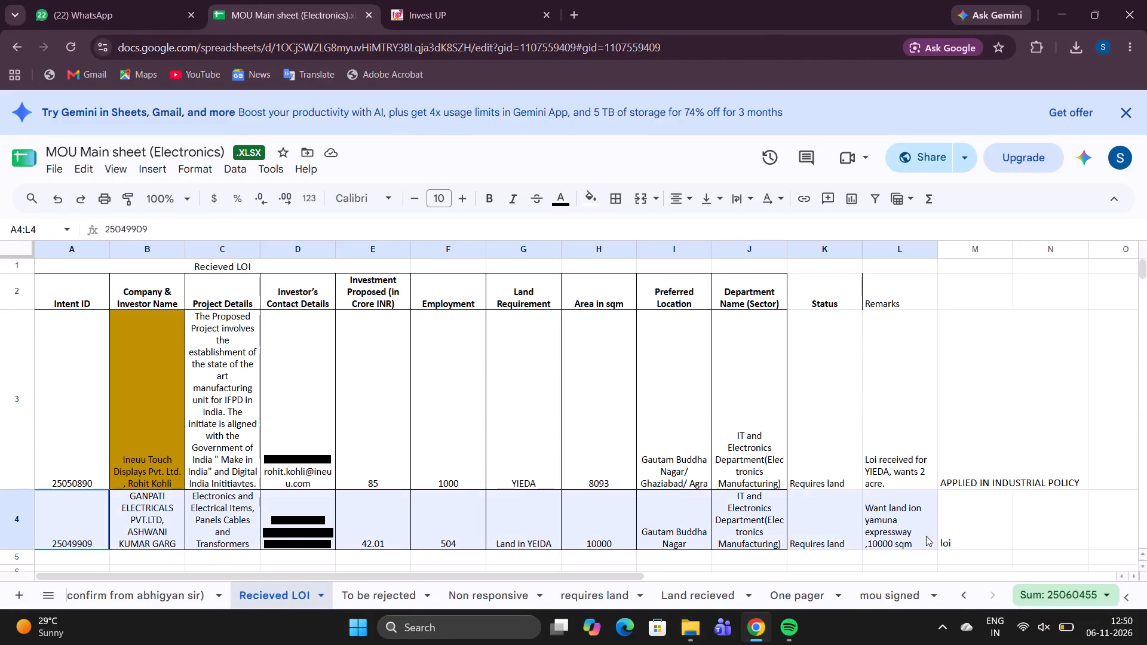
pyautogui.moveTo(926, 536); pyautogui.dragTo(952, 533)
pyautogui.hotkey('ctrl', 'c')
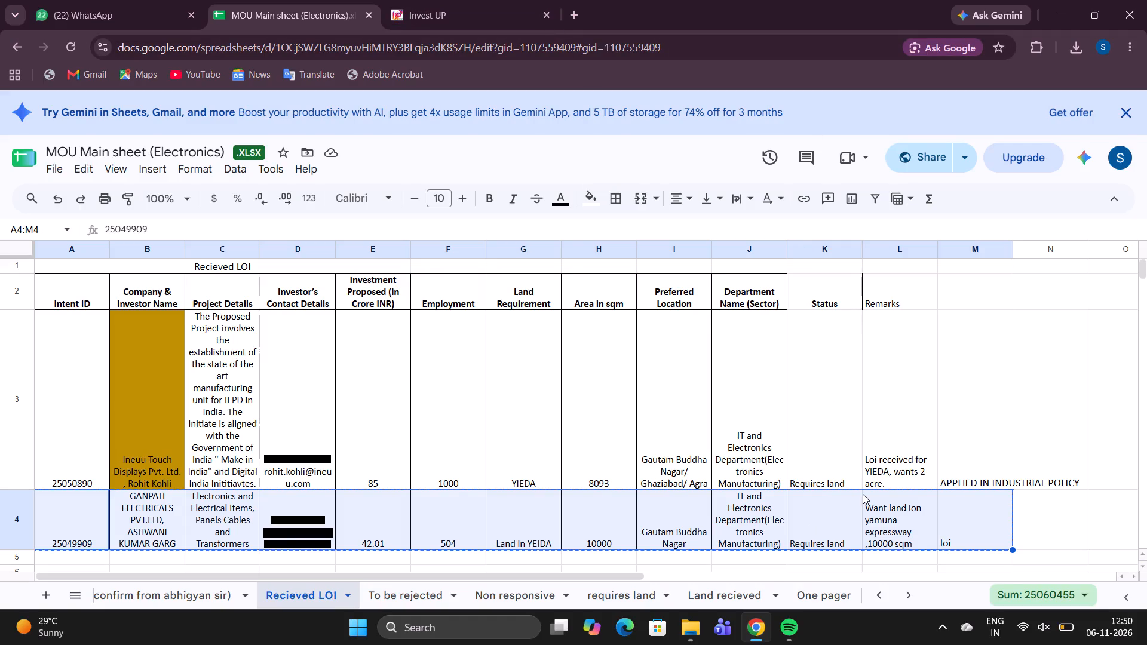
pyautogui.hscroll(-1, 753, 604)
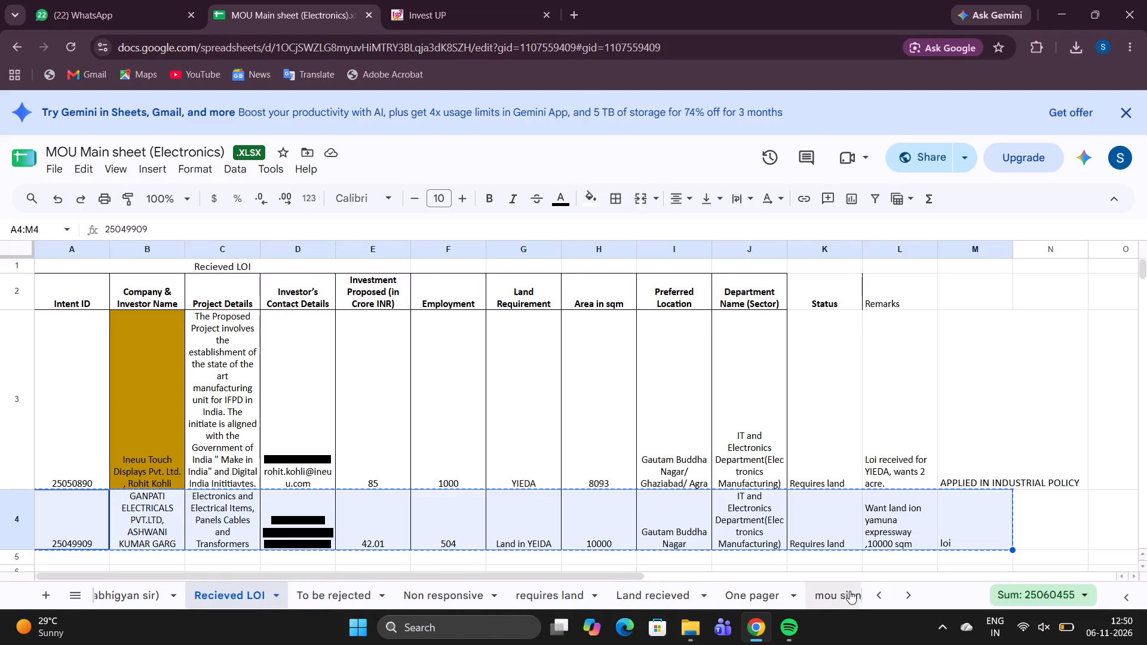
pyautogui.click(844, 596)
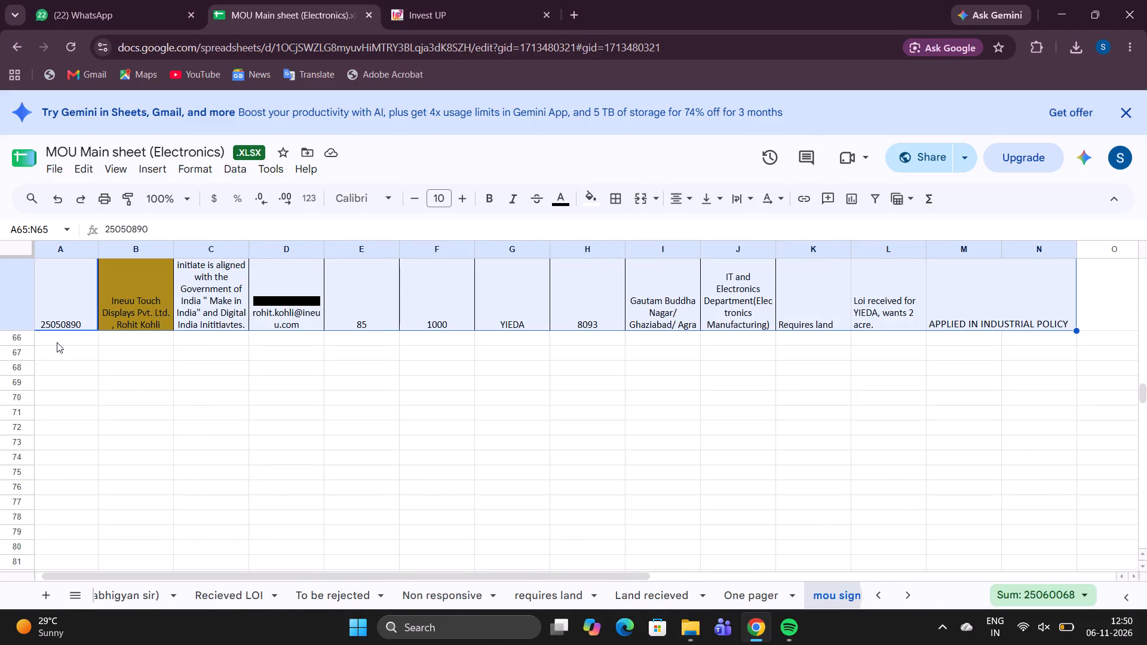
pyautogui.click(56, 338)
pyautogui.hotkey('ctrl', 'v')
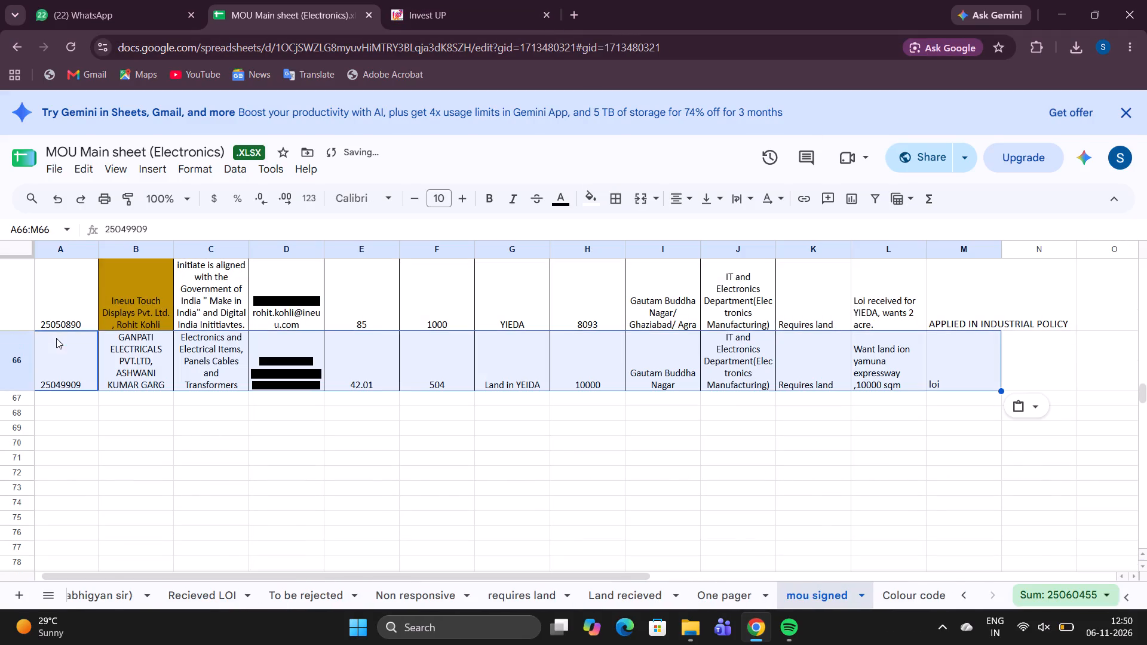
# Open the To be rejected sheet and examine its company entries from the first row.
pyautogui.click(334, 598)
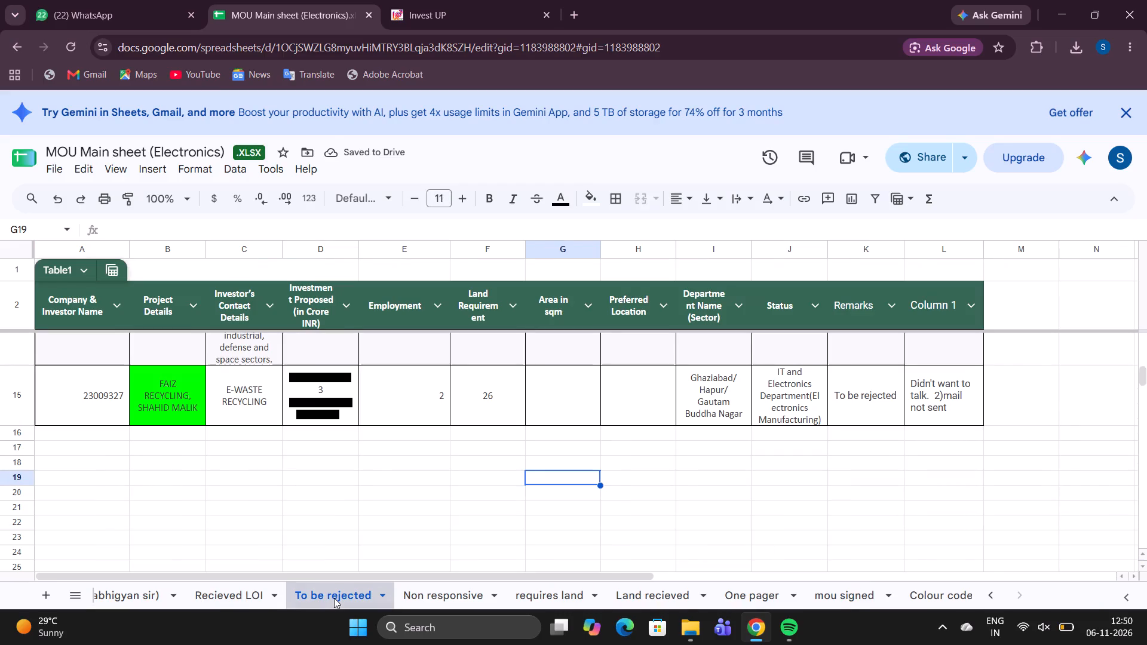
pyautogui.scroll(17, 240, 469)
pyautogui.scroll(8, 240, 469)
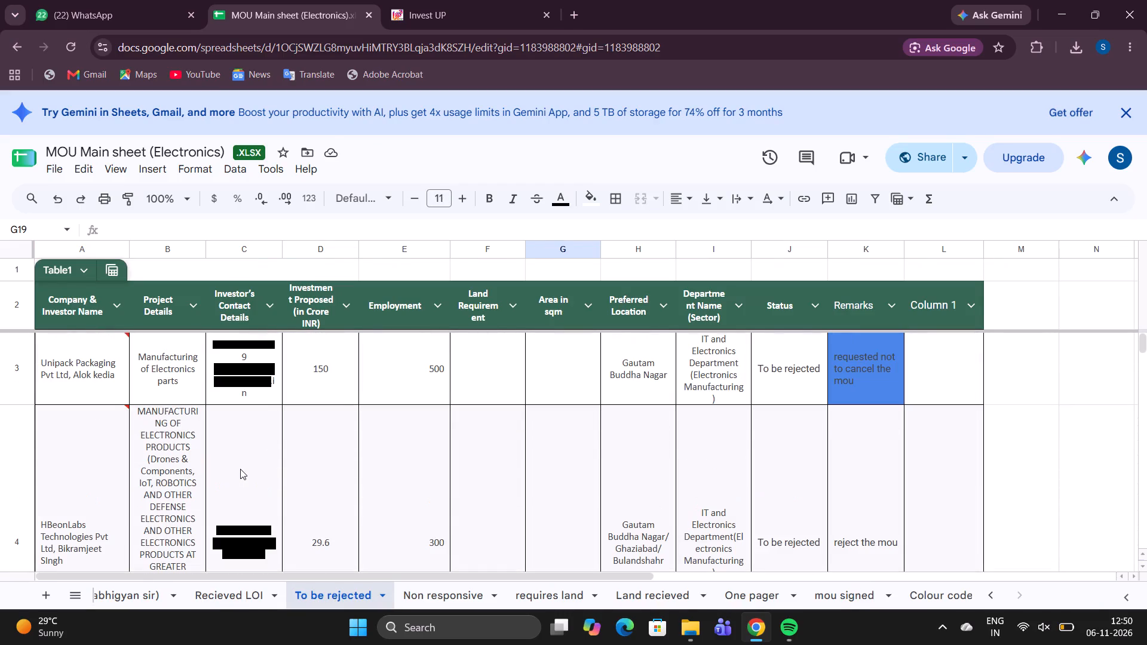
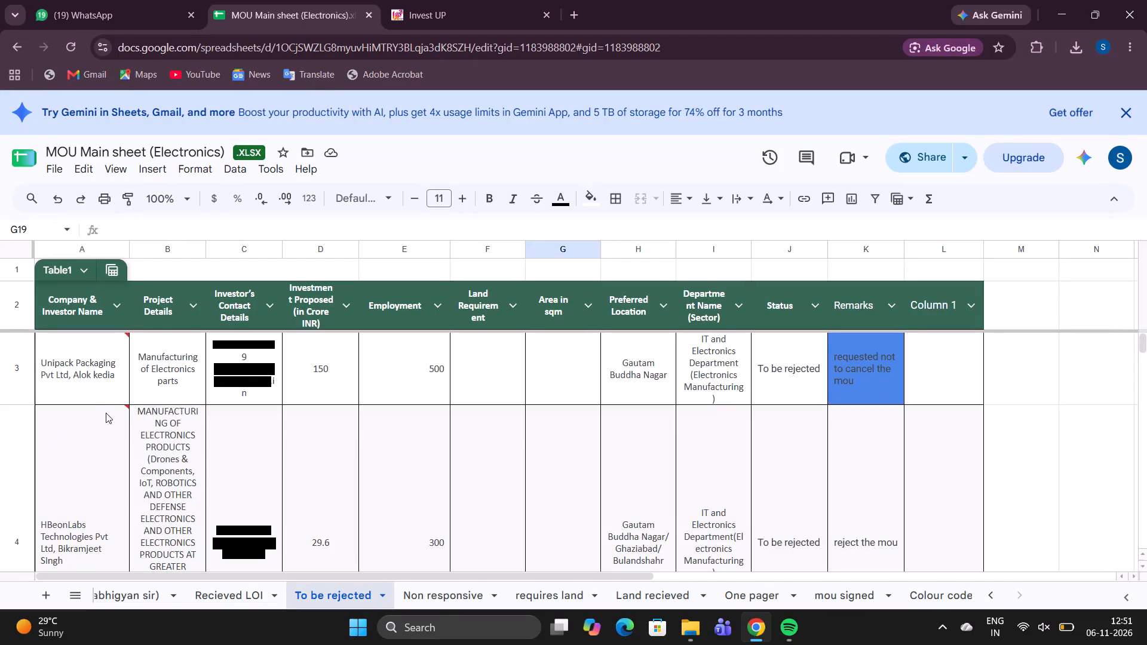
# Copy the company and investor name for Unipack Packaging from cell A3 and search the Invest UP intents table for it.
pyautogui.scroll(1, 106, 413)
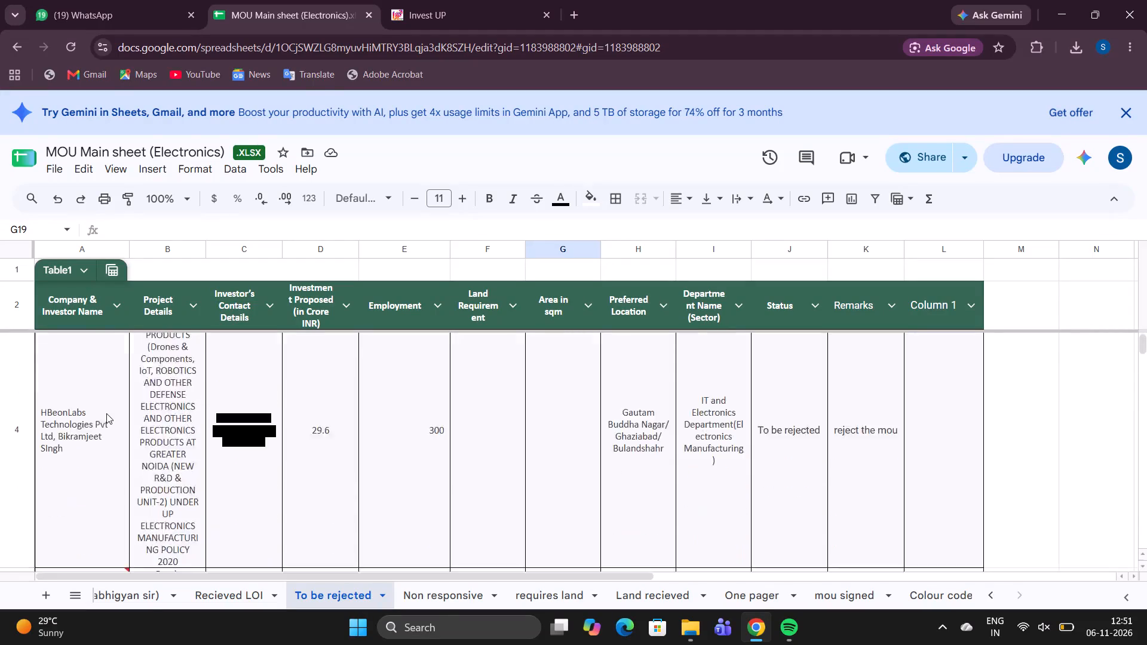
pyautogui.scroll(1, 106, 413)
pyautogui.click(80, 368)
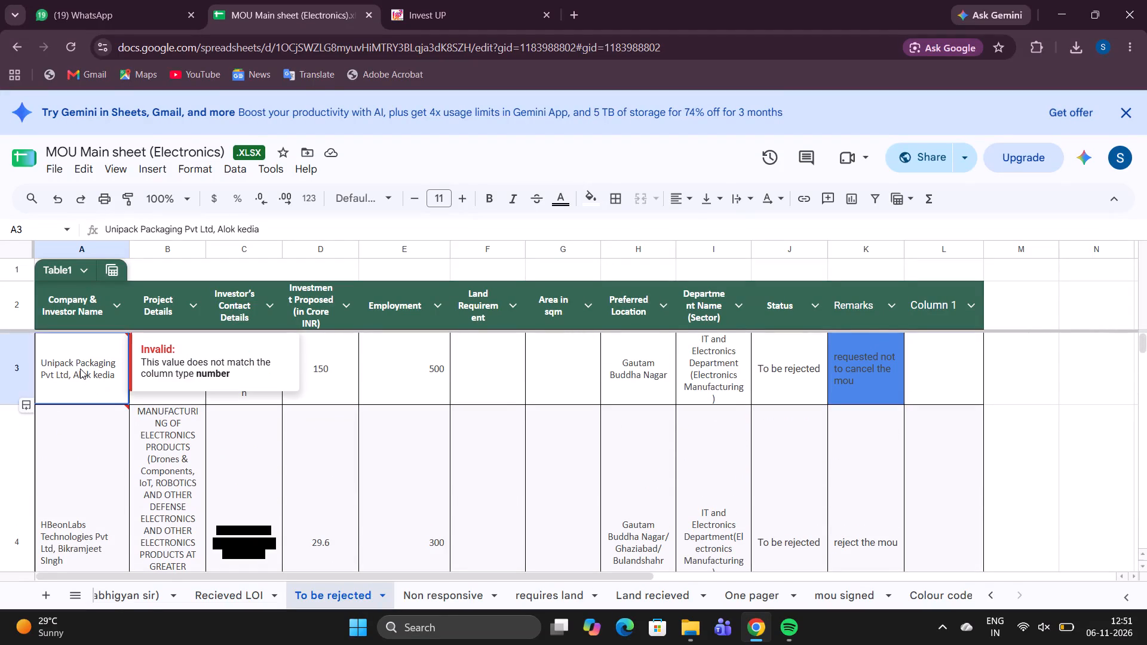
pyautogui.doubleClick(80, 368)
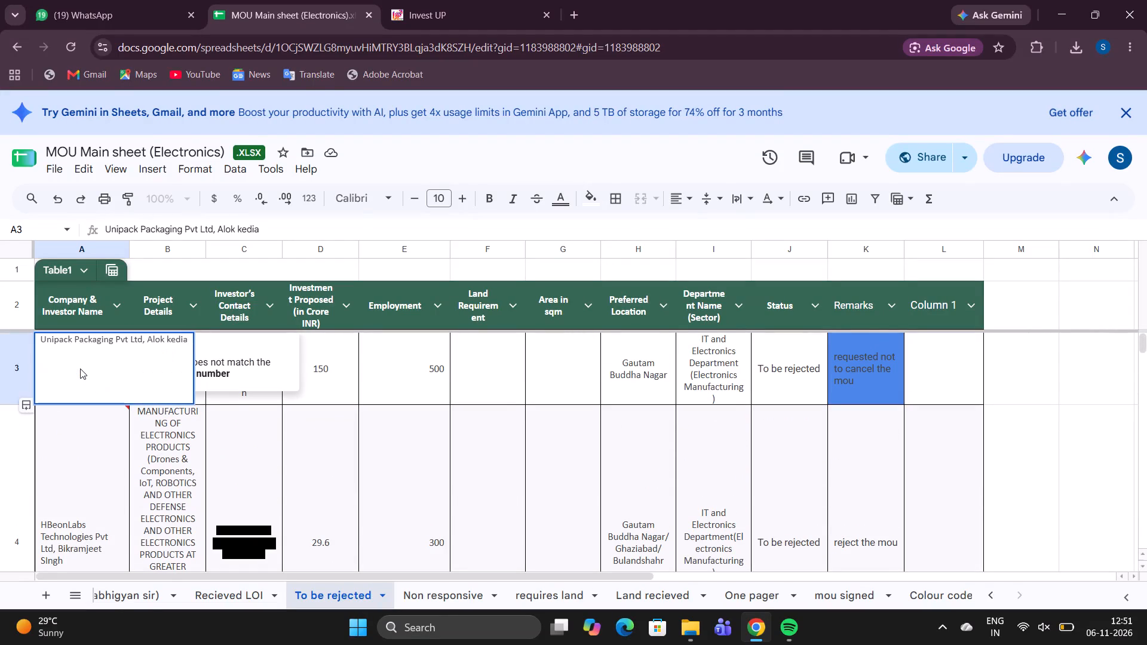
pyautogui.hotkey('ctrl', 'a')
pyautogui.hotkey('ctrl', 'c')
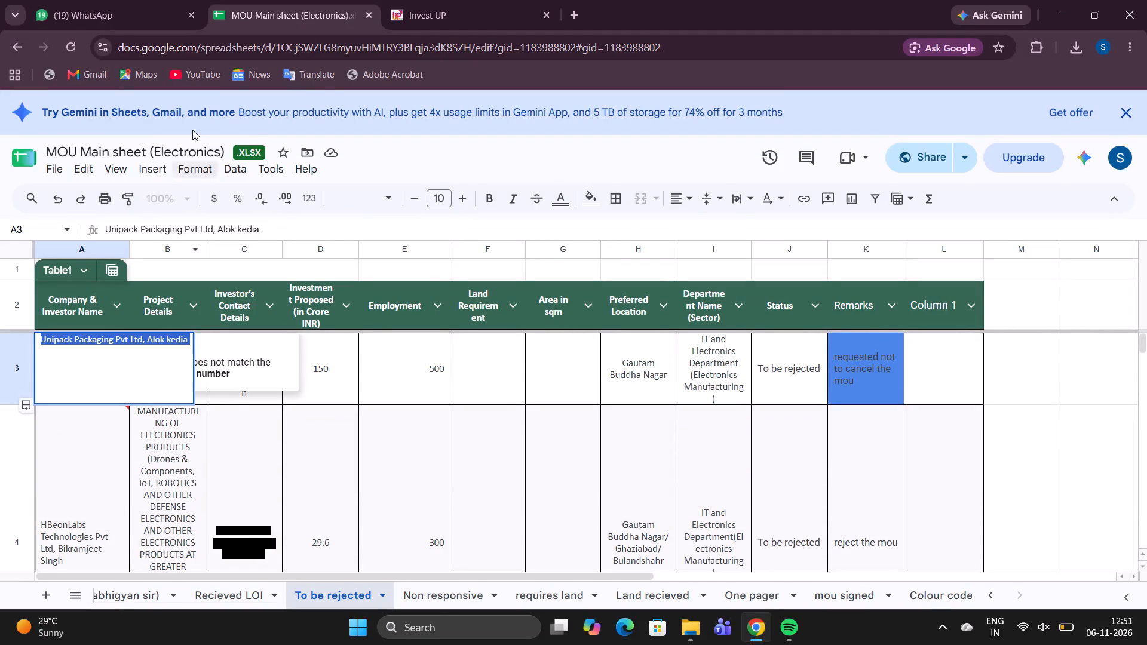
pyautogui.click(443, 5)
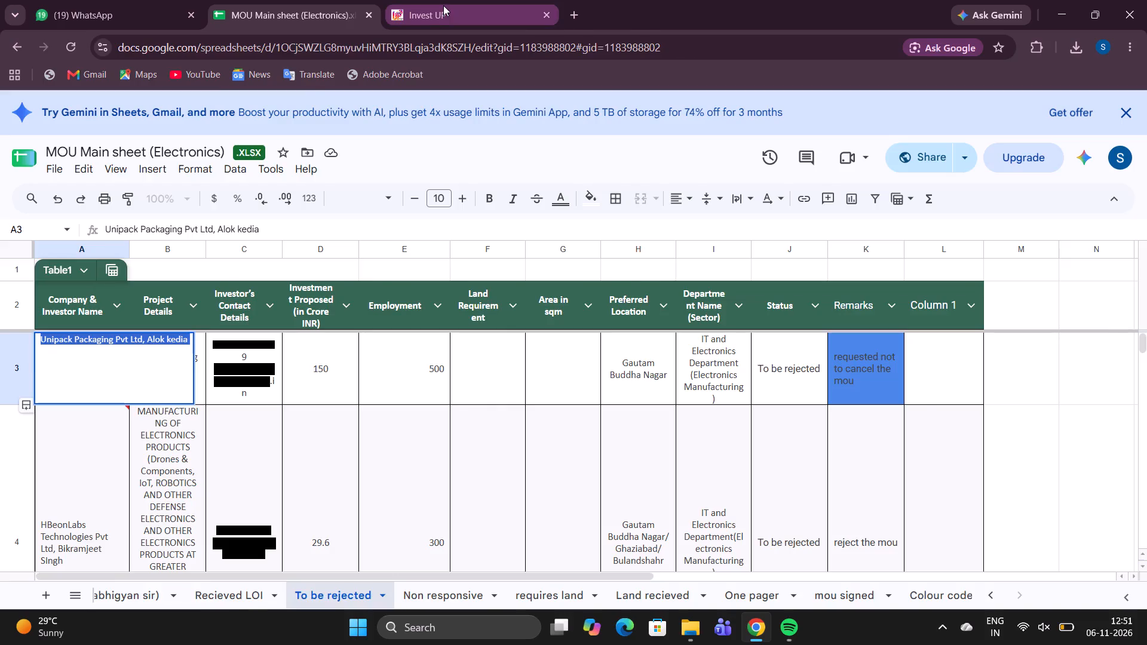
pyautogui.moveTo(1045, 229); pyautogui.dragTo(951, 222)
pyautogui.press('BackSpace')
pyautogui.hotkey('ctrl', 'v')
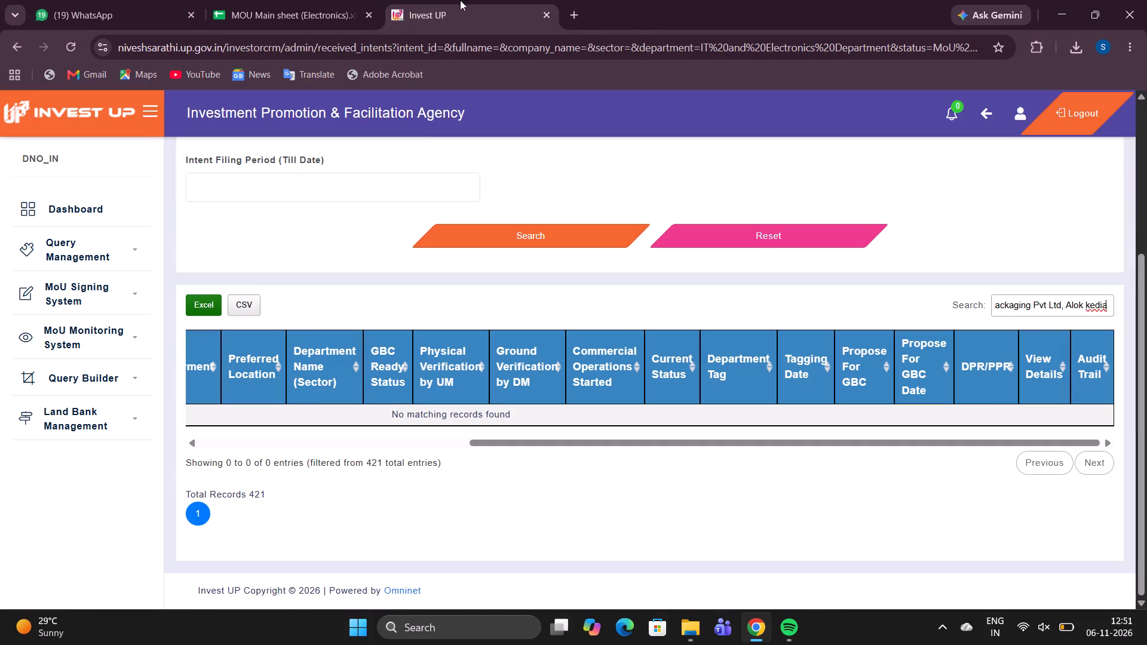
# Fill Unipack Packaging's name cell A3 in the To be rejected sheet with light orange.
pyautogui.click(261, 0)
pyautogui.click(254, 383)
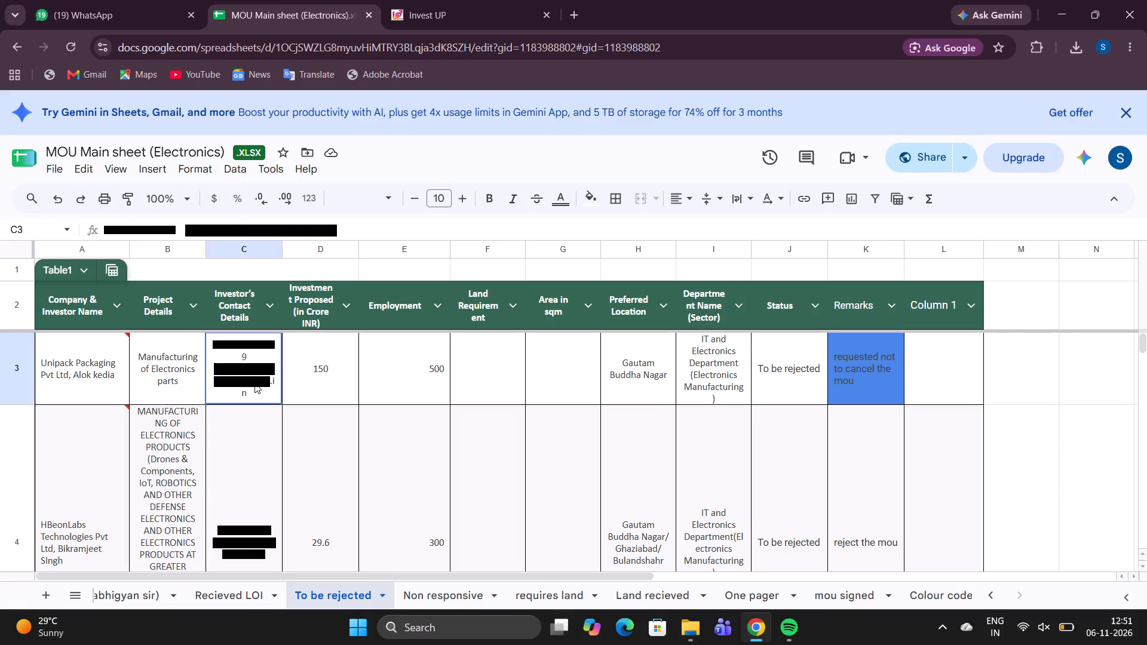
pyautogui.click(106, 366)
pyautogui.rightClick(106, 366)
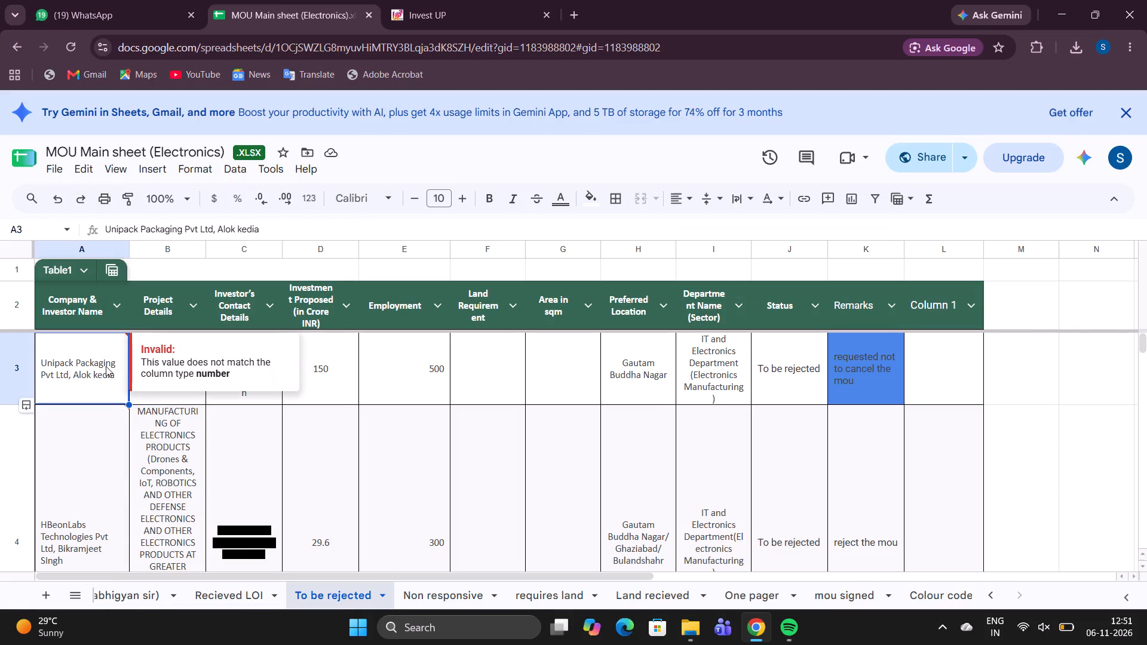
pyautogui.click(83, 355)
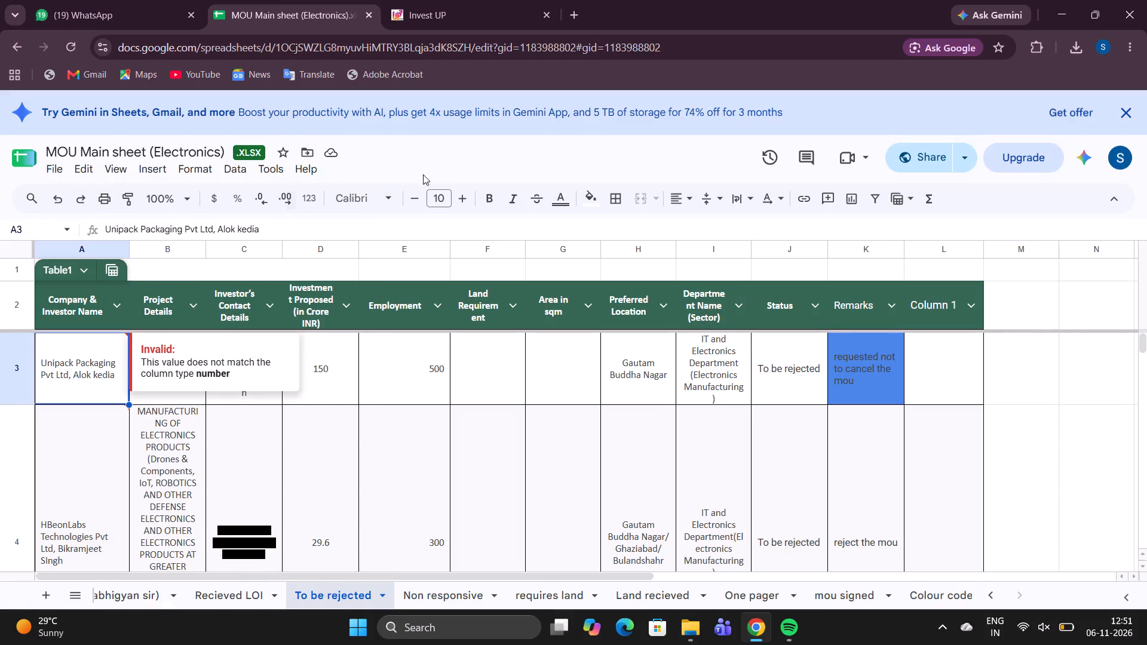
pyautogui.click(586, 203)
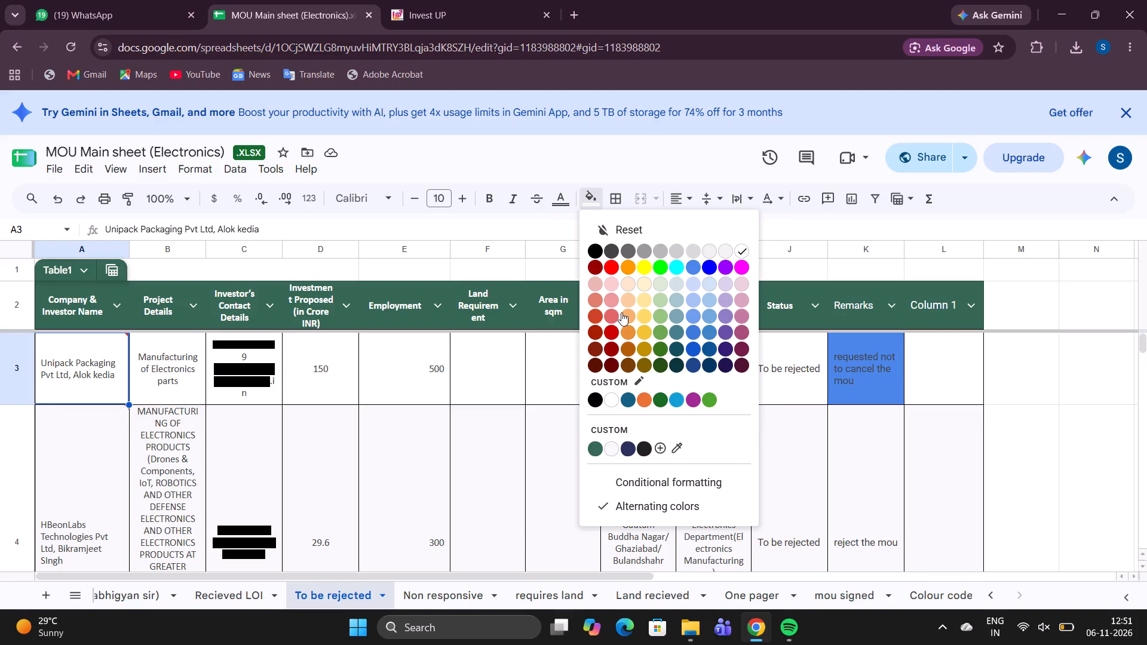
pyautogui.click(621, 312)
# Copy the company and investor name for HBeonLabs Technologies from cell A4 and search the Invest UP intents table for it.
pyautogui.scroll(-1, 105, 500)
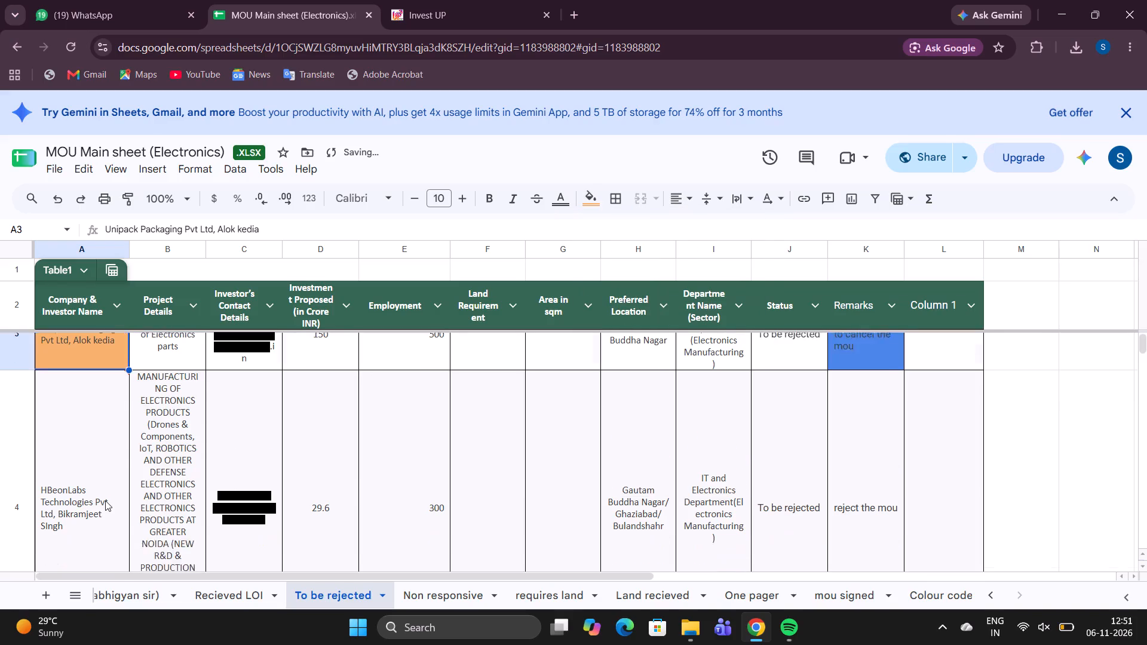
pyautogui.scroll(-1, 105, 500)
pyautogui.doubleClick(105, 500)
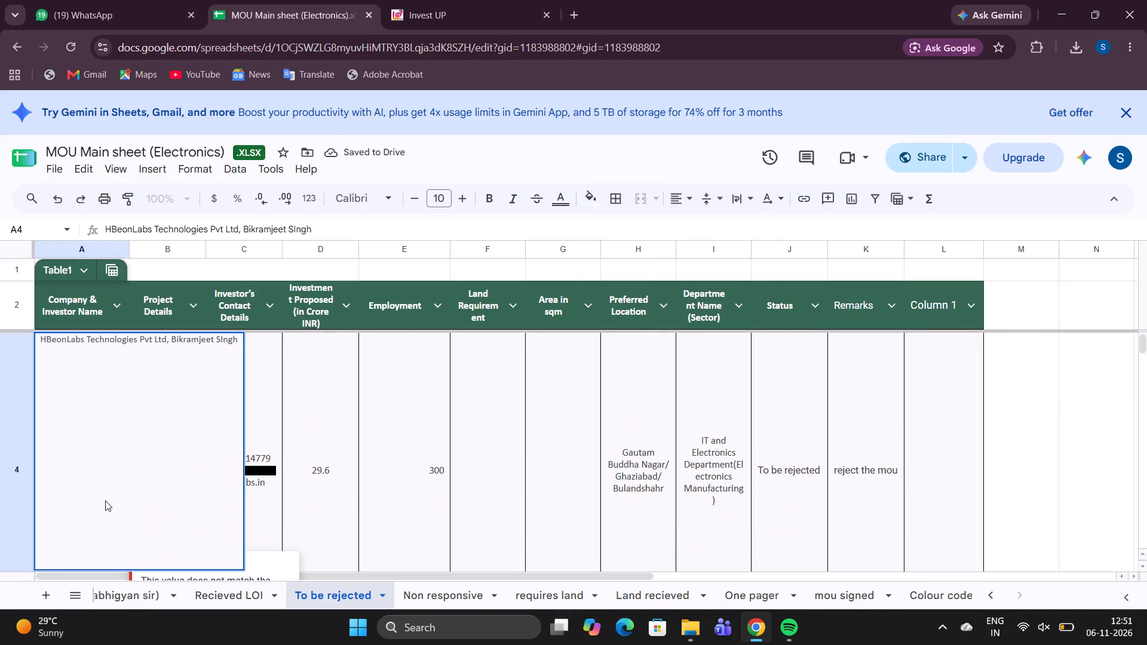
pyautogui.hotkey('ctrl', 'a')
pyautogui.hotkey('ctrl', 'c')
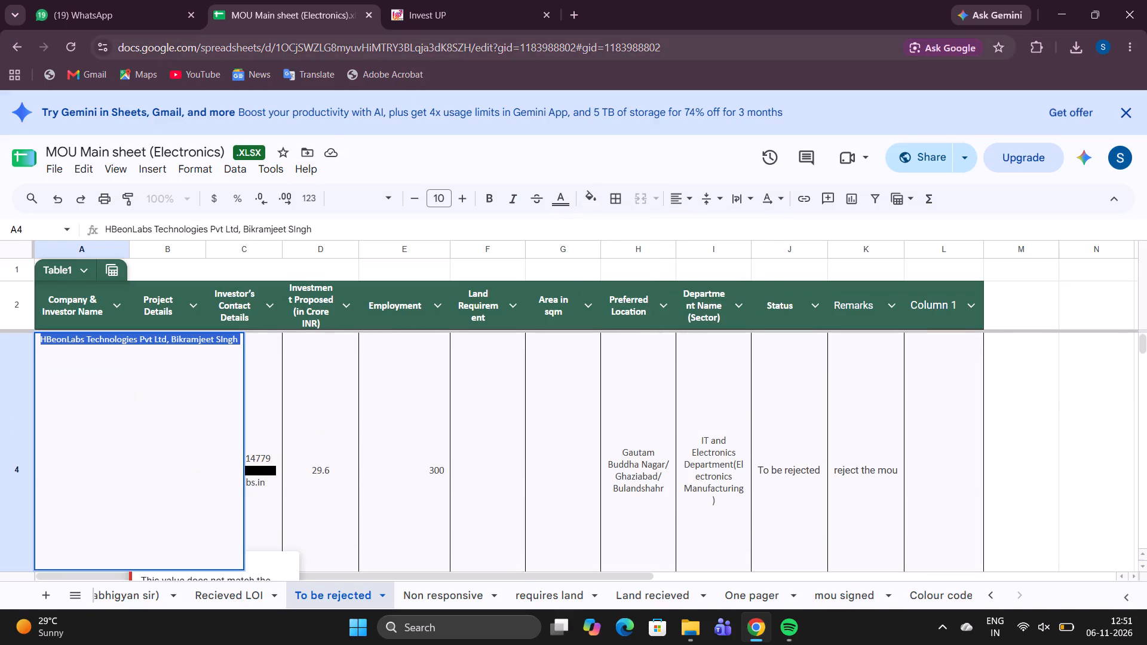
pyautogui.click(465, 0)
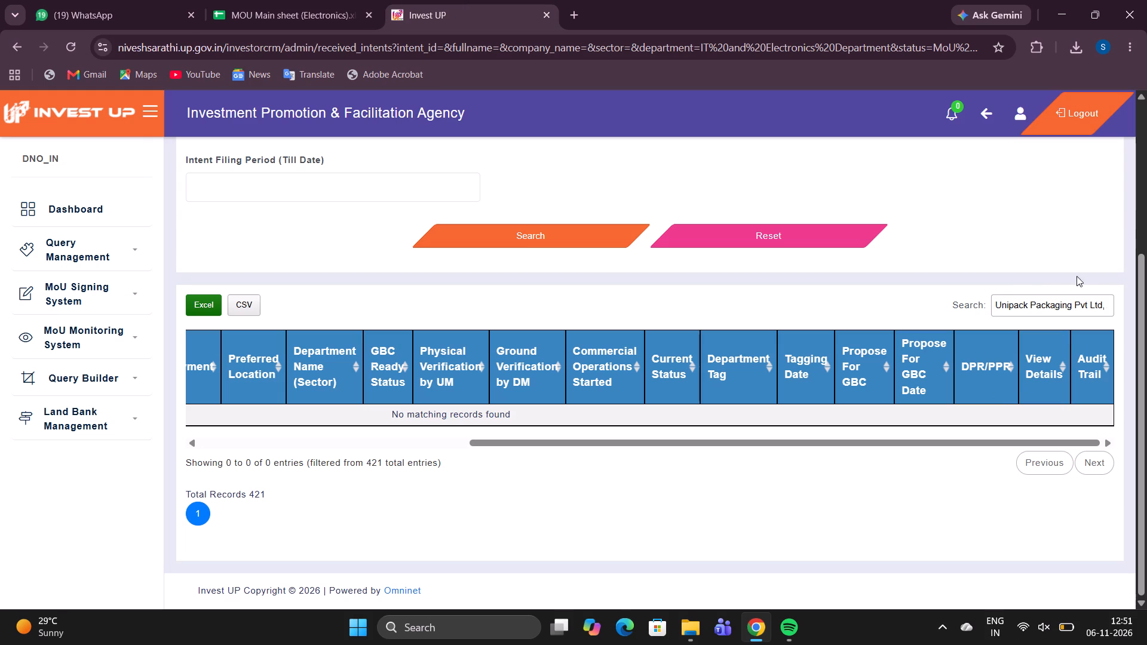
pyautogui.moveTo(997, 304); pyautogui.dragTo(1146, 327)
pyautogui.press('BackSpace')
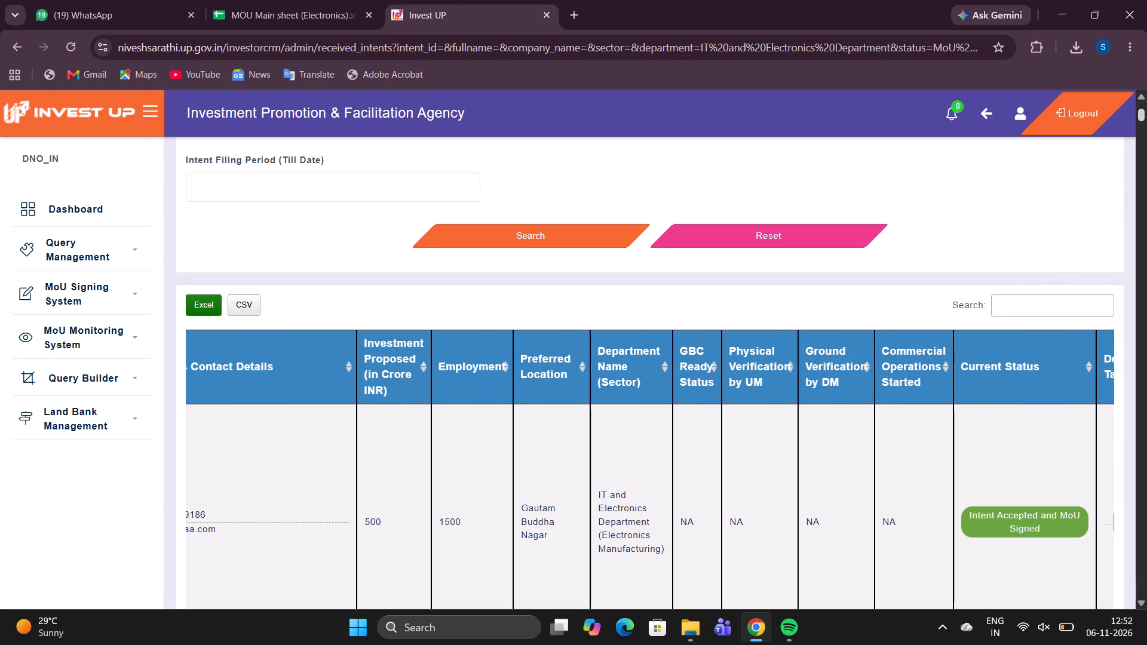
pyautogui.hotkey('ctrl', 'v')
# Examine the HBeonLabs Technologies intents in Invest UP, comparing their intent IDs, investment, employment and current status.
pyautogui.scroll(-3, 783, 409)
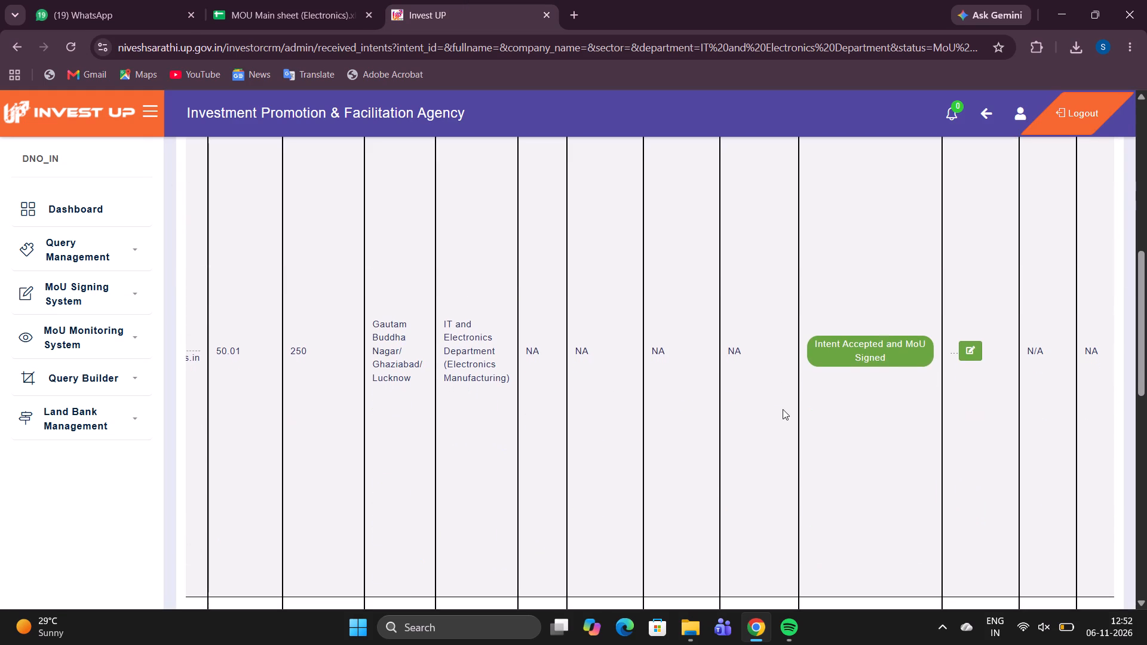
pyautogui.hscroll(8, 515, 425)
pyautogui.scroll(-1, 515, 425)
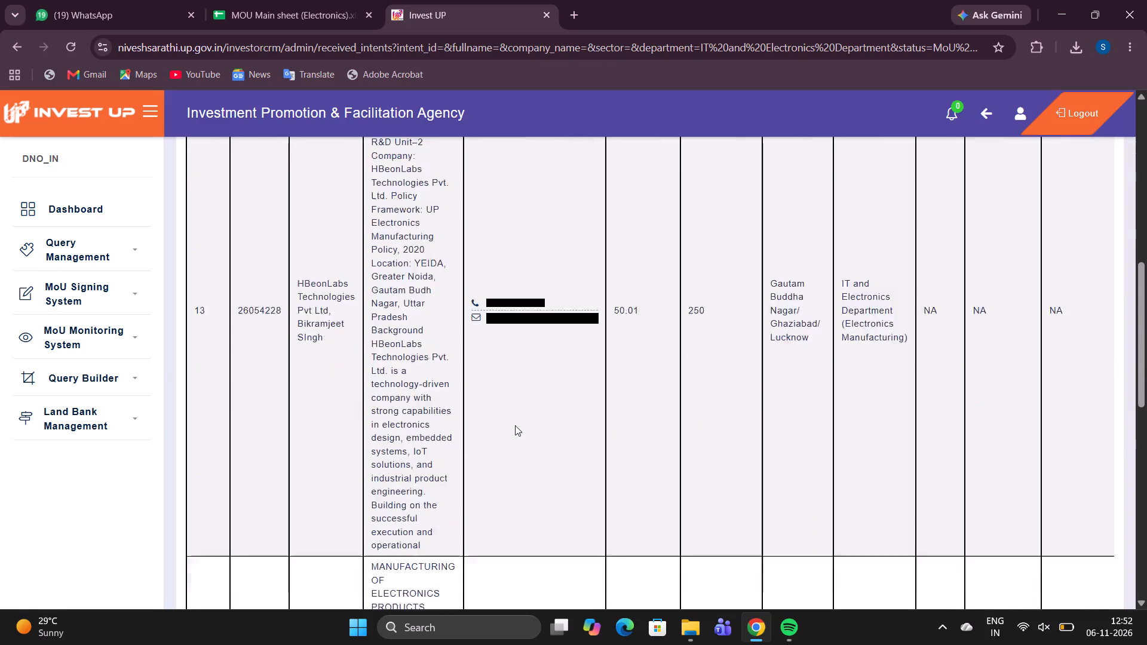
pyautogui.scroll(-4, 515, 425)
pyautogui.hscroll(-6, 515, 425)
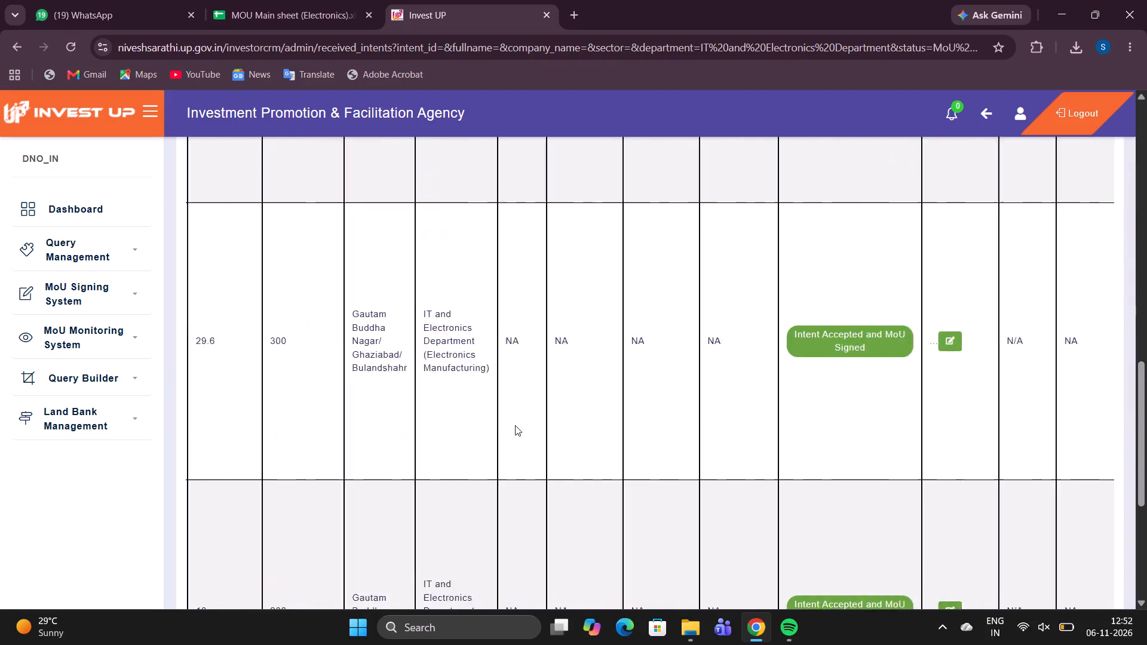
pyautogui.hscroll(6, 515, 425)
pyautogui.scroll(-1, 515, 425)
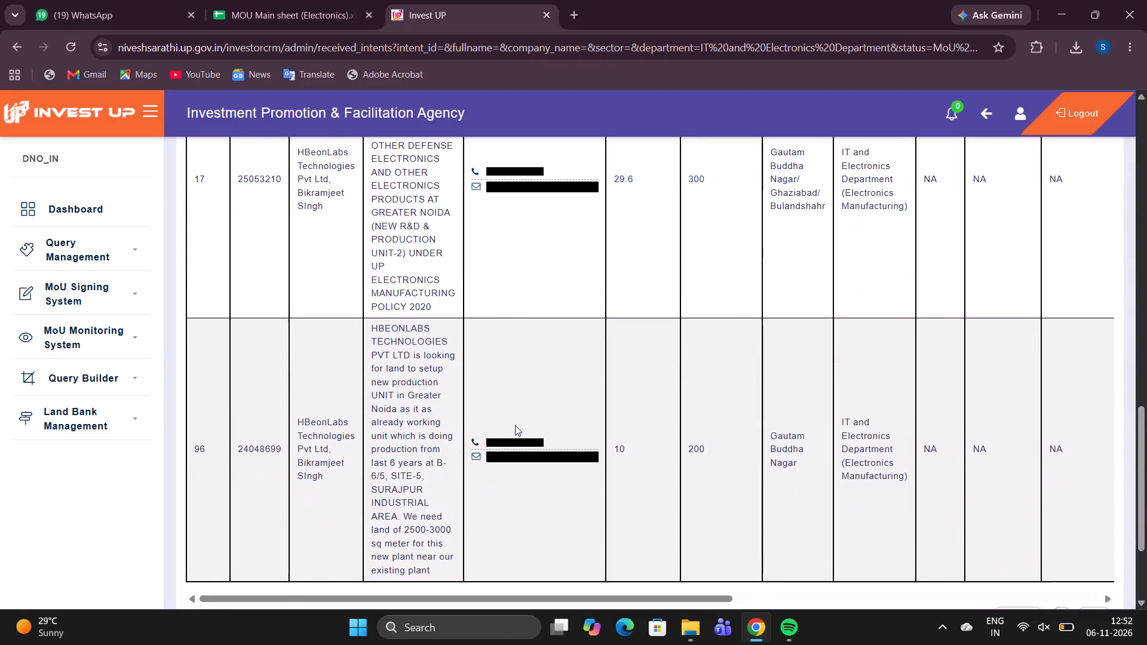
pyautogui.scroll(-1, 515, 425)
pyautogui.rightClick(515, 425)
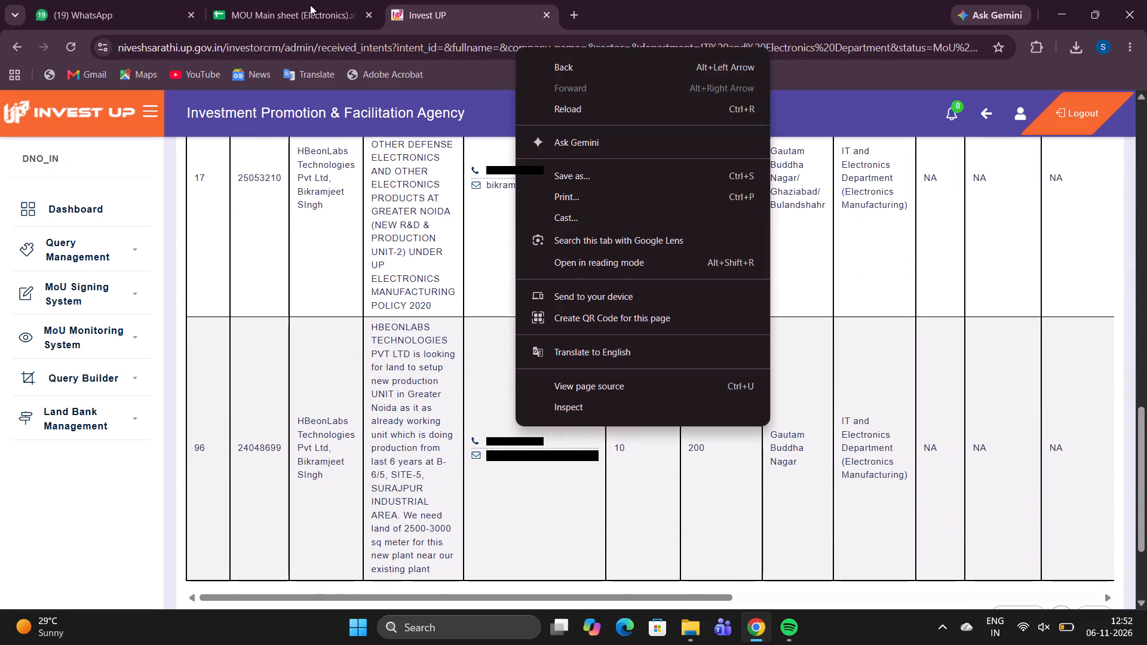
# Copy HBeonLabs Technologies' row (A4:K4) in the To be rejected sheet and clear its contents there.
pyautogui.click(310, 5)
pyautogui.click(296, 490)
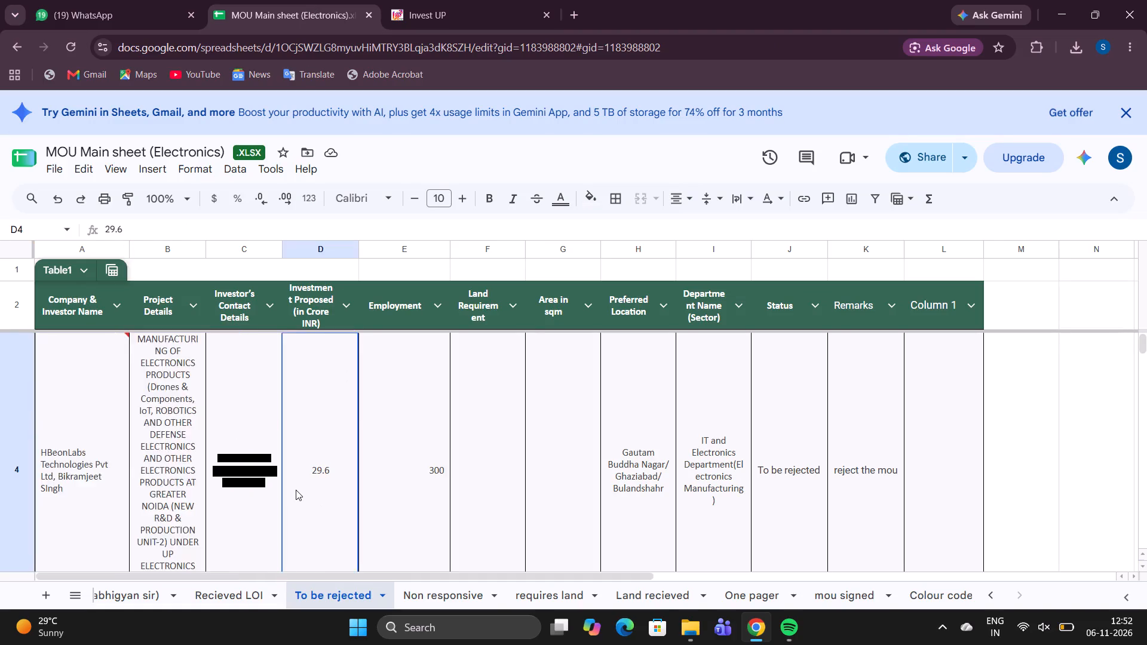
pyautogui.scroll(-2, 296, 490)
pyautogui.scroll(1, 296, 490)
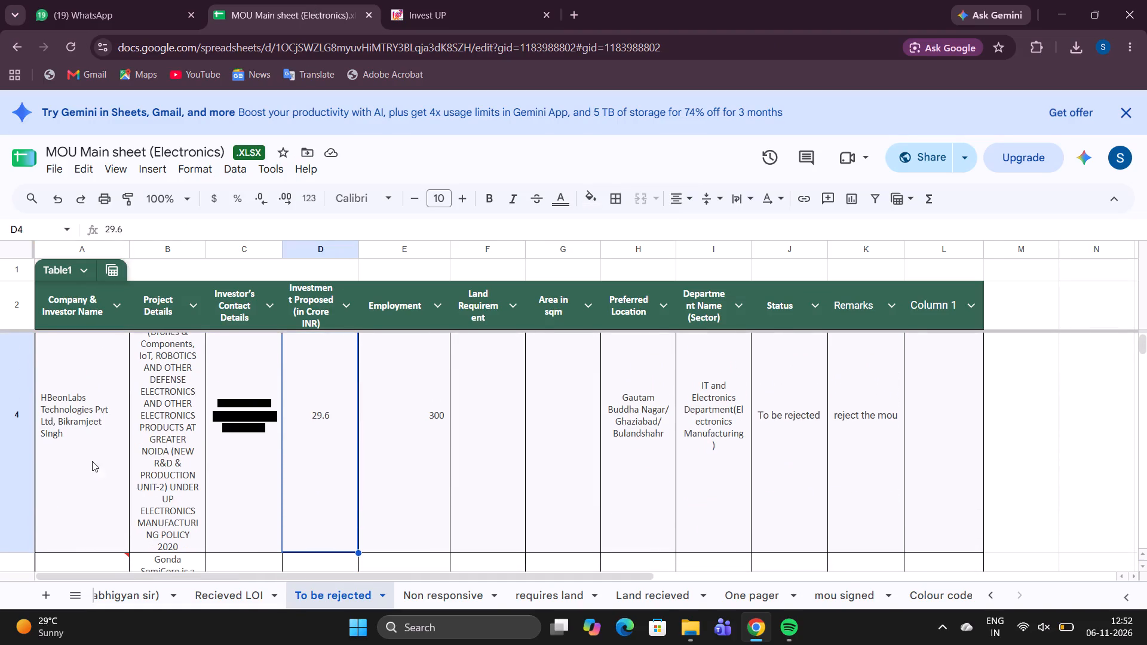
pyautogui.moveTo(86, 457); pyautogui.dragTo(780, 462)
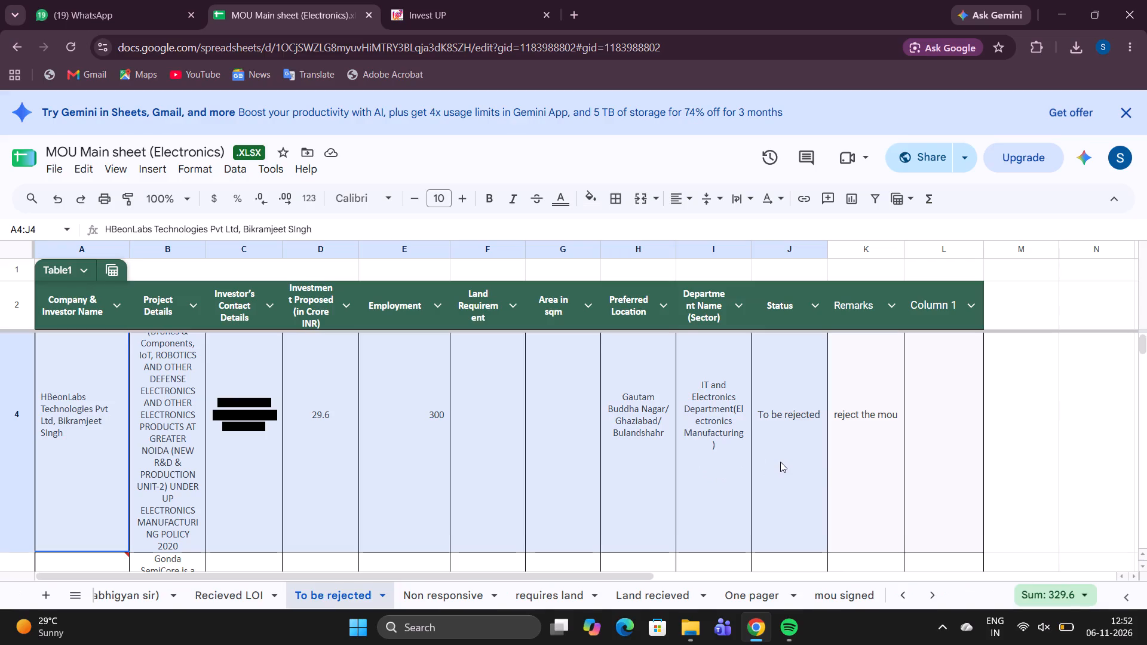
pyautogui.moveTo(780, 462); pyautogui.dragTo(922, 432)
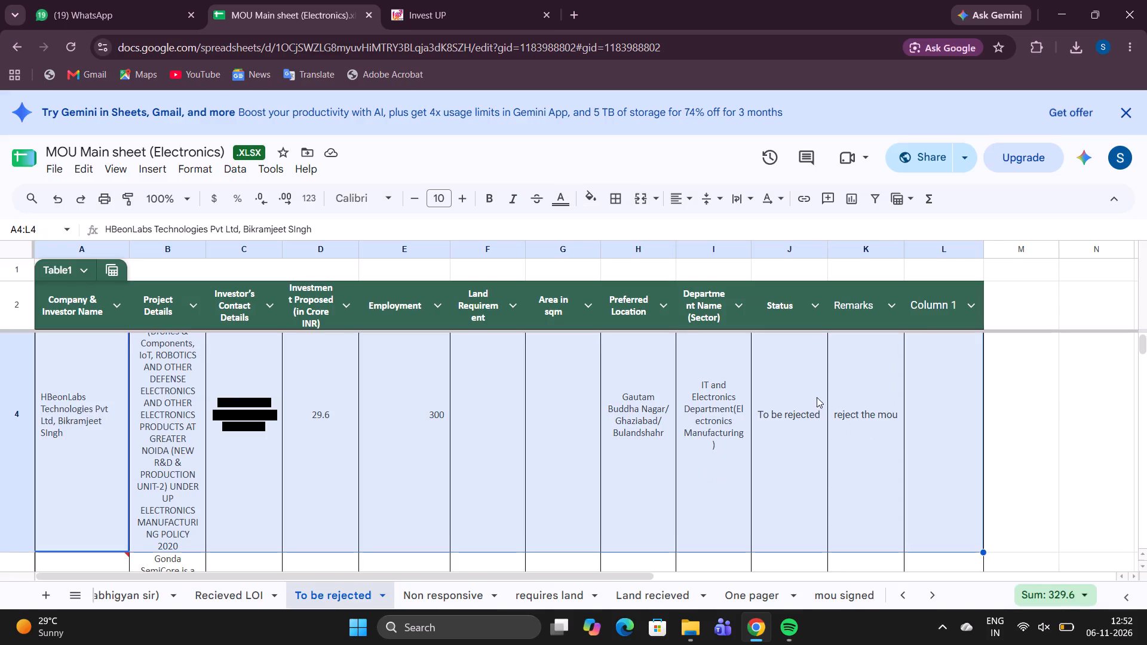
pyautogui.click(847, 429)
pyautogui.moveTo(88, 449); pyautogui.dragTo(850, 403)
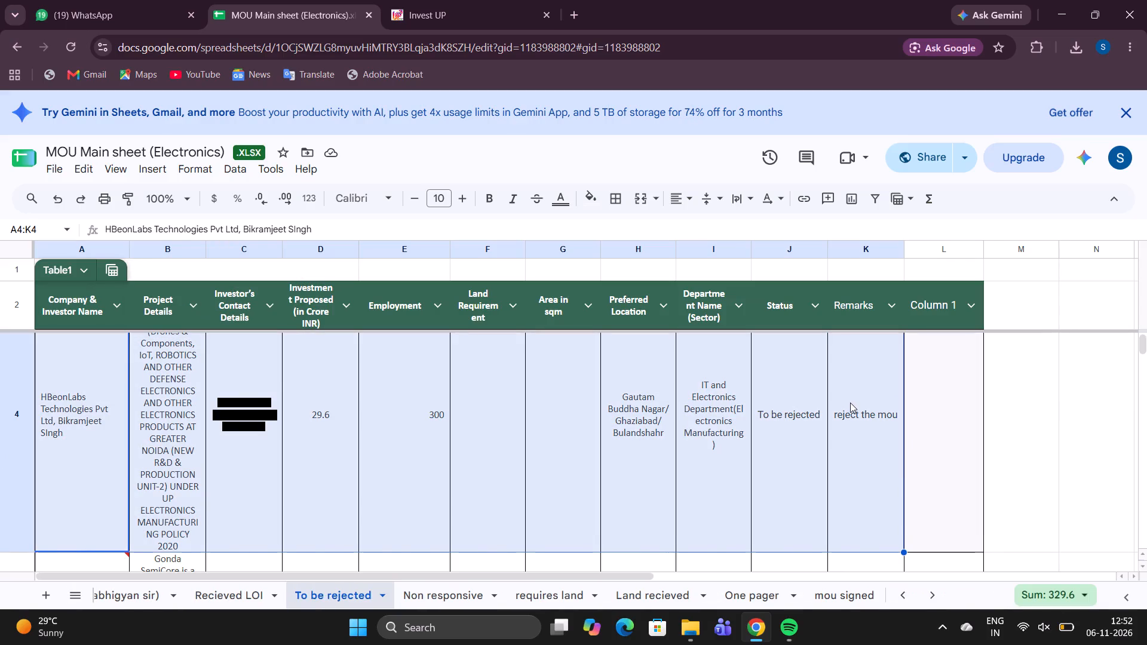
pyautogui.hotkey('ctrl', 'c')
pyautogui.press('BackSpace')
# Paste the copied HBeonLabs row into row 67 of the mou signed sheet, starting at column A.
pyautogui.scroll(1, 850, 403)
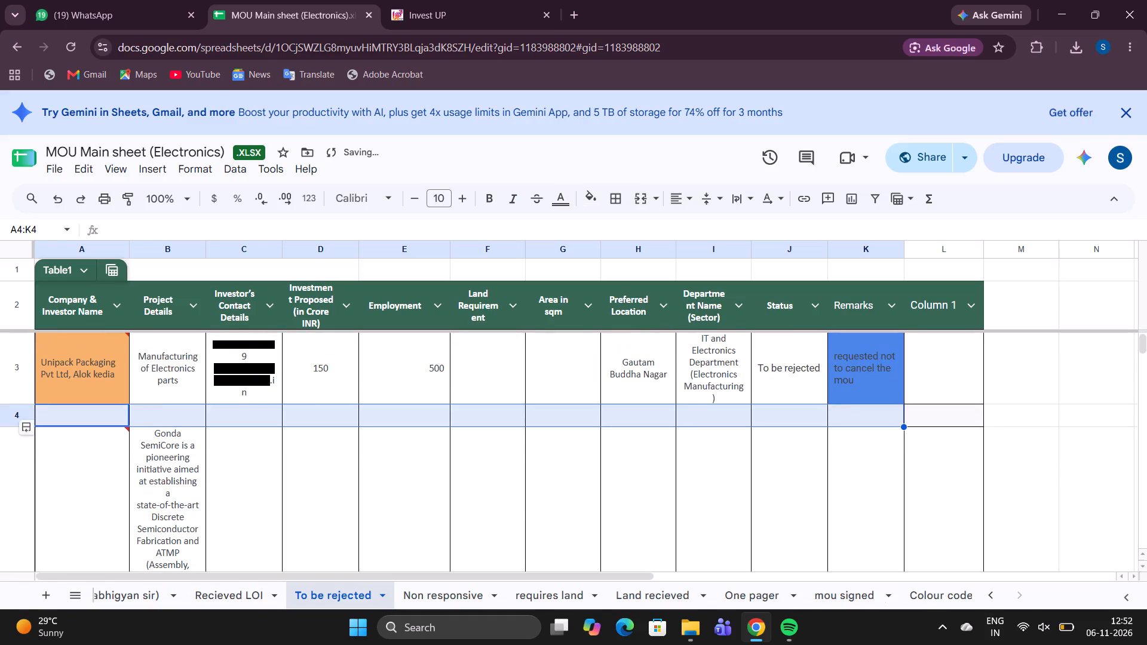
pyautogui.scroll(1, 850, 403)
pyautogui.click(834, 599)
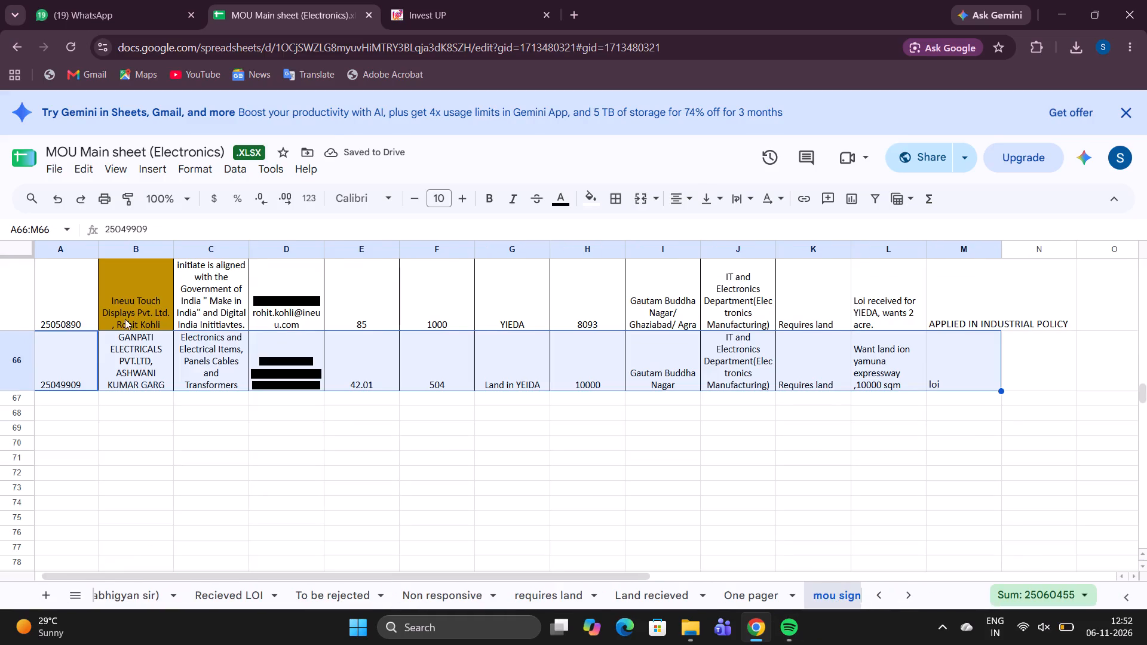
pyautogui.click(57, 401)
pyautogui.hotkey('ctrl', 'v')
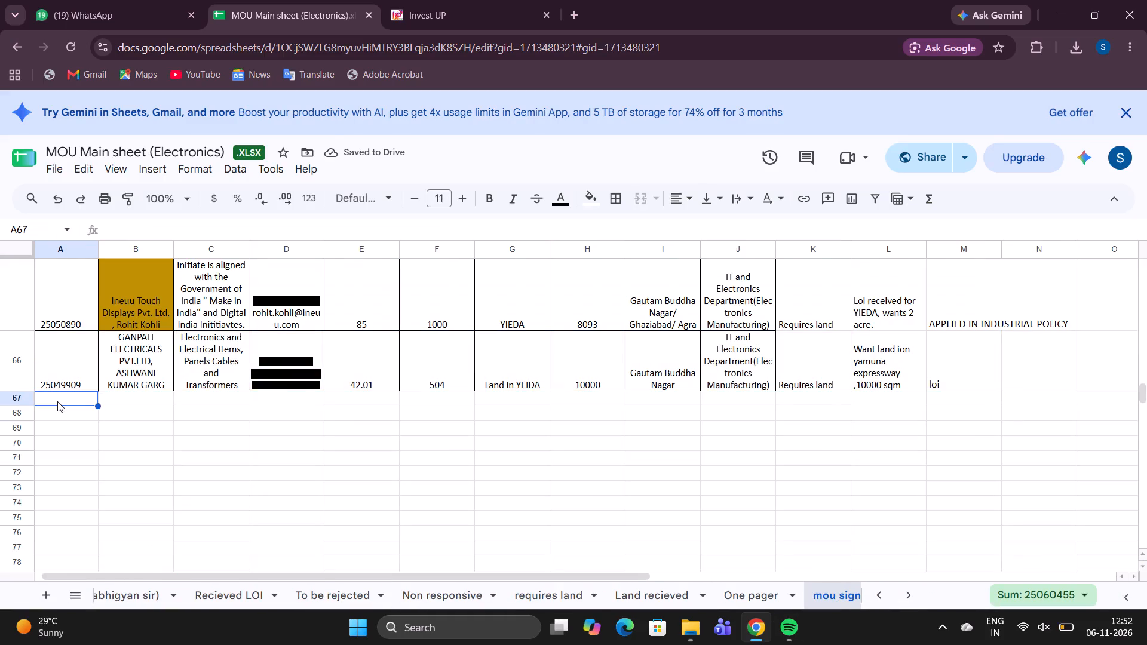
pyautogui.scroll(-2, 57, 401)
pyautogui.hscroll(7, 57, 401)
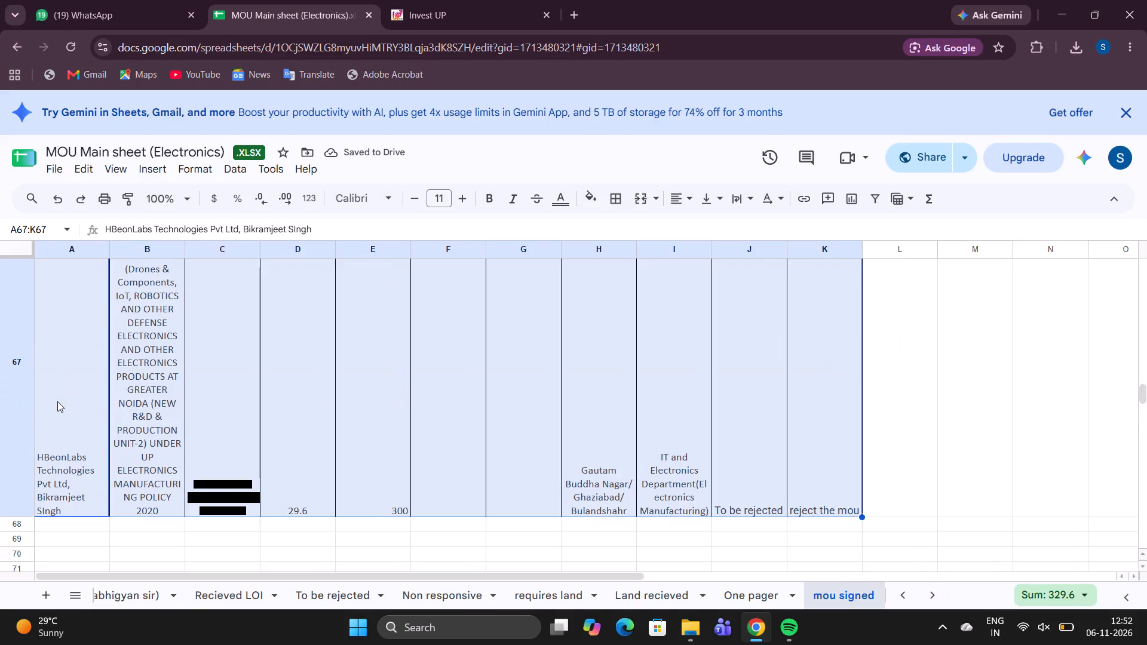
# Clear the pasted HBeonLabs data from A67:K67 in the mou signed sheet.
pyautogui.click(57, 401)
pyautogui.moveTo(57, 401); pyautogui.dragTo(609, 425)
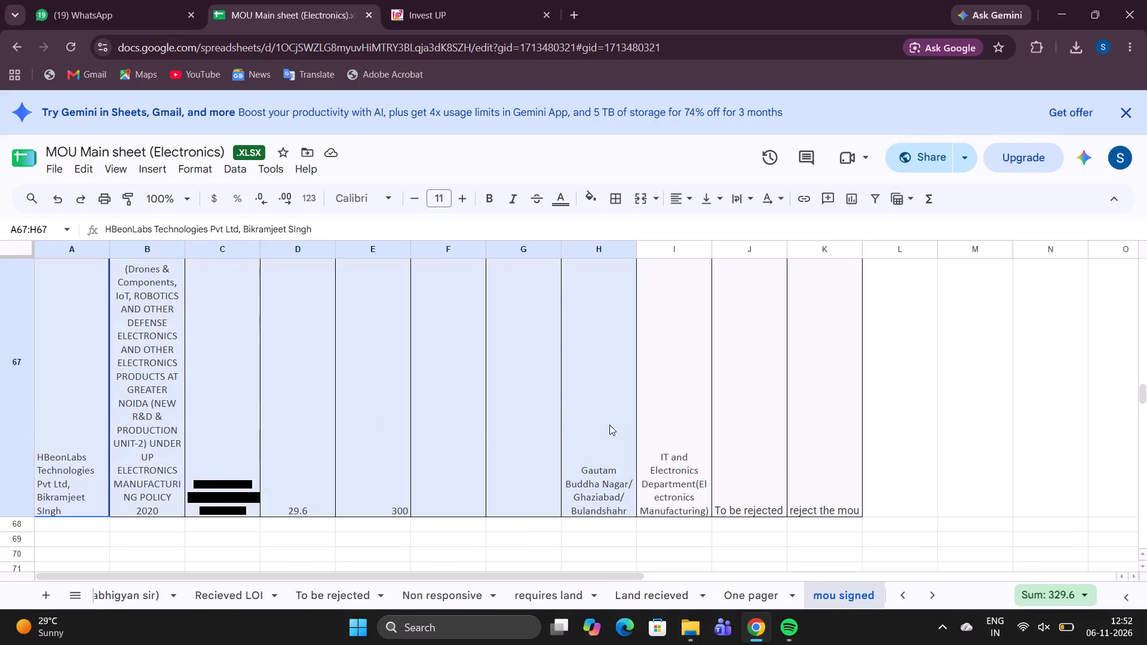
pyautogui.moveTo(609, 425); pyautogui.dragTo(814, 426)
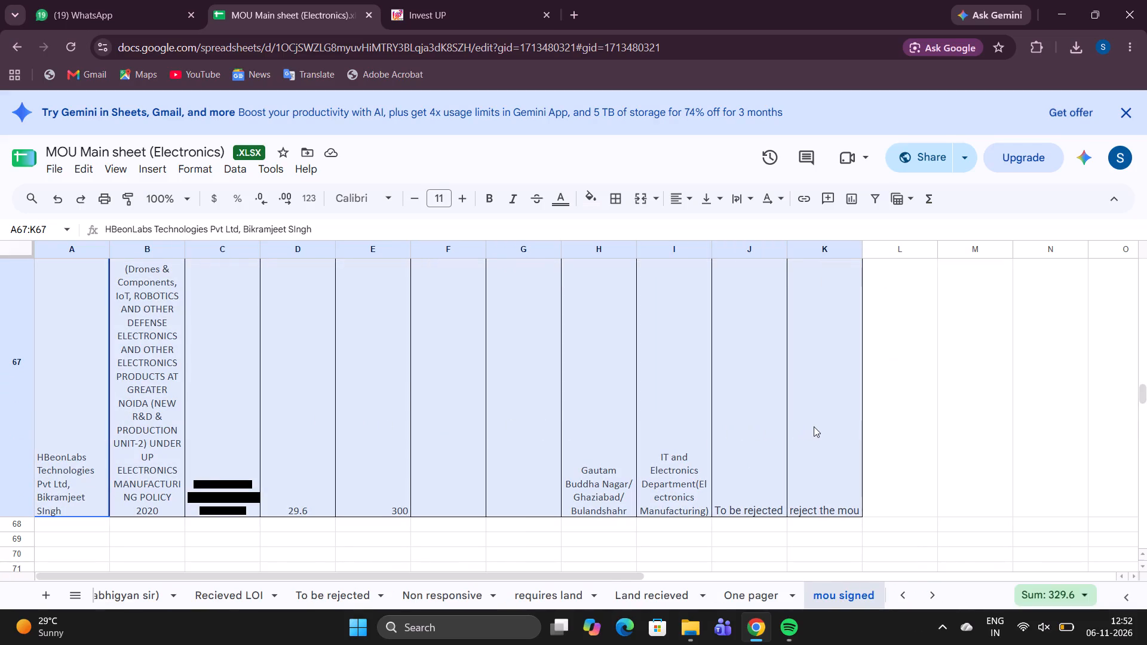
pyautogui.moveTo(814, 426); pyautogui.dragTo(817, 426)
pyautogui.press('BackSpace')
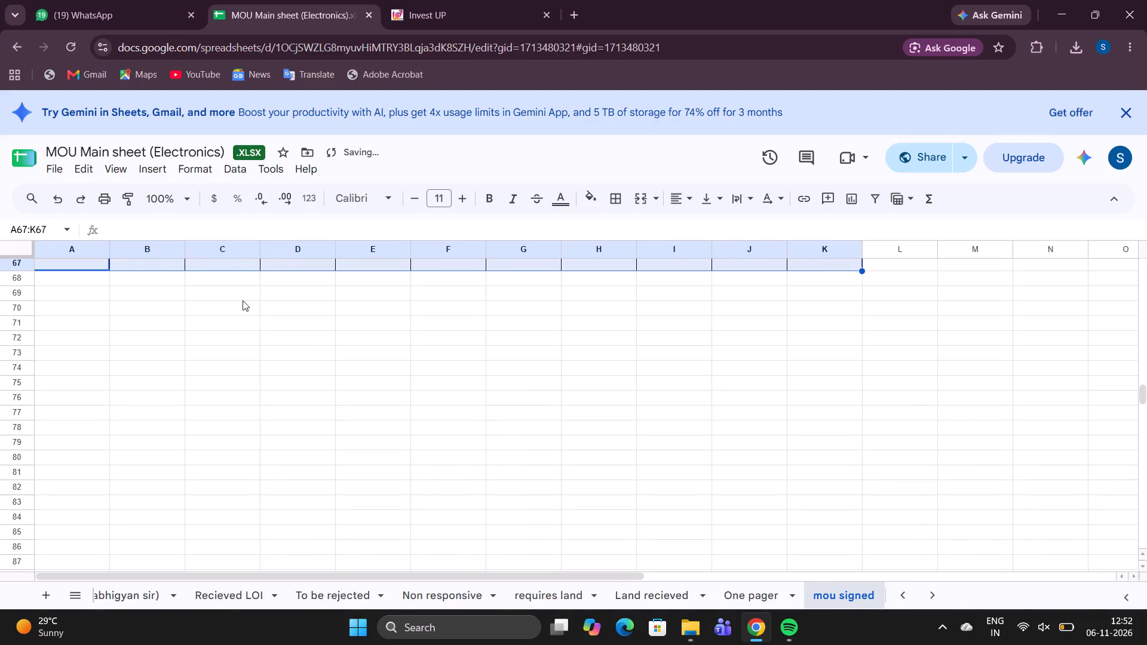
# Paste the copied HBeonLabs row into row 67 of the mou signed sheet starting at column B, leaving the ID column empty.
pyautogui.scroll(1, 214, 257)
pyautogui.click(136, 393)
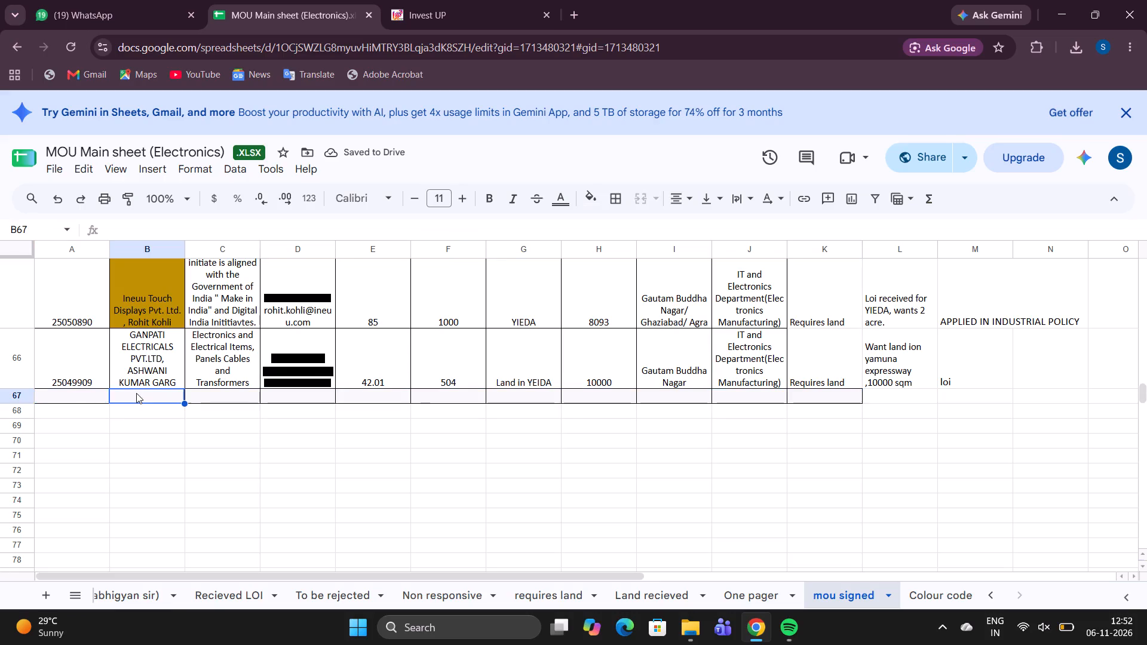
pyautogui.hotkey('ctrl', 'v')
pyautogui.scroll(-1, 136, 393)
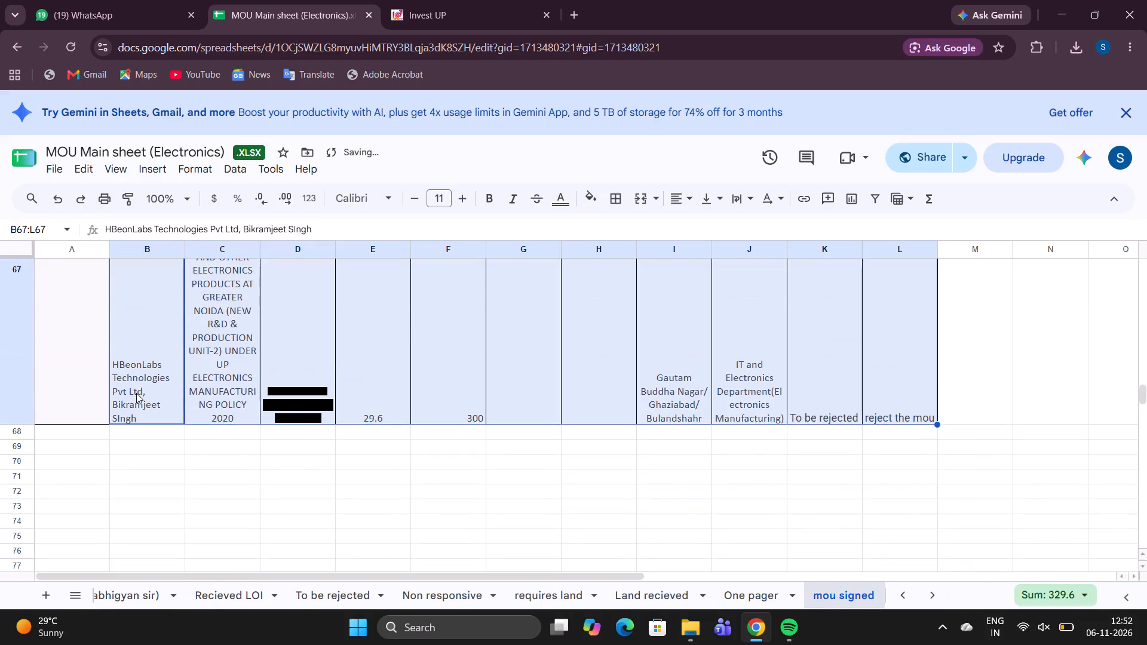
pyautogui.scroll(-1, 136, 393)
pyautogui.click(54, 431)
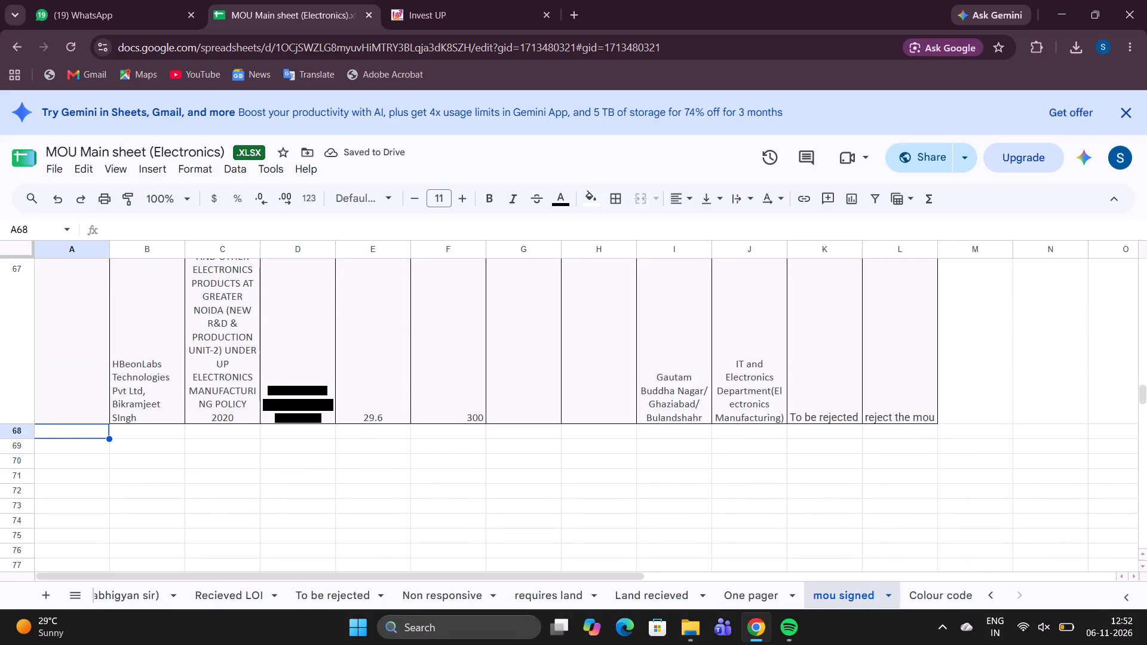
# In the To be rejected sheet, copy the full company and investor name text of the Kursaha entry in A5.
pyautogui.click(357, 606)
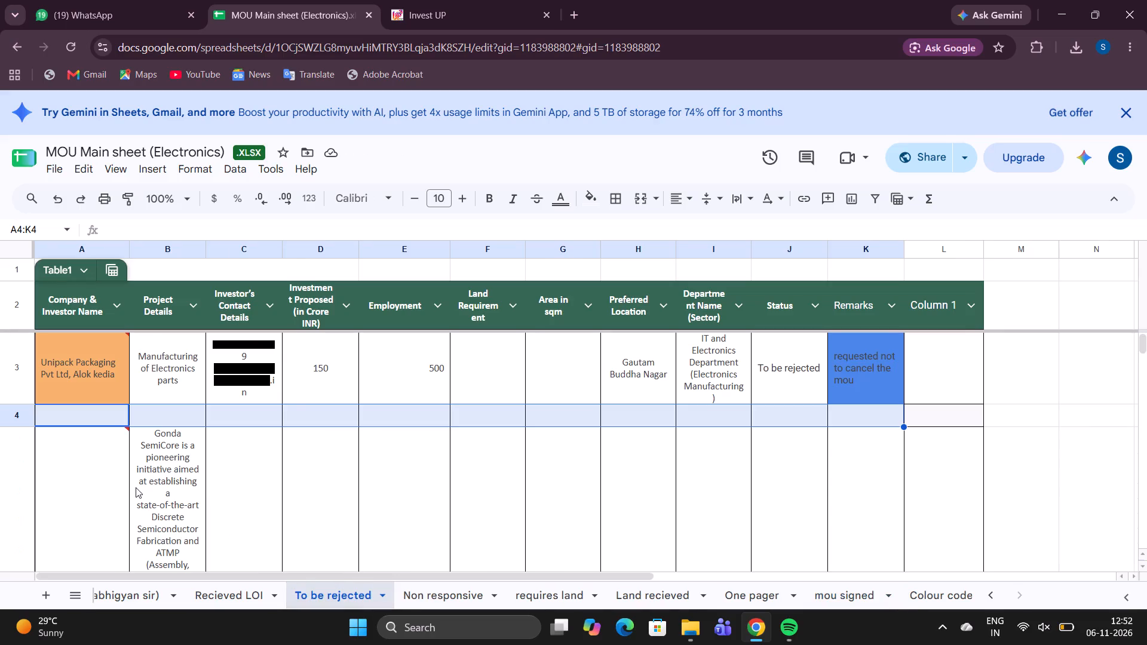
pyautogui.click(136, 487)
pyautogui.scroll(-3, 136, 487)
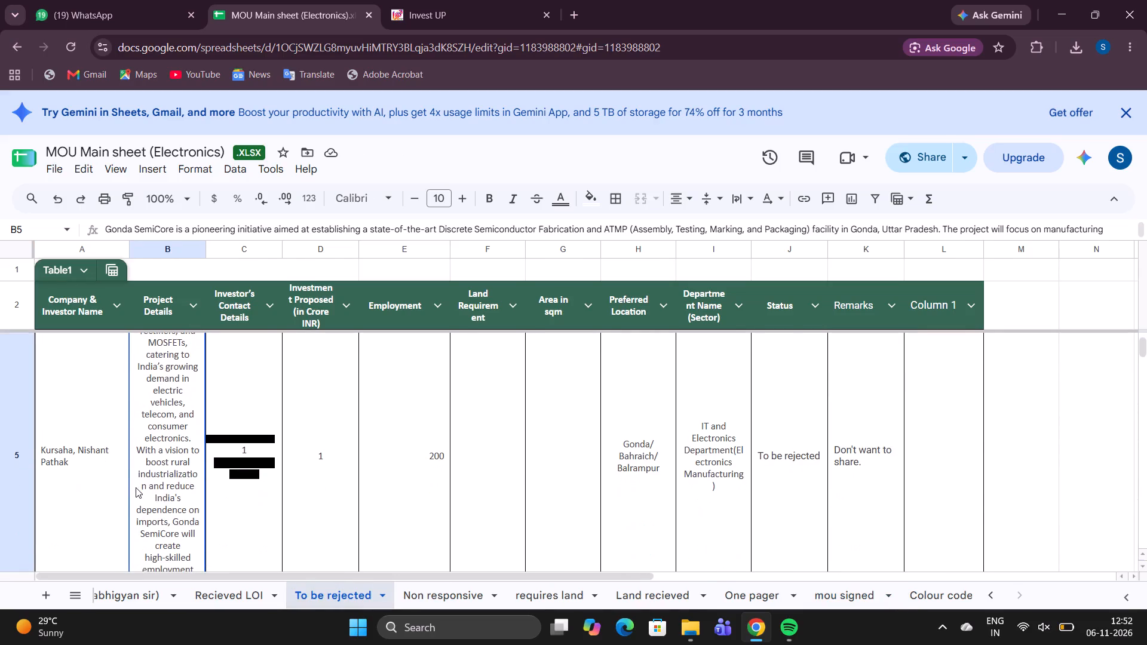
pyautogui.scroll(-4, 136, 487)
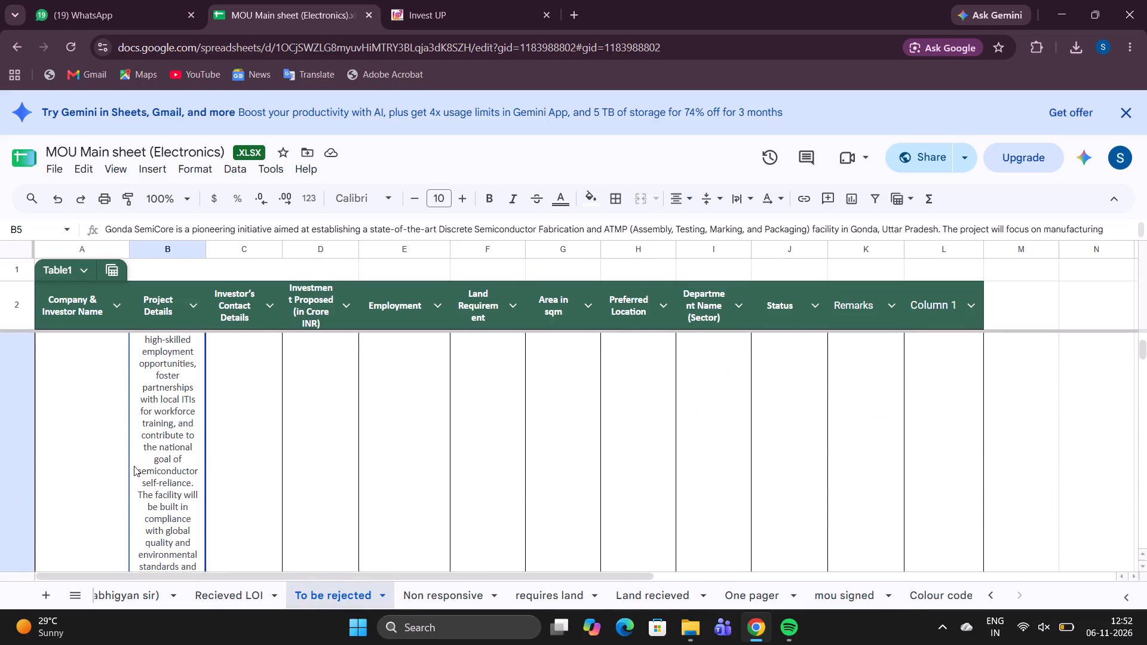
pyautogui.scroll(-2, 134, 466)
pyautogui.scroll(8, 134, 466)
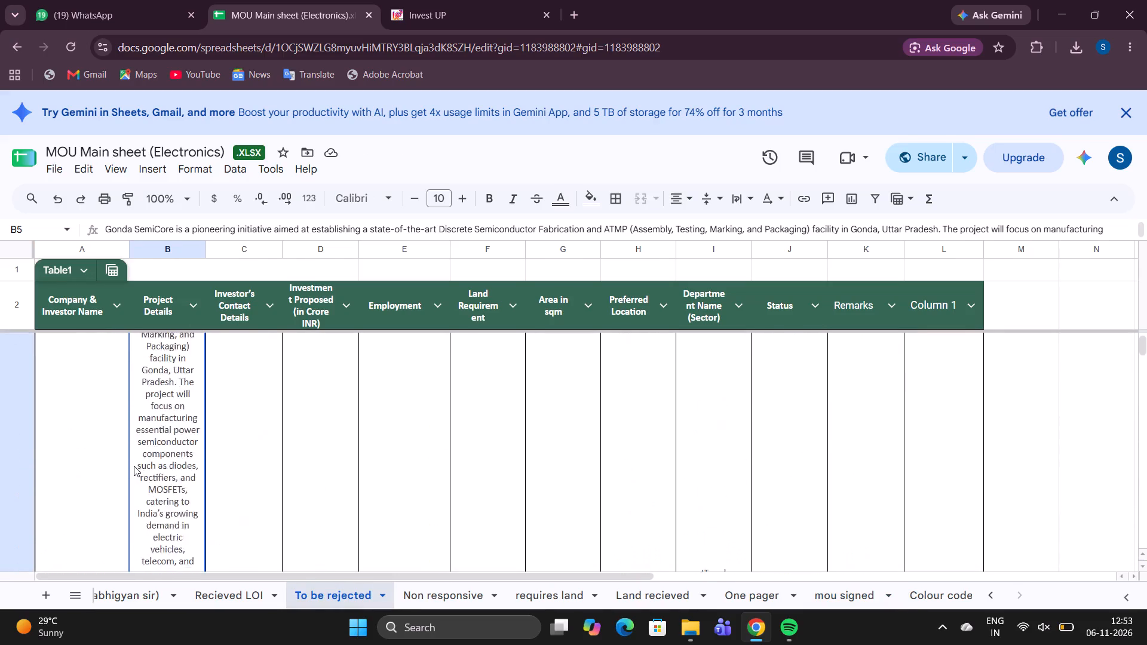
pyautogui.scroll(3, 134, 466)
pyautogui.scroll(-2, 134, 466)
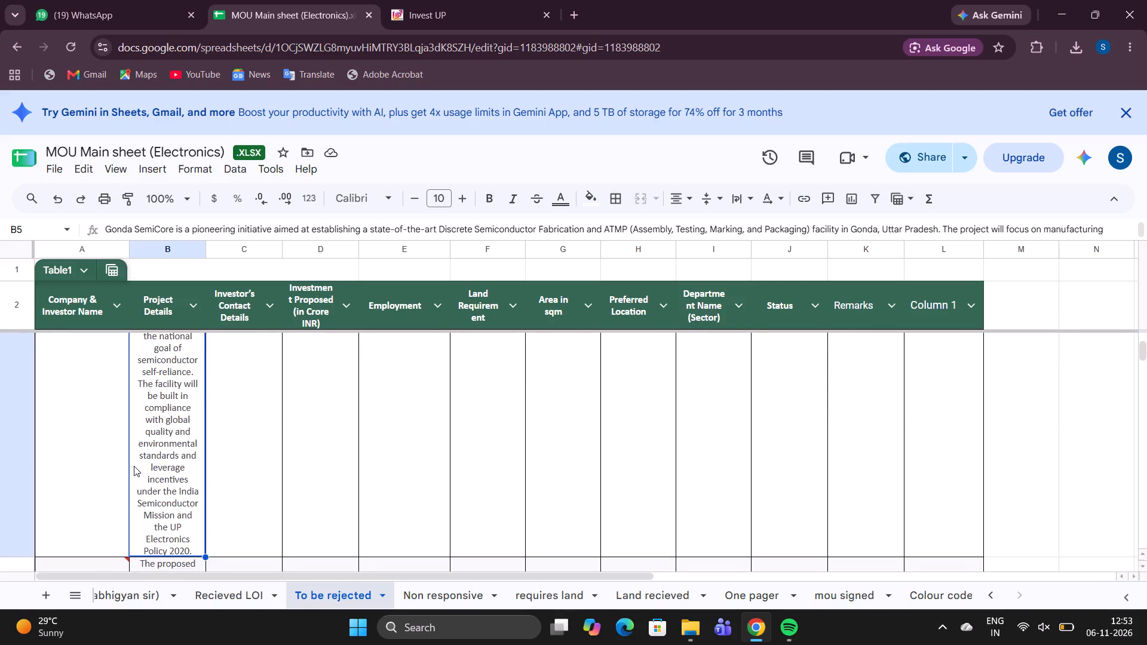
pyautogui.scroll(3, 93, 445)
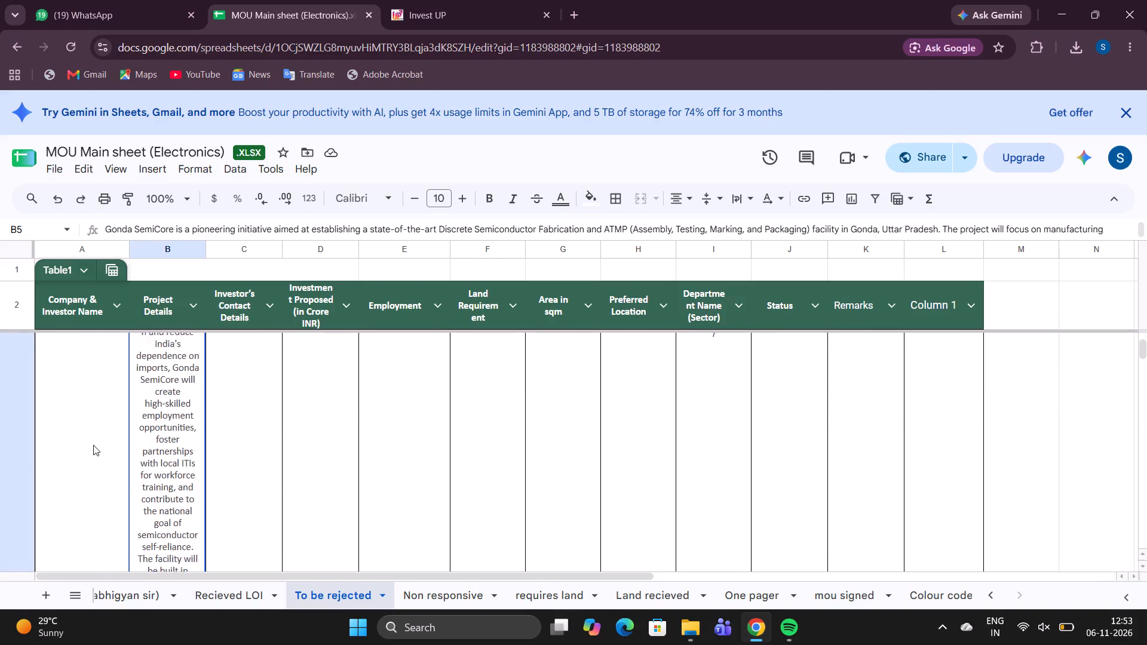
pyautogui.scroll(1, 93, 445)
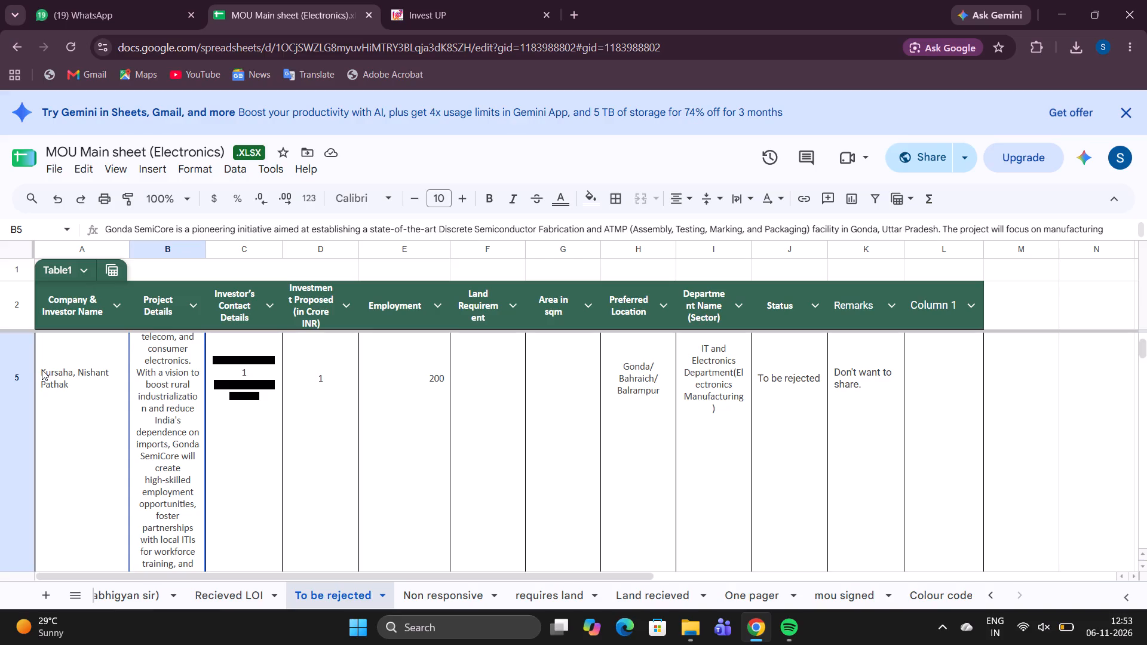
pyautogui.tripleClick(42, 371)
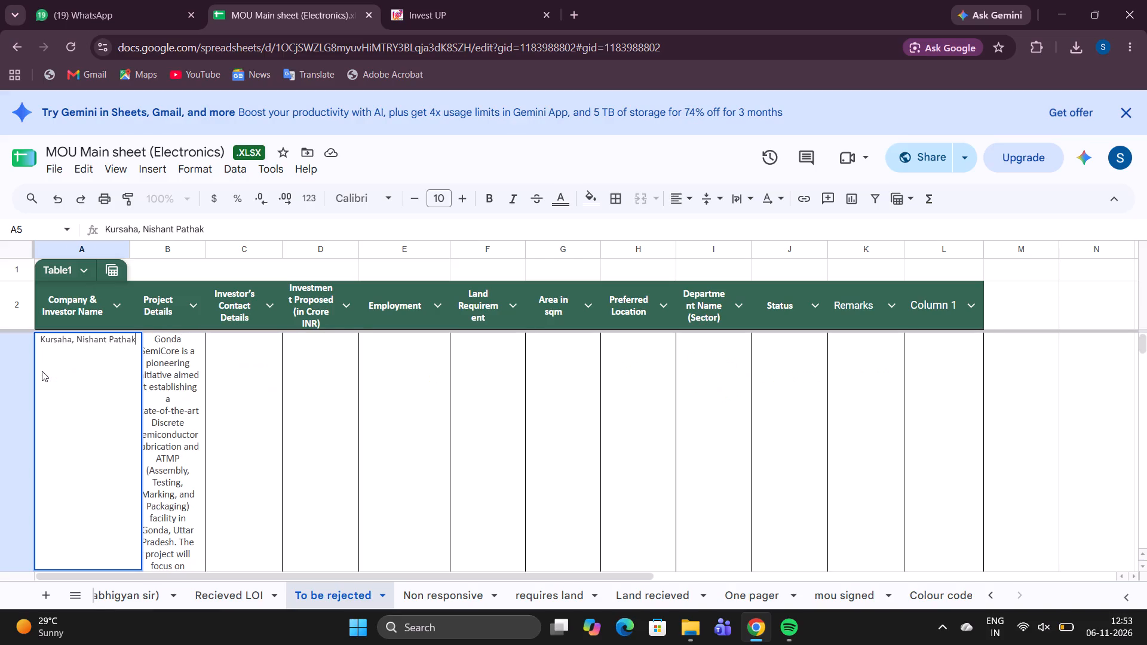
pyautogui.moveTo(41, 339); pyautogui.dragTo(136, 341)
pyautogui.doubleClick(136, 341)
pyautogui.moveTo(136, 341); pyautogui.dragTo(56, 318)
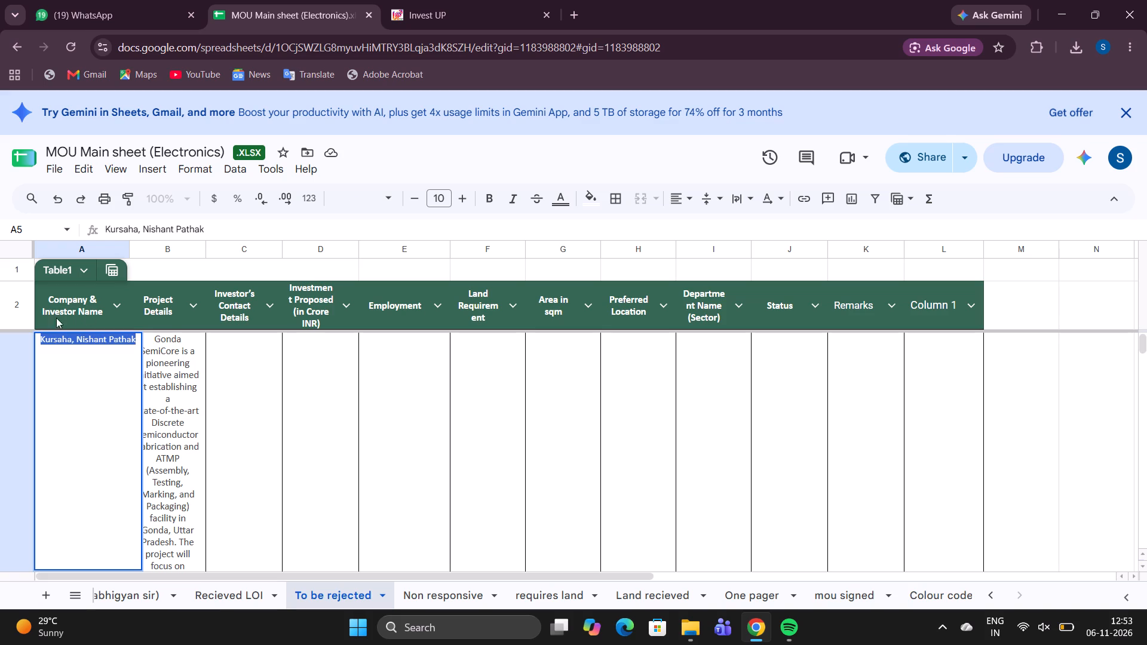
pyautogui.moveTo(56, 318); pyautogui.dragTo(49, 320)
pyautogui.hotkey('ctrl', 'c')
# In Invest UP, replace the signed MoUs table search with the copied Kursaha entry name and check its MoU status.
pyautogui.click(473, 3)
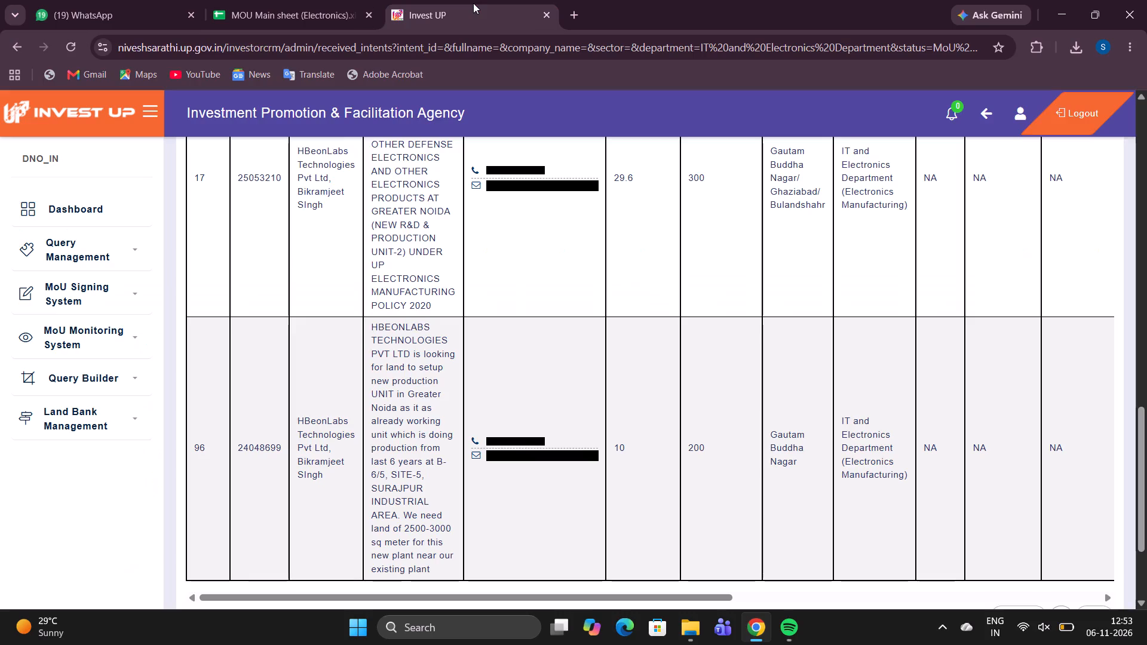
pyautogui.click(293, 13)
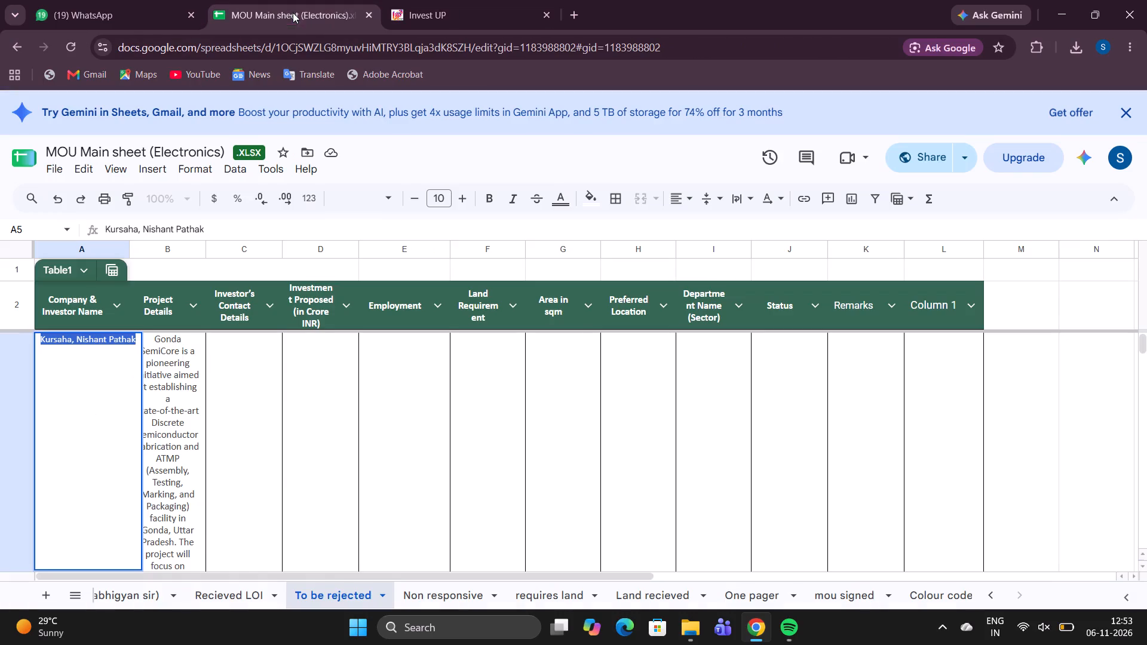
pyautogui.scroll(-3, 205, 525)
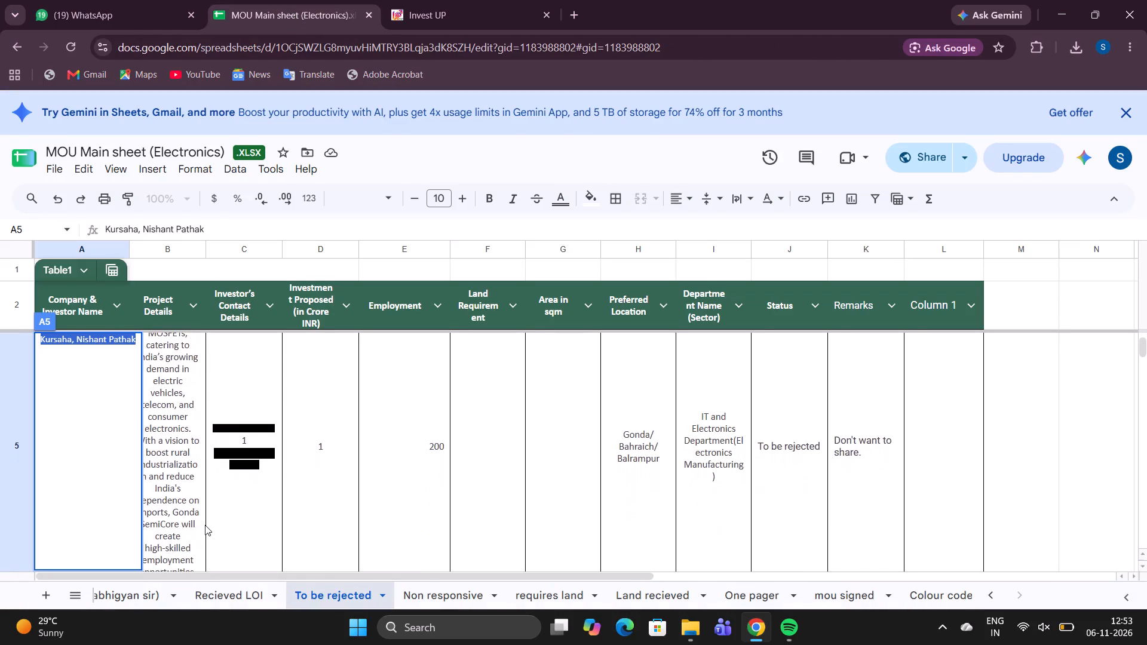
pyautogui.scroll(-2, 205, 525)
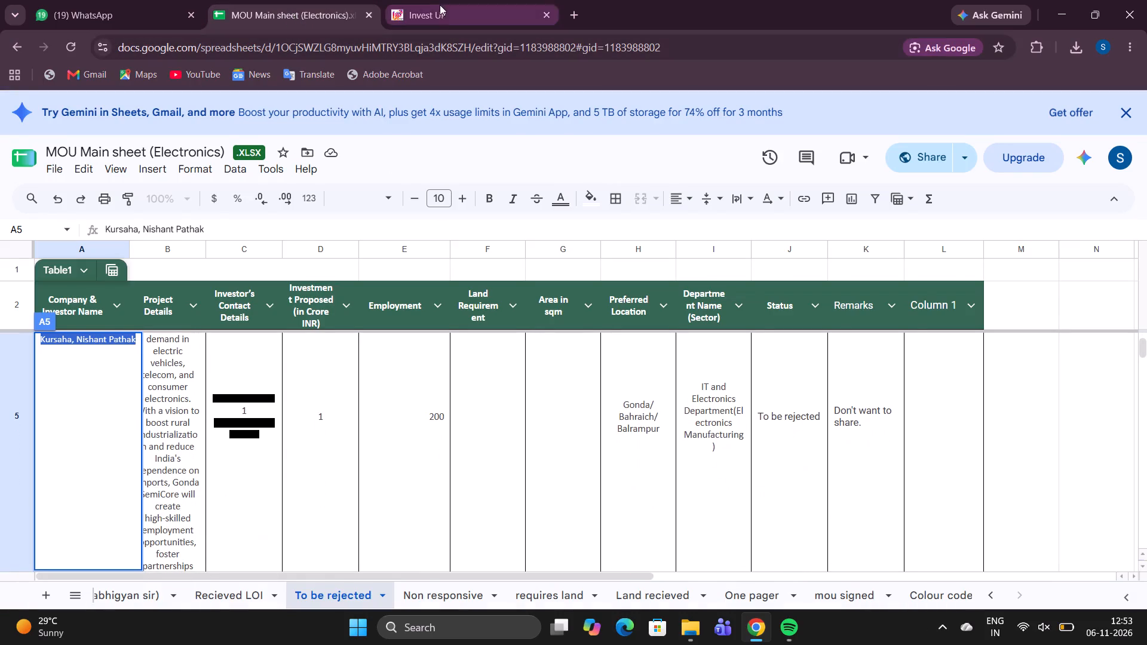
pyautogui.click(427, 0)
pyautogui.scroll(3, 685, 272)
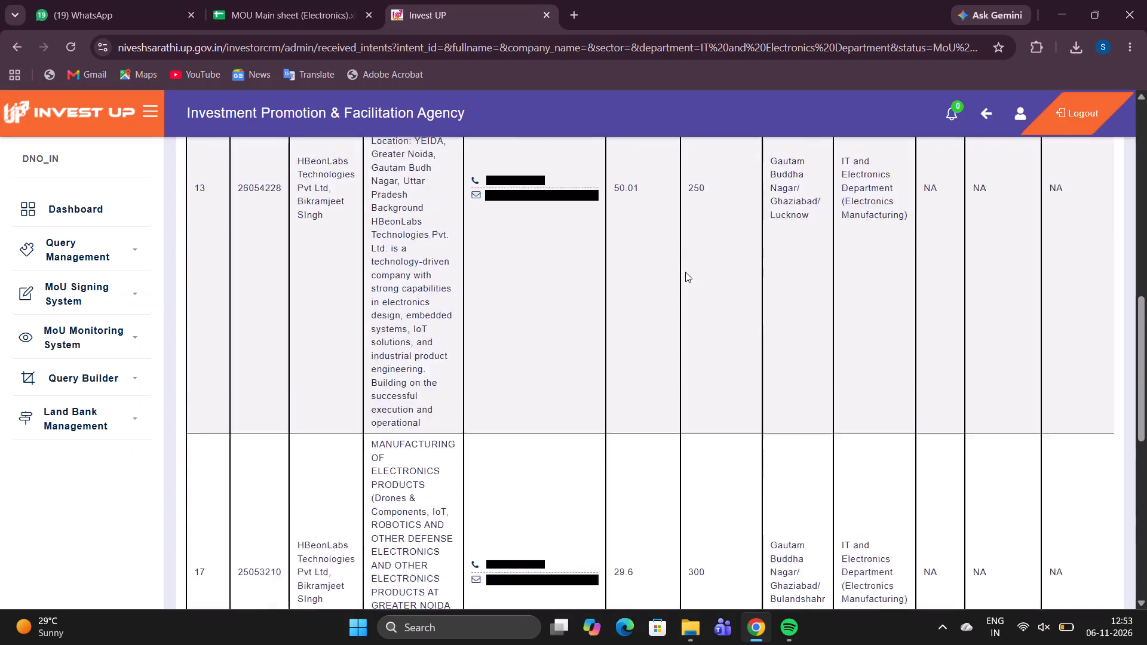
pyautogui.scroll(8, 685, 272)
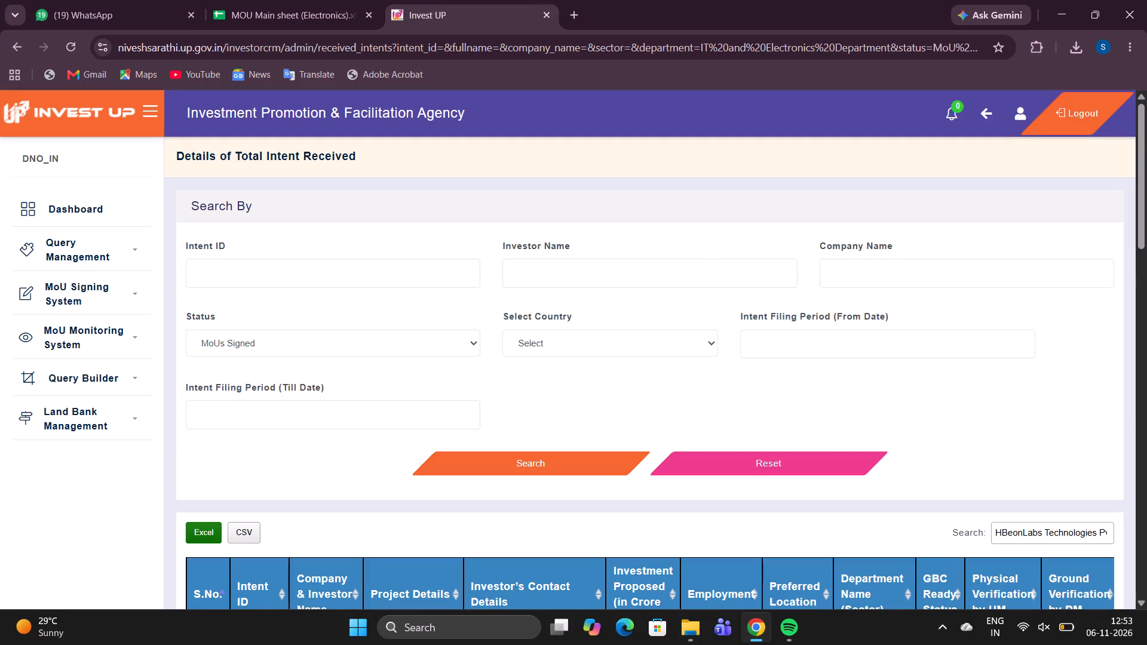
pyautogui.moveTo(997, 531); pyautogui.dragTo(1142, 498)
pyautogui.press('BackSpace')
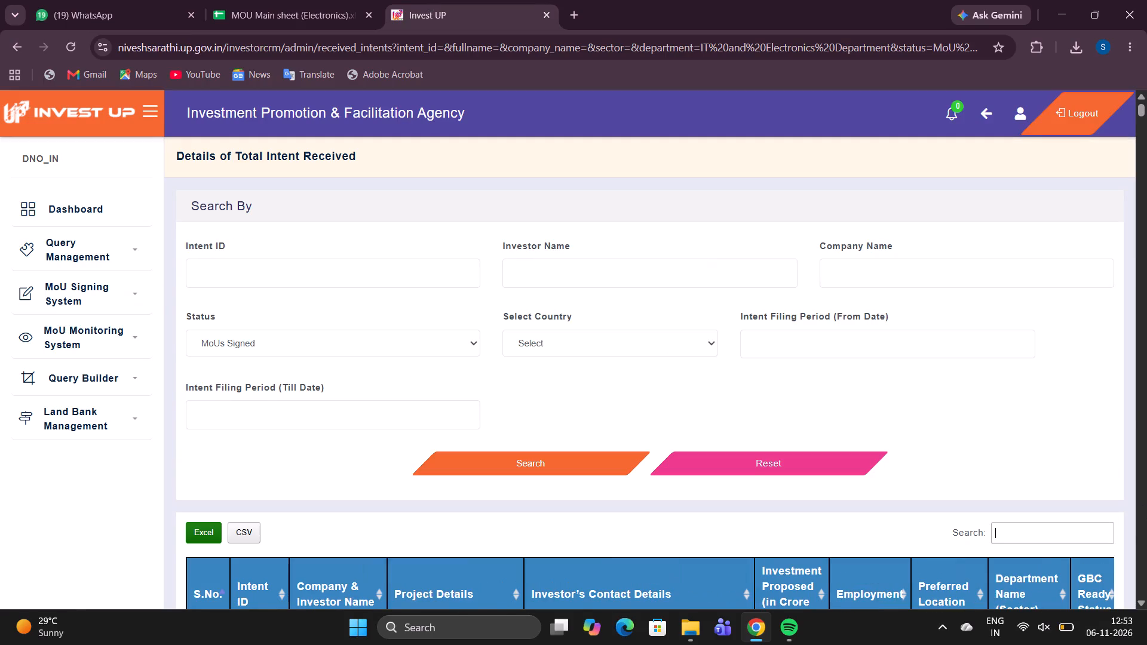
pyautogui.hotkey('ctrl', 'v')
pyautogui.scroll(-6, 1142, 498)
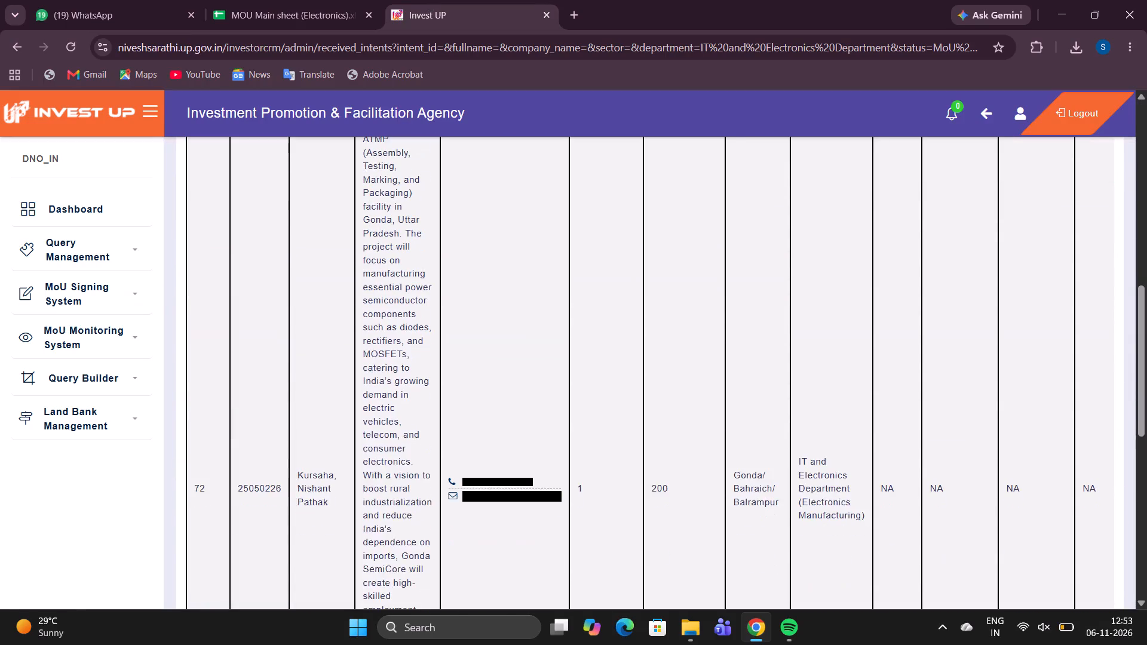
pyautogui.scroll(-1, 1142, 498)
pyautogui.hscroll(-7, 1142, 498)
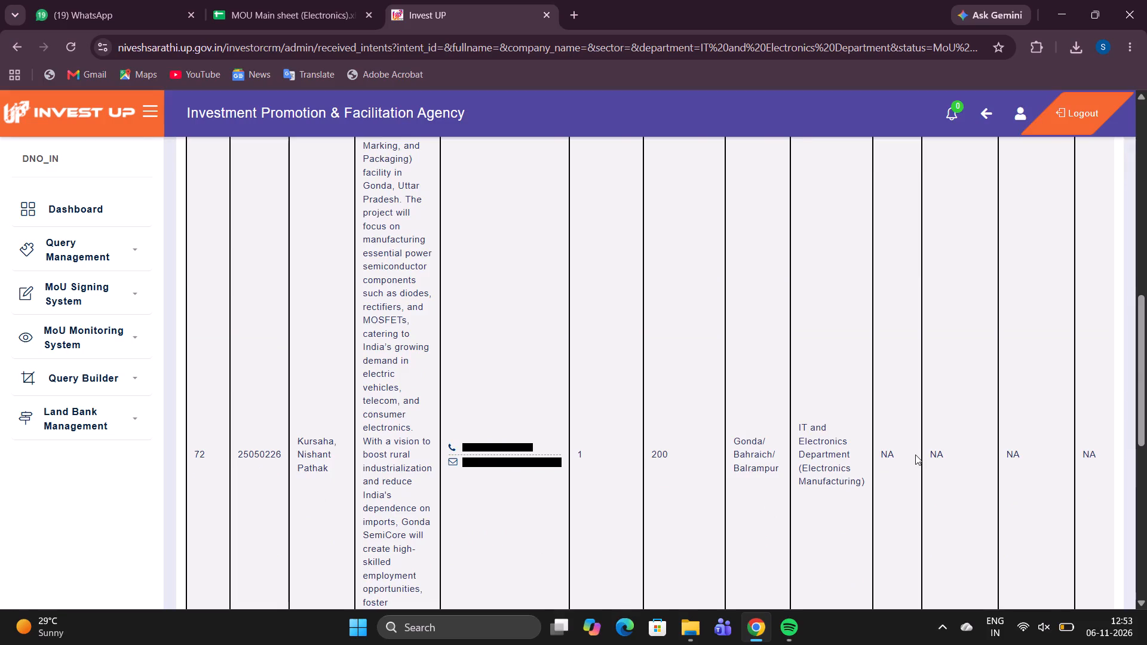
pyautogui.hscroll(-7, 915, 454)
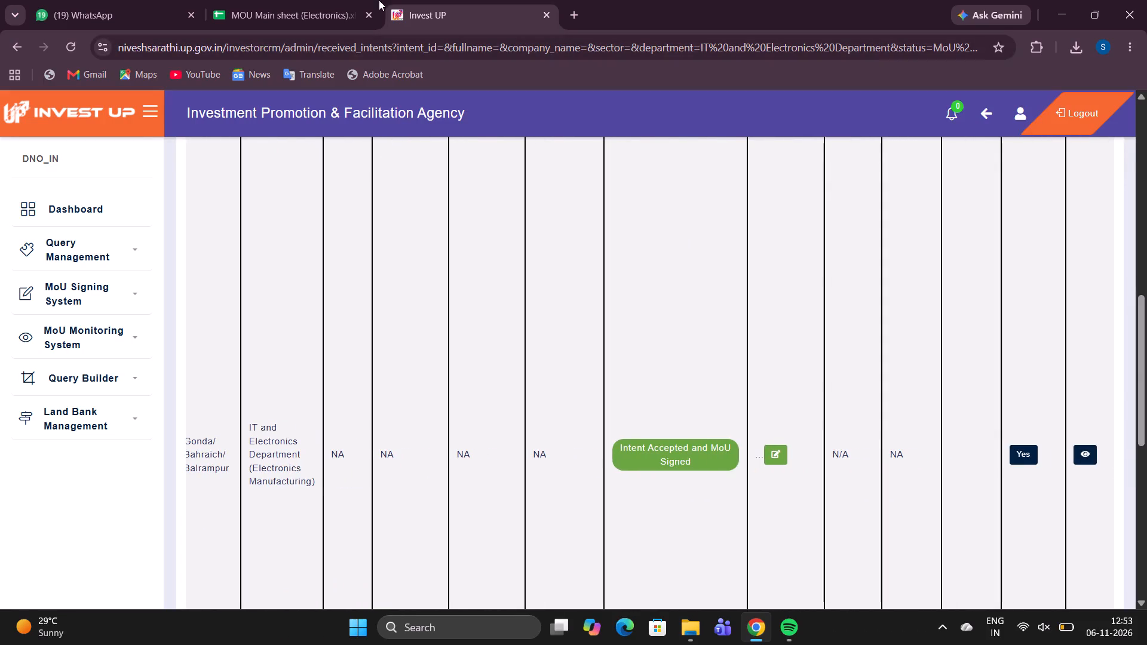
# Back in the To be rejected sheet, copy Kursaha's row from A5 to K5.
pyautogui.click(304, 20)
pyautogui.click(169, 408)
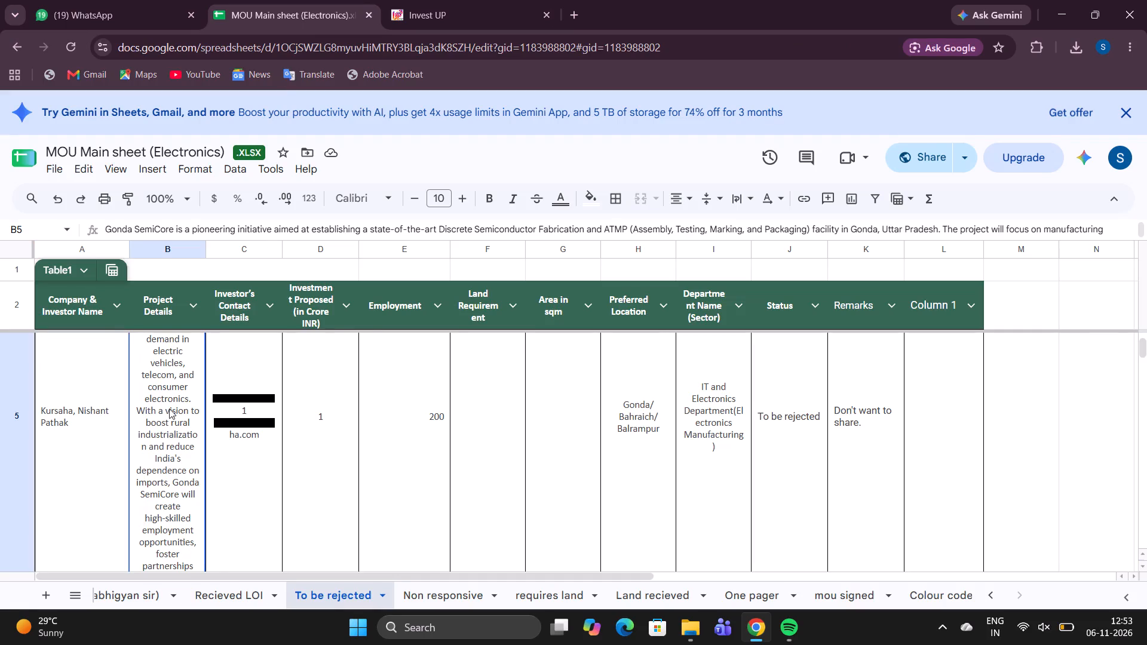
pyautogui.scroll(-2, 256, 474)
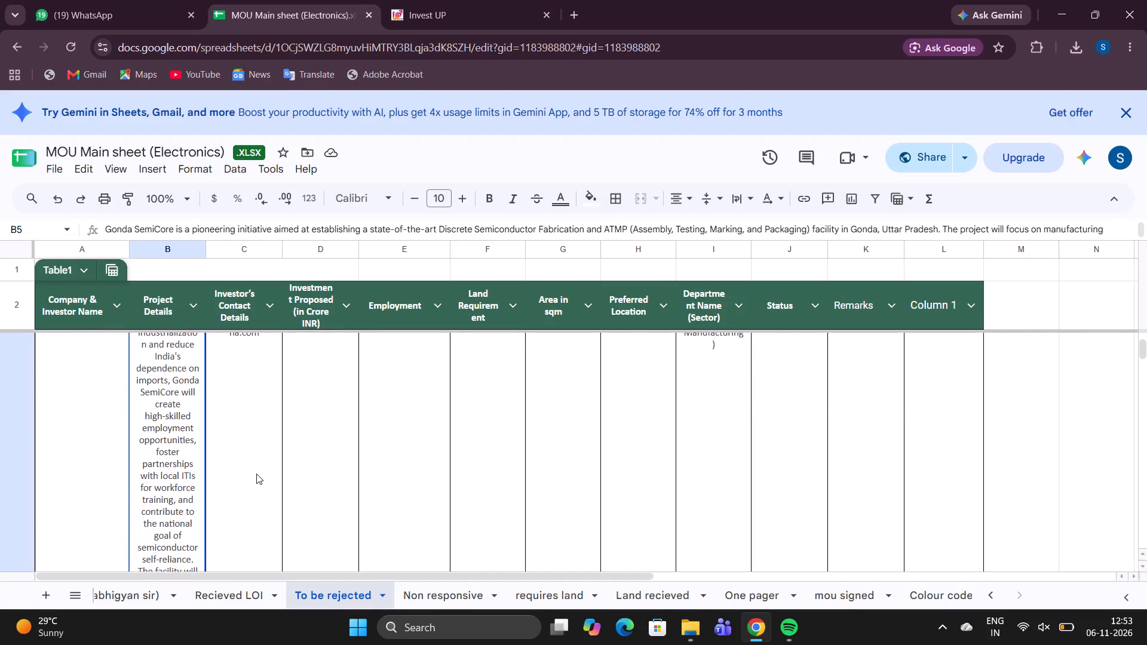
pyautogui.scroll(1, 256, 474)
pyautogui.moveTo(91, 450); pyautogui.dragTo(464, 472)
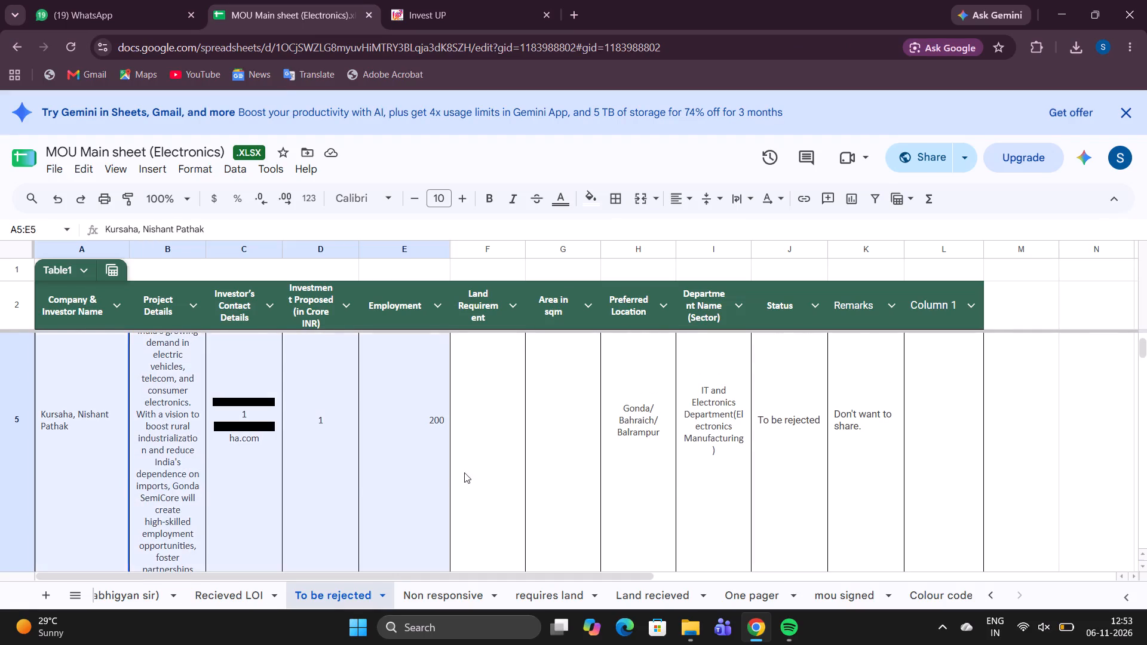
pyautogui.moveTo(464, 472); pyautogui.dragTo(773, 486)
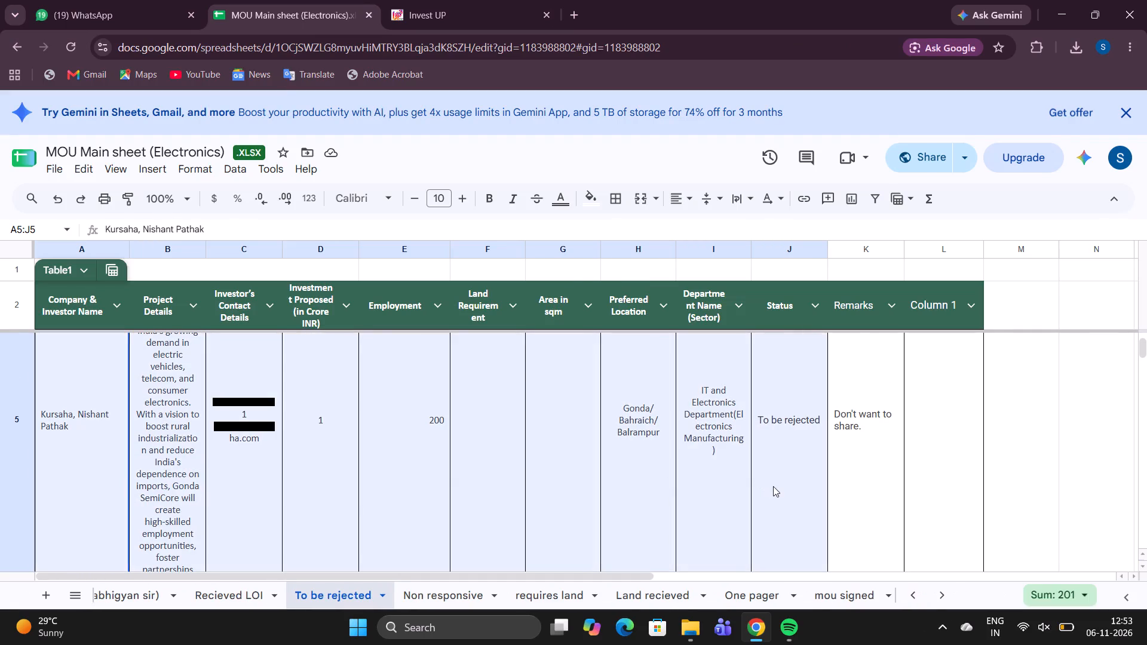
pyautogui.moveTo(773, 486); pyautogui.dragTo(791, 486)
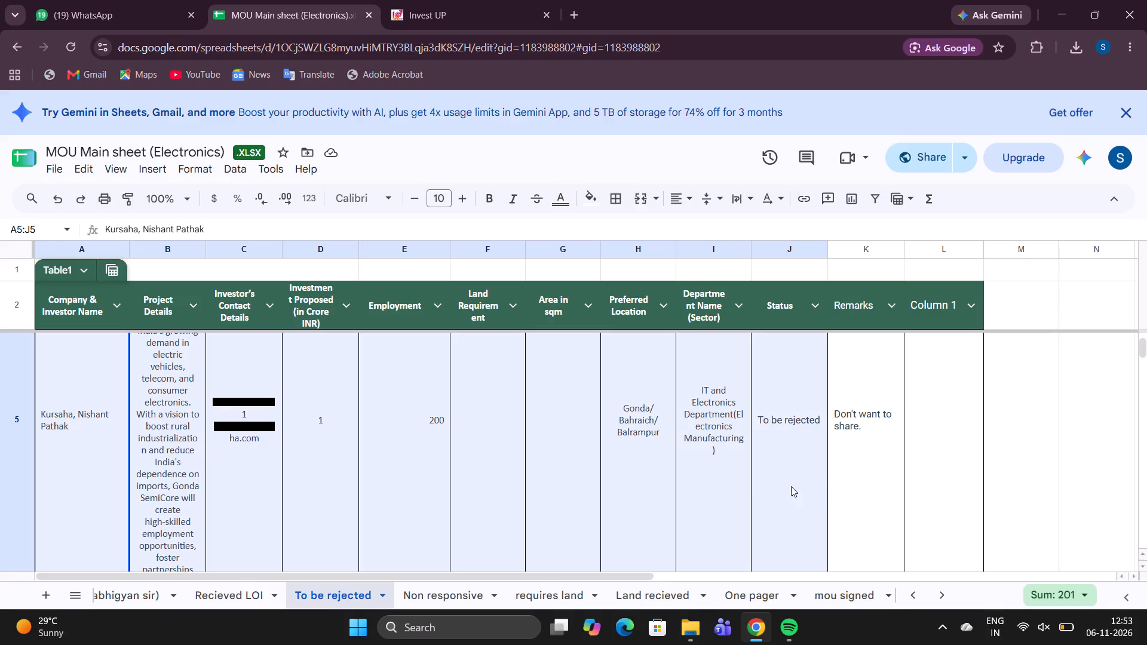
pyautogui.moveTo(791, 486); pyautogui.dragTo(865, 474)
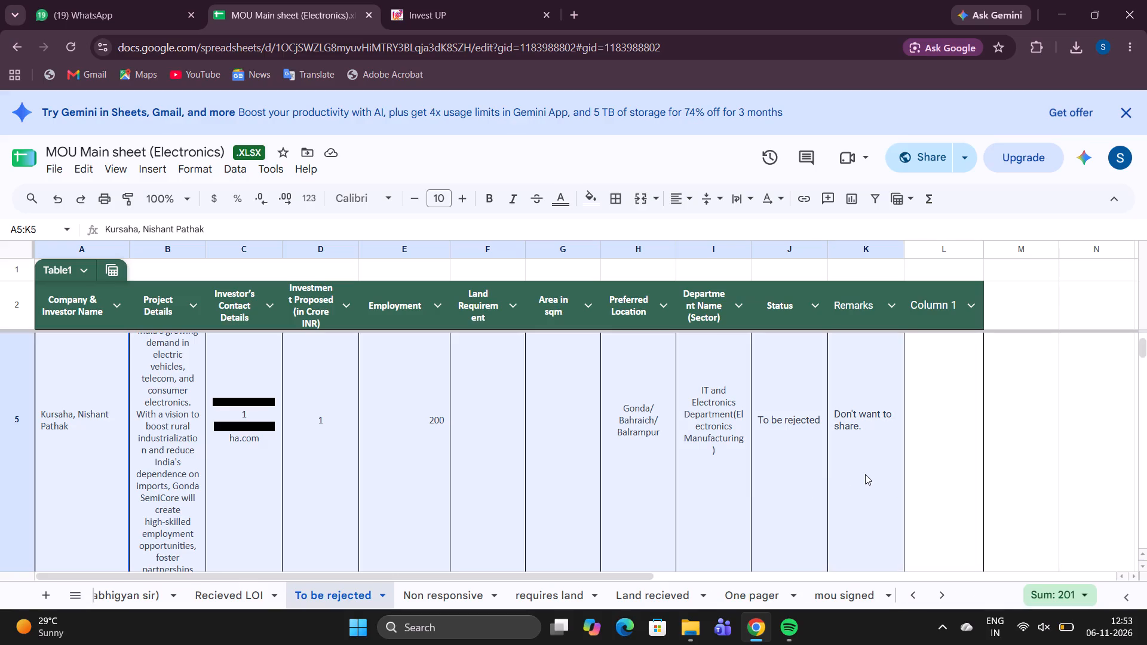
pyautogui.moveTo(865, 474); pyautogui.dragTo(866, 474)
pyautogui.hotkey('ctrl', 'c')
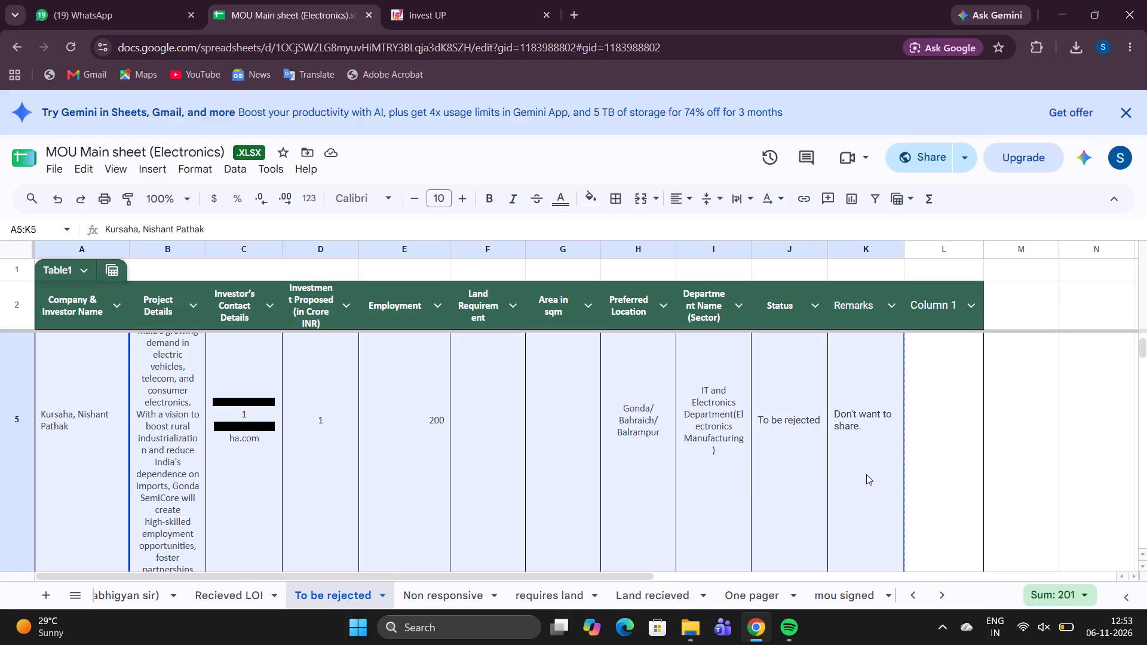
# Paste the copied Kursaha row into row 68 of the mou signed sheet starting at column B, leaving column A empty.
pyautogui.scroll(-3, 866, 474)
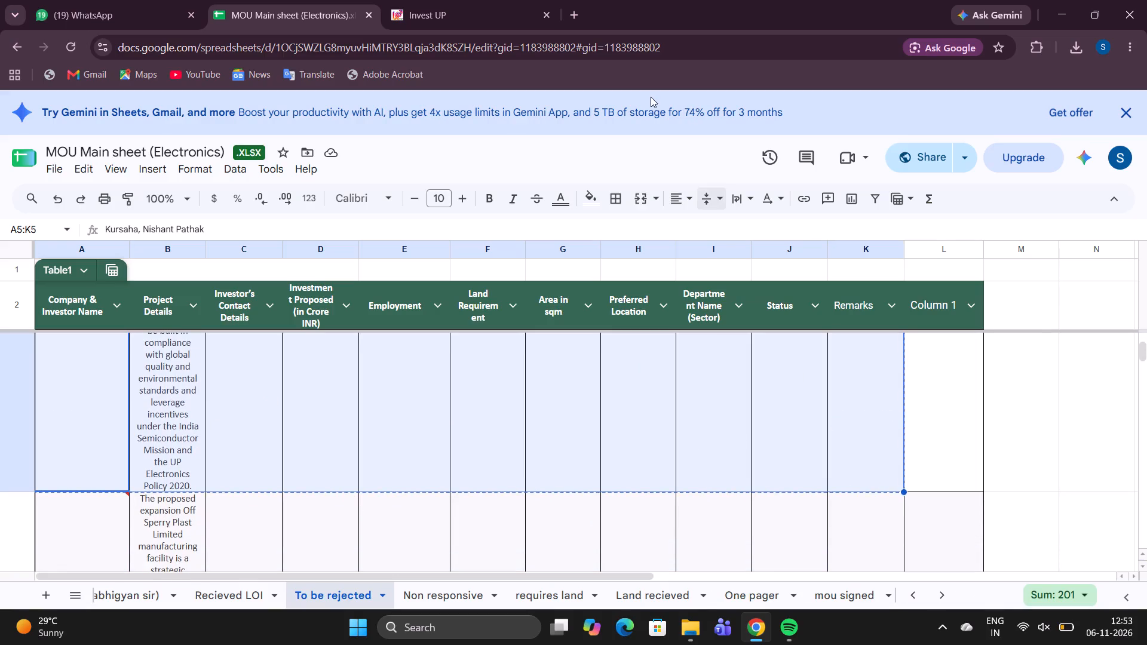
pyautogui.click(851, 588)
pyautogui.click(134, 427)
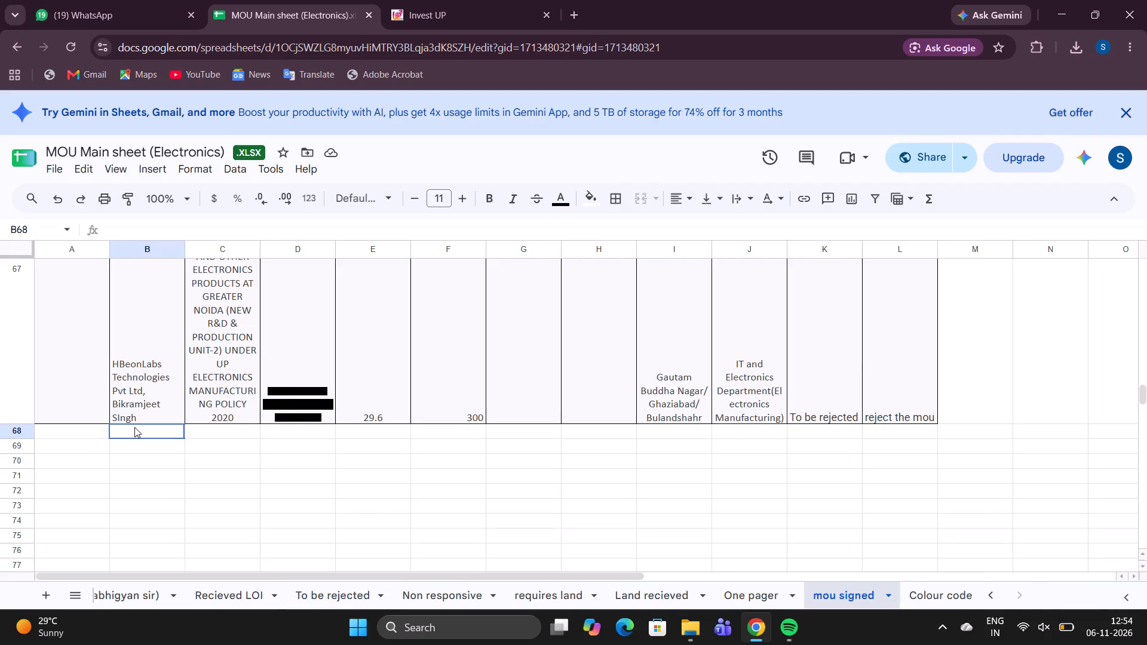
pyautogui.hotkey('ctrl', 'v')
pyautogui.scroll(-1, 134, 427)
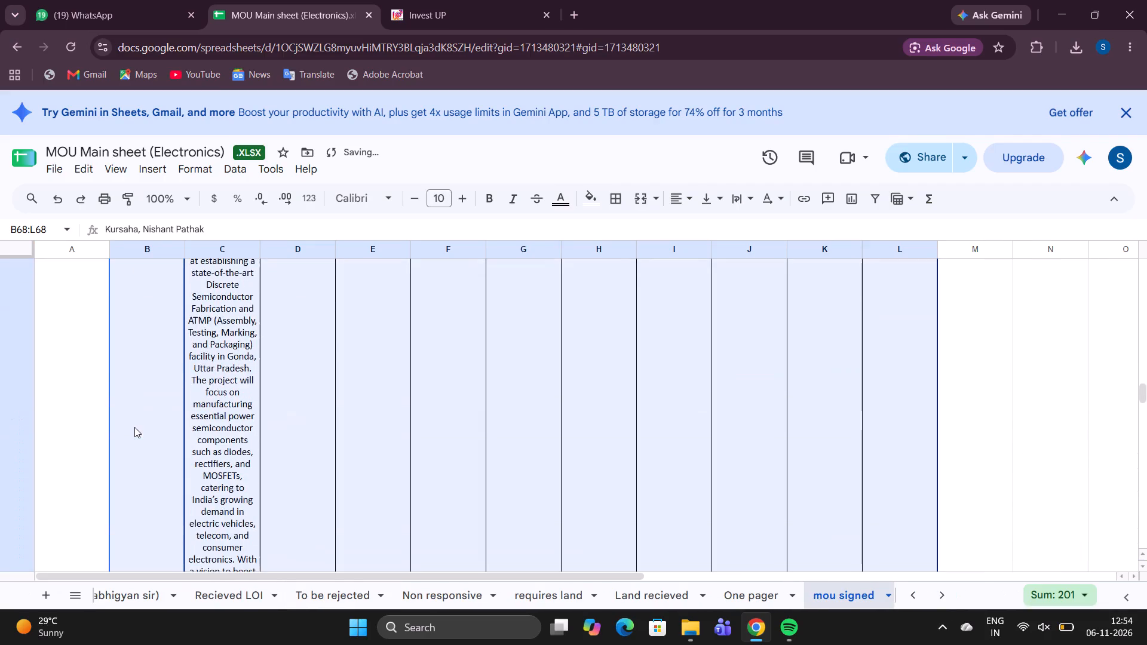
pyautogui.scroll(-1, 134, 427)
# Clear the rejection status and remark from K67:L67 in HBeonLabs' row of the mou signed sheet.
pyautogui.scroll(1, 134, 427)
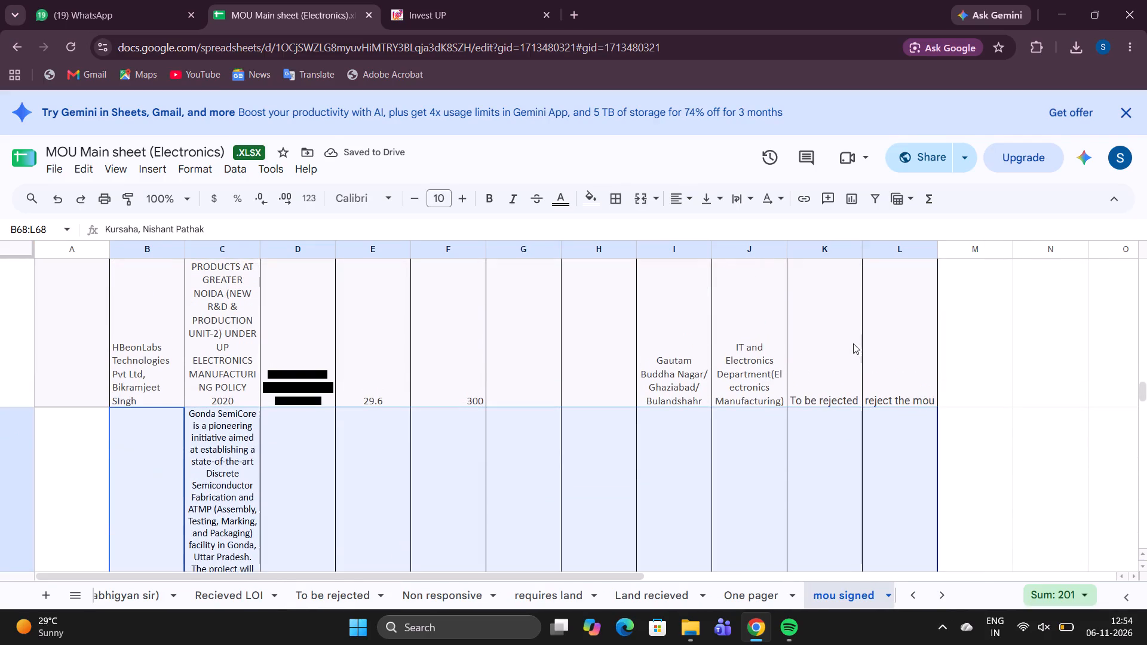
pyautogui.moveTo(825, 346); pyautogui.dragTo(881, 355)
pyautogui.press('BackSpace')
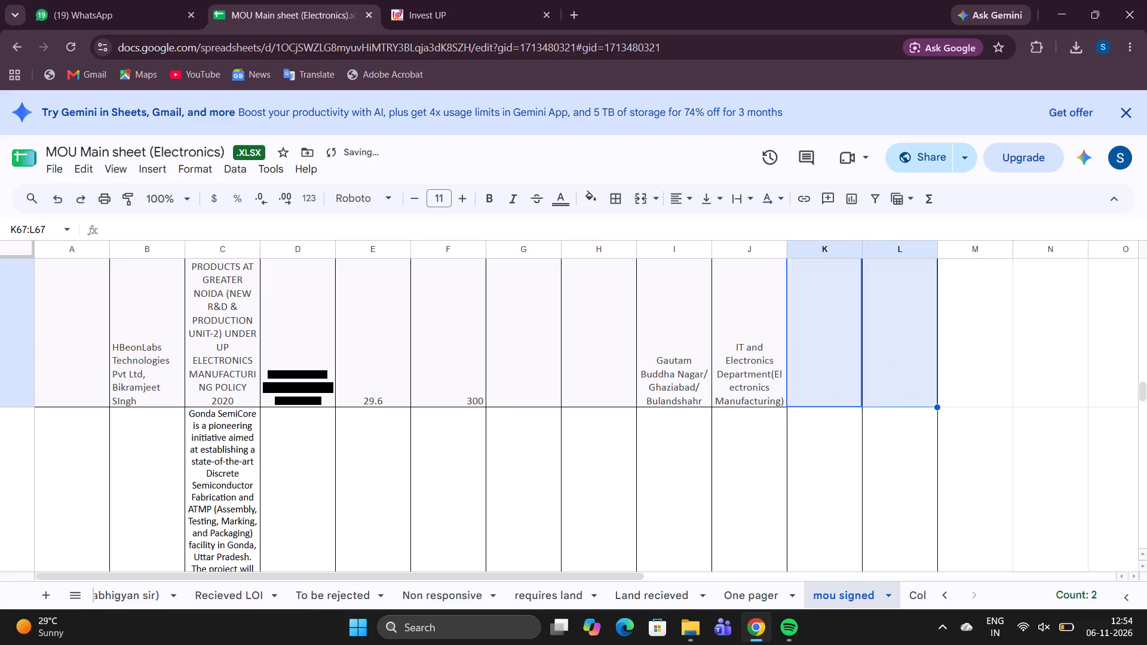
# Clear the rejection status and remark from K68:L68 in Kursaha's row of the mou signed sheet.
pyautogui.scroll(-5, 881, 355)
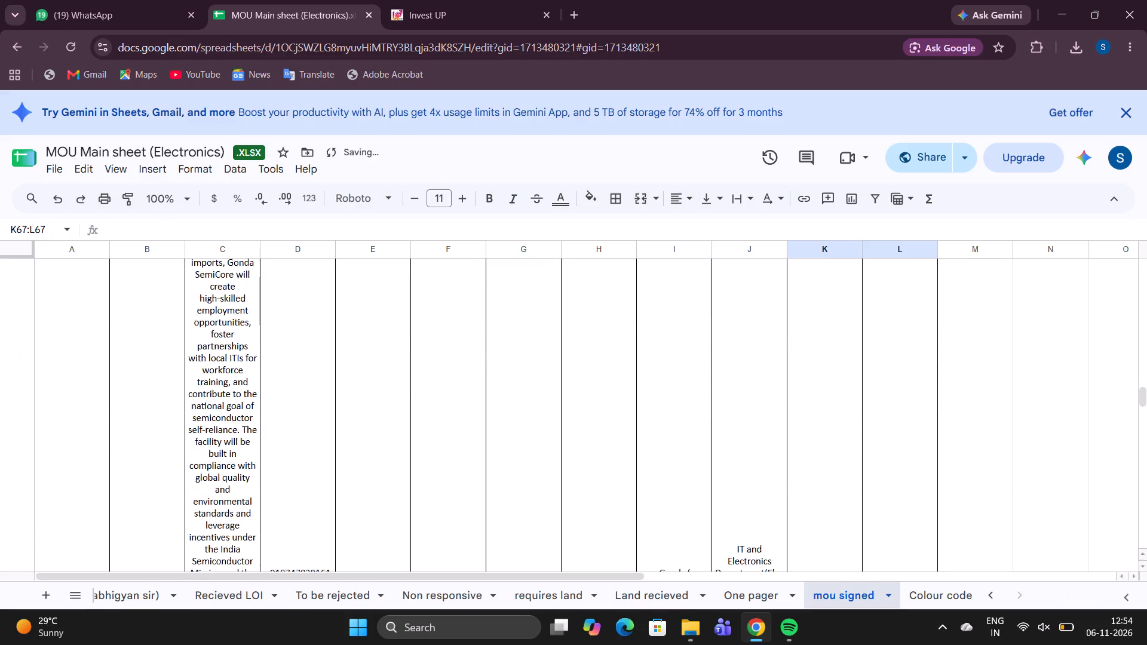
pyautogui.scroll(-2, 881, 355)
pyautogui.moveTo(827, 357); pyautogui.dragTo(900, 363)
pyautogui.press('BackSpace')
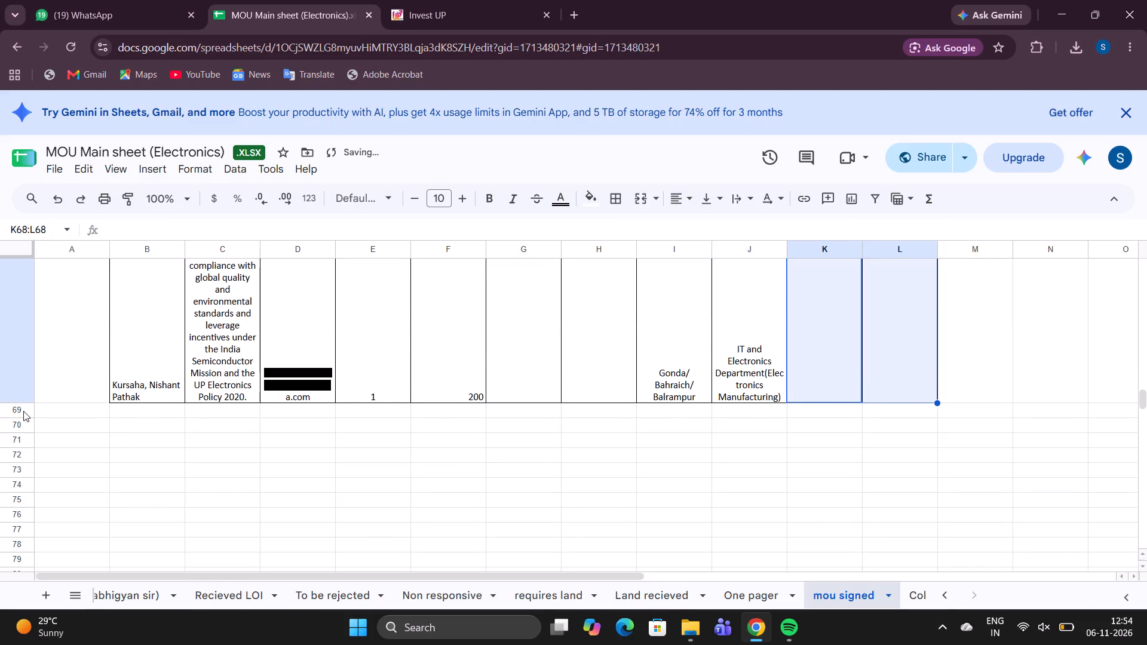
pyautogui.click(48, 411)
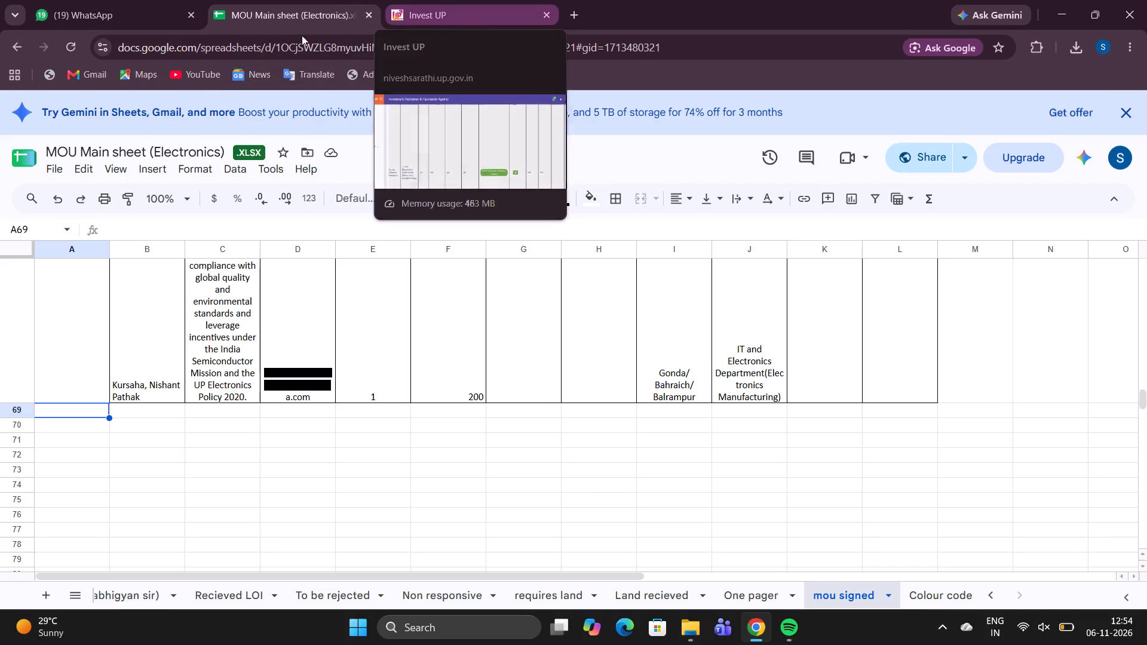
# Clear Kursaha's moved row, A5:K5, in the To be rejected sheet.
pyautogui.click(347, 601)
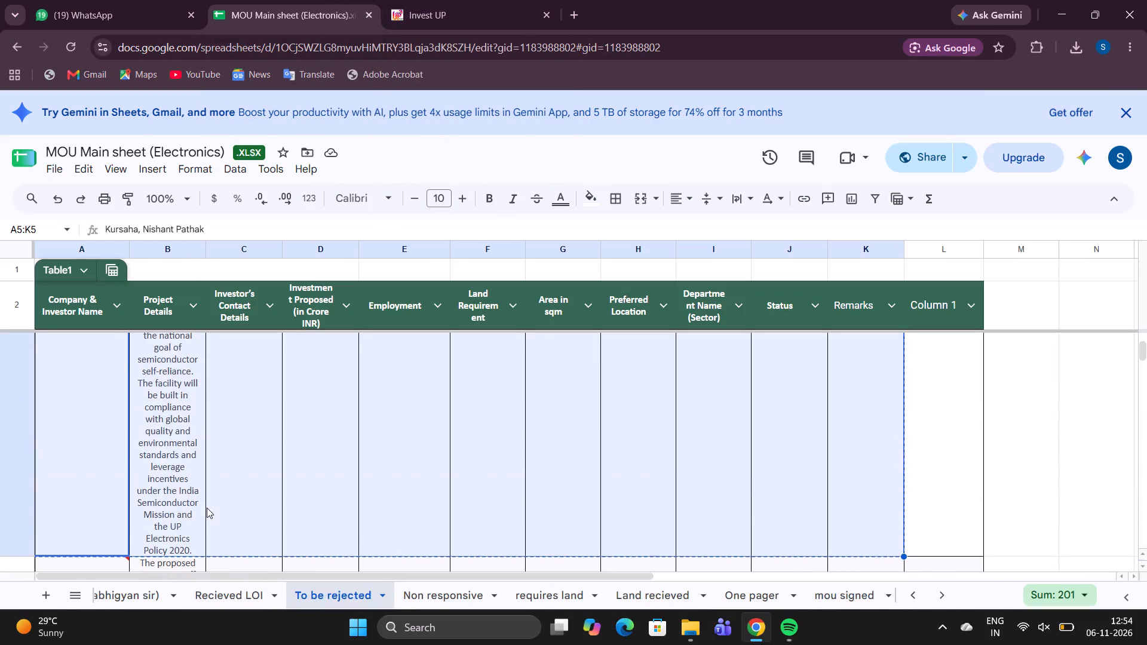
pyautogui.press('BackSpace')
# Copy the Sperry Plast Ltd company and investor name from A6 and search for it in the Invest UP MoU list.
pyautogui.scroll(1, 207, 508)
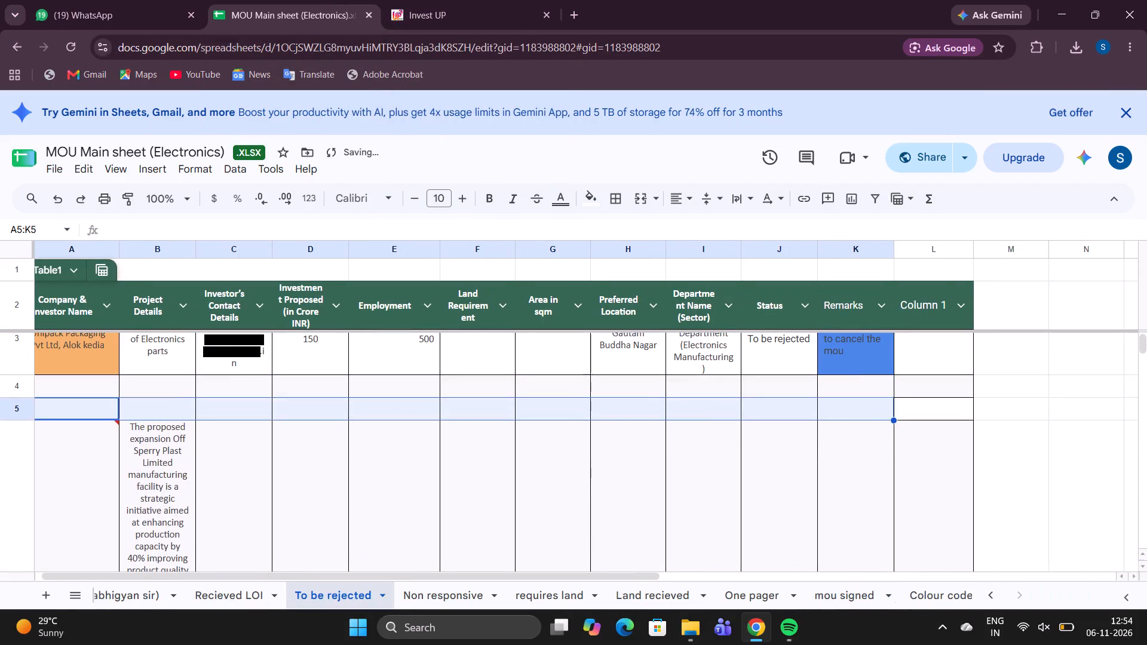
pyautogui.scroll(-3, 207, 508)
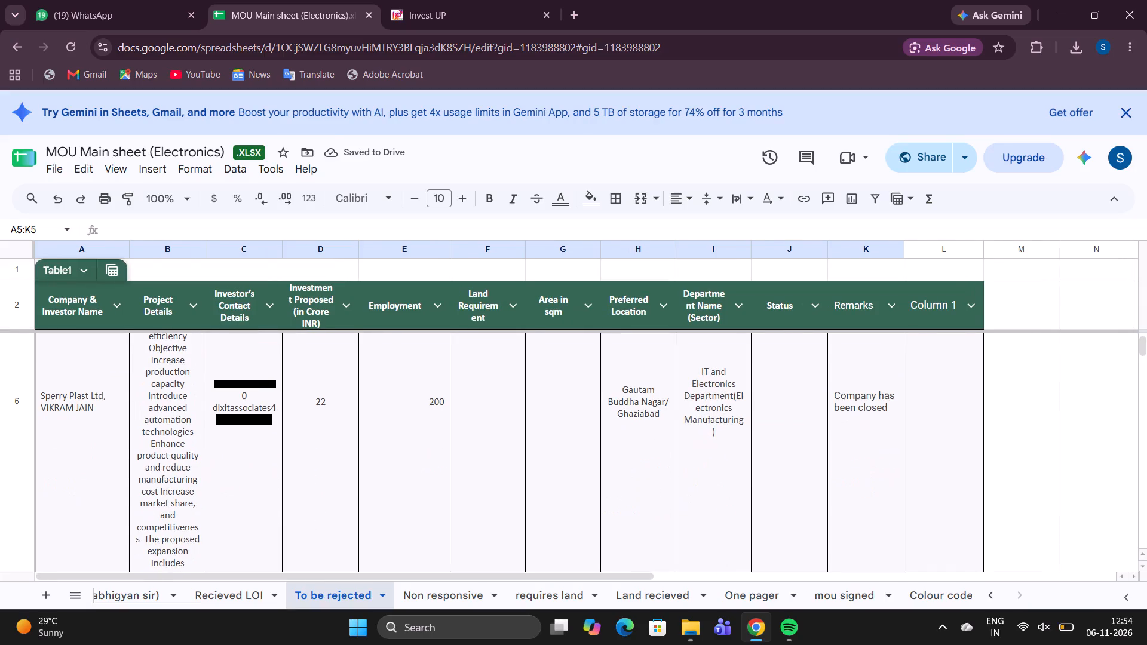
pyautogui.doubleClick(45, 394)
pyautogui.hotkey('ctrl', 'a')
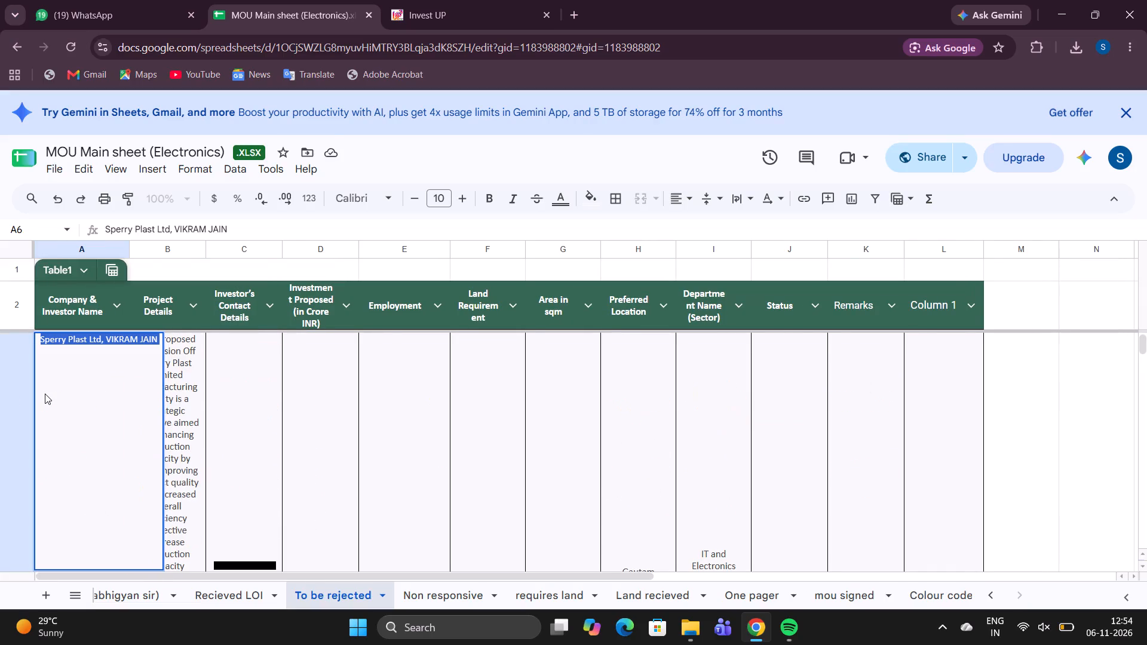
pyautogui.hotkey('ctrl', 'c')
pyautogui.click(407, 4)
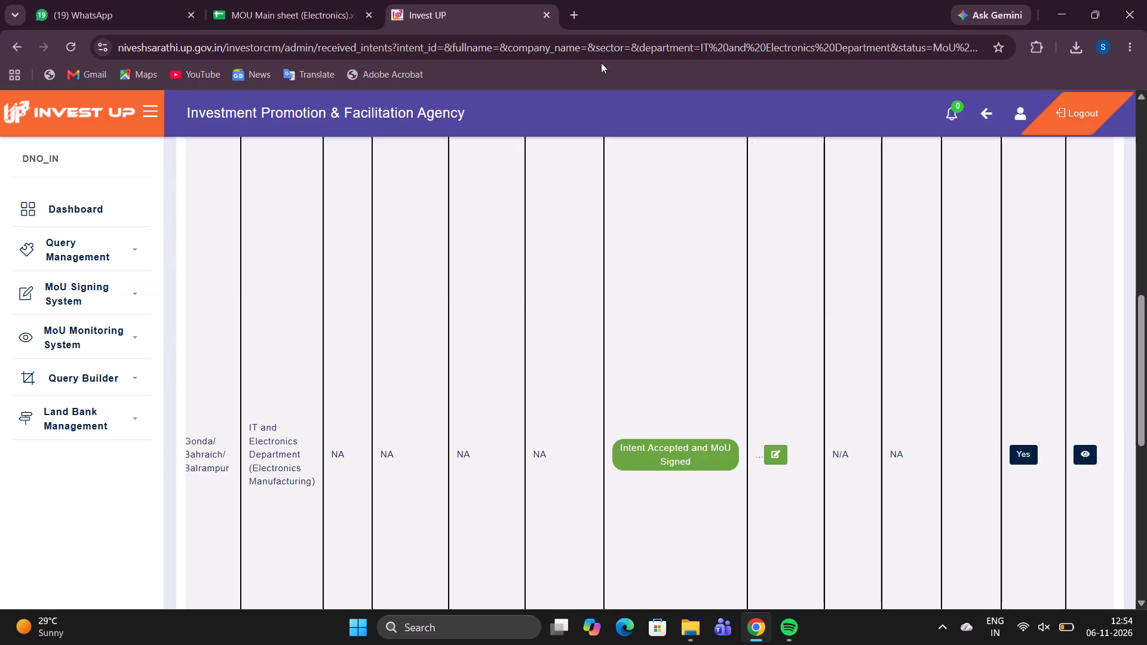
pyautogui.scroll(5, 849, 253)
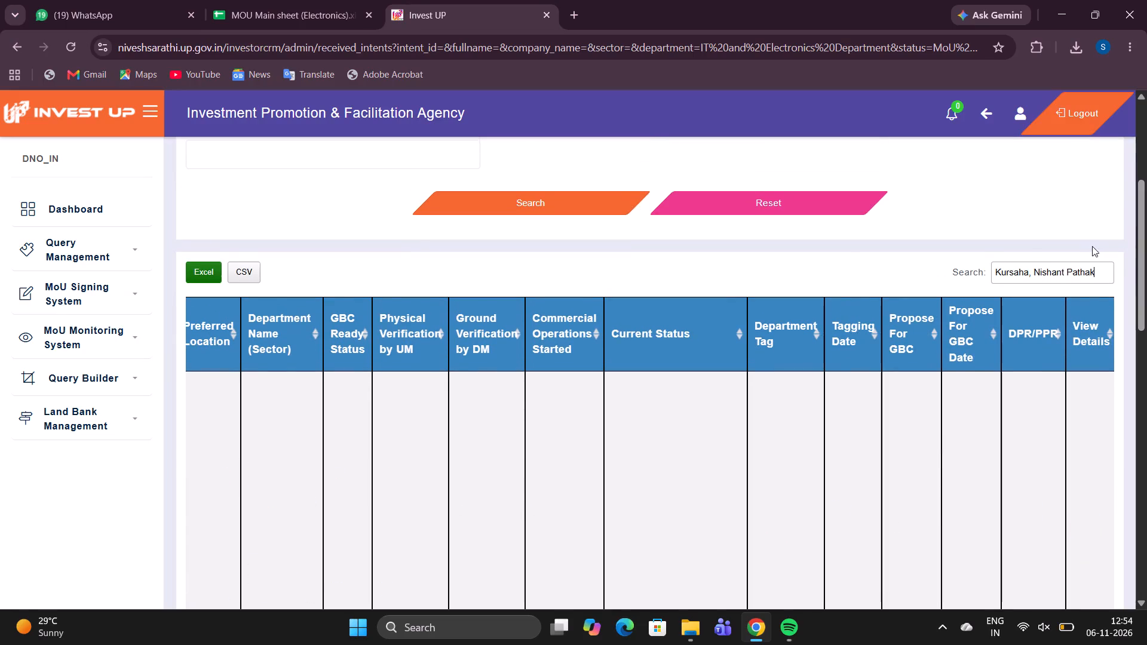
pyautogui.moveTo(1096, 268); pyautogui.dragTo(940, 262)
pyautogui.press('BackSpace')
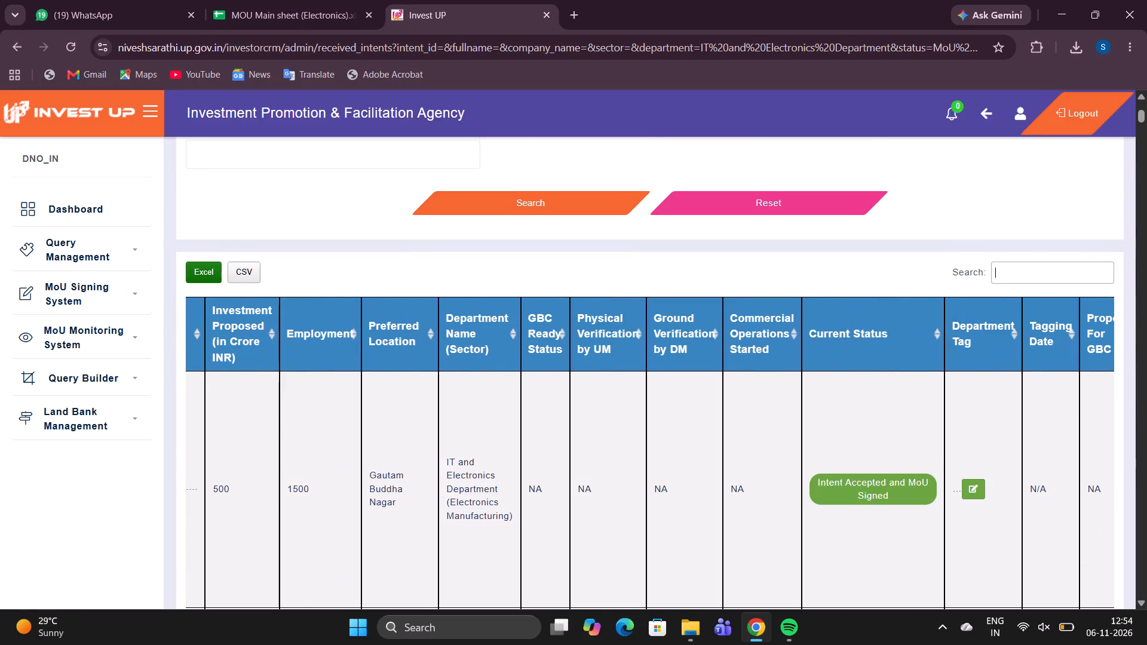
pyautogui.hotkey('ctrl', 'v')
pyautogui.scroll(-3, 940, 262)
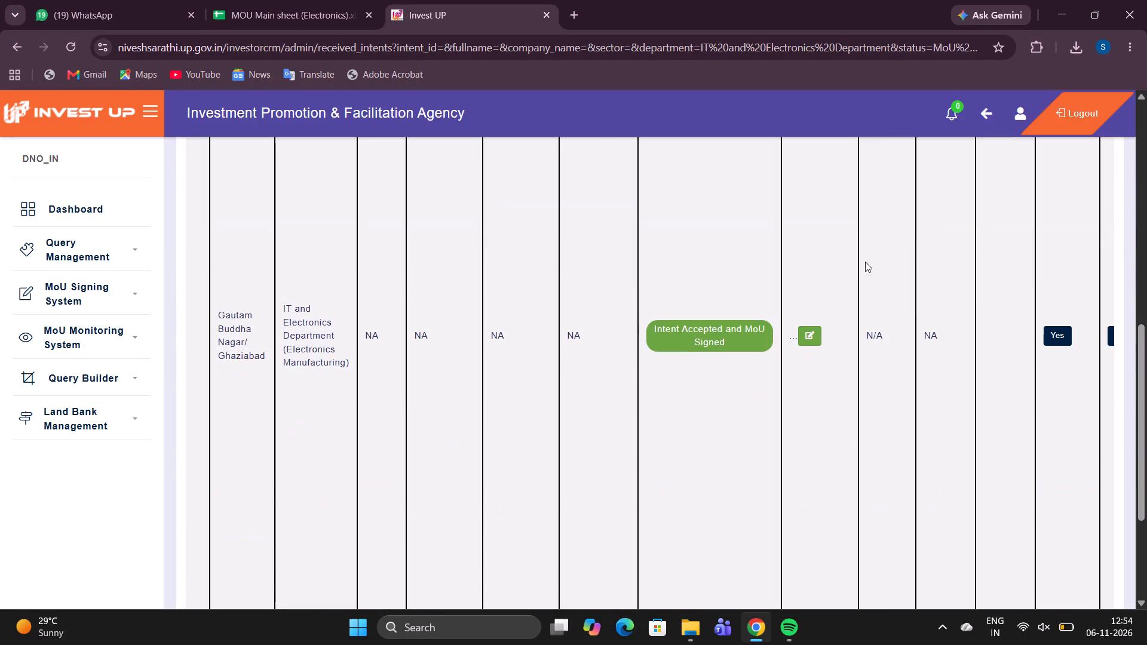
pyautogui.hscroll(6, 551, 327)
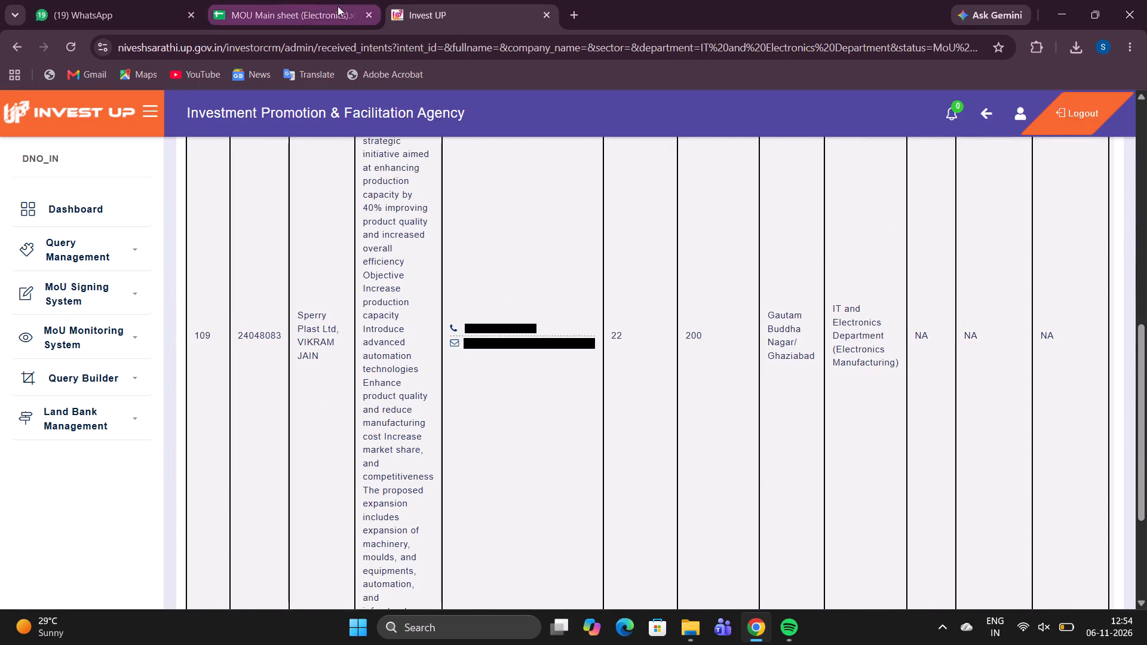
# Copy Sperry Plast Ltd's row A6:K6 from To be rejected into row 69 of the mou signed sheet, starting at column B.
pyautogui.click(281, 21)
pyautogui.click(195, 444)
pyautogui.scroll(-1, 195, 444)
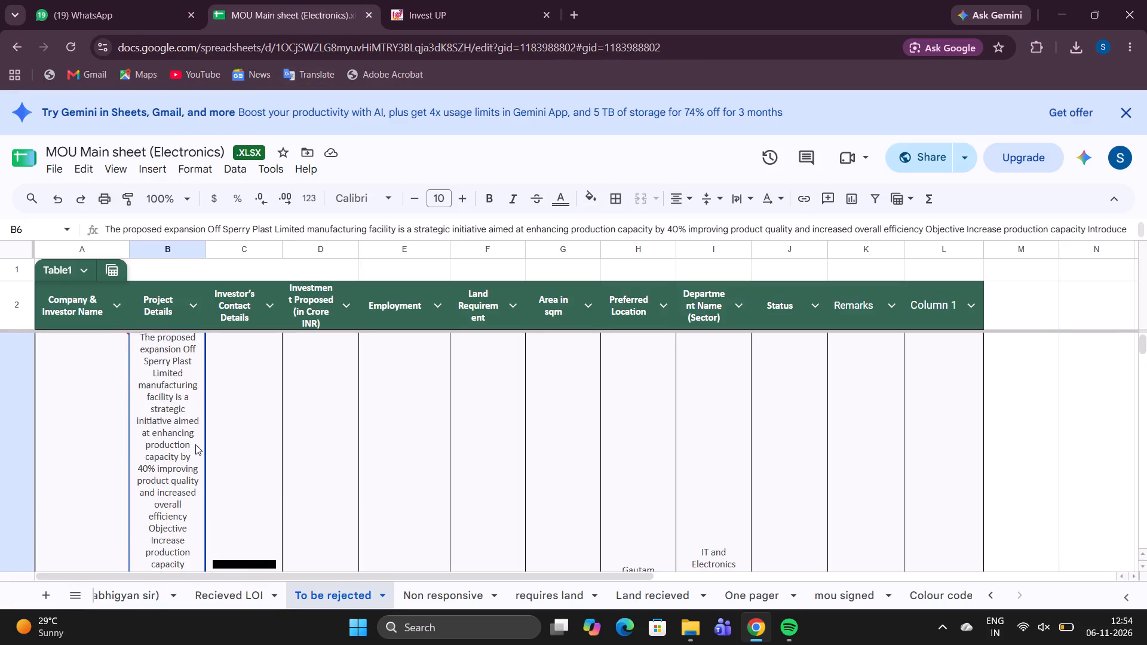
pyautogui.scroll(-2, 195, 444)
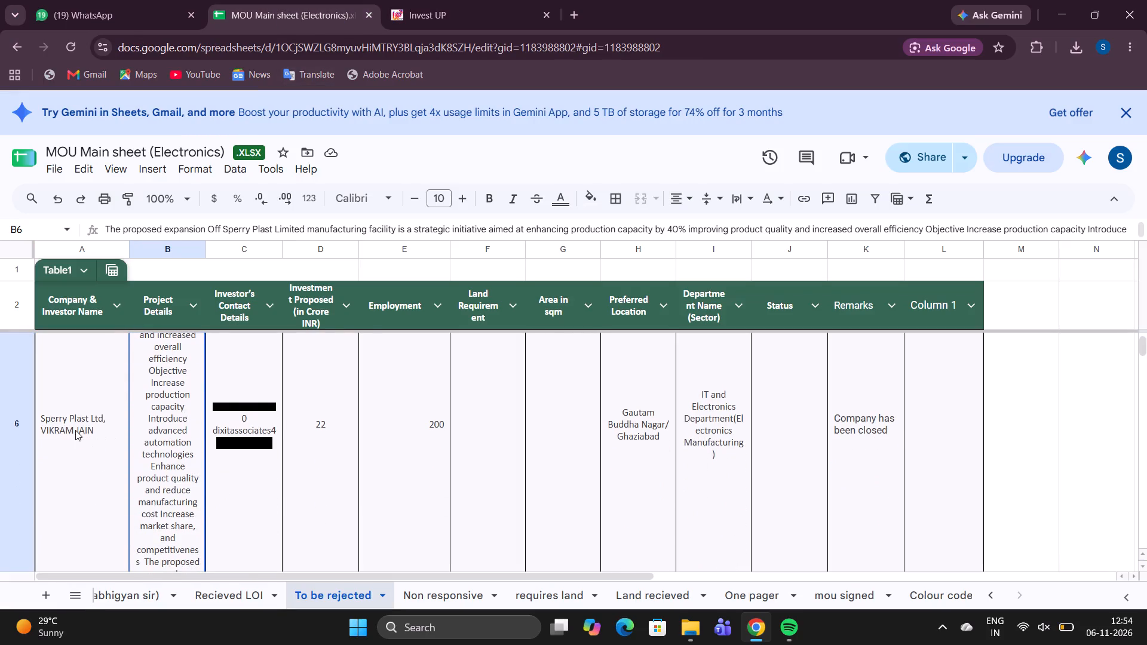
pyautogui.moveTo(75, 430); pyautogui.dragTo(796, 453)
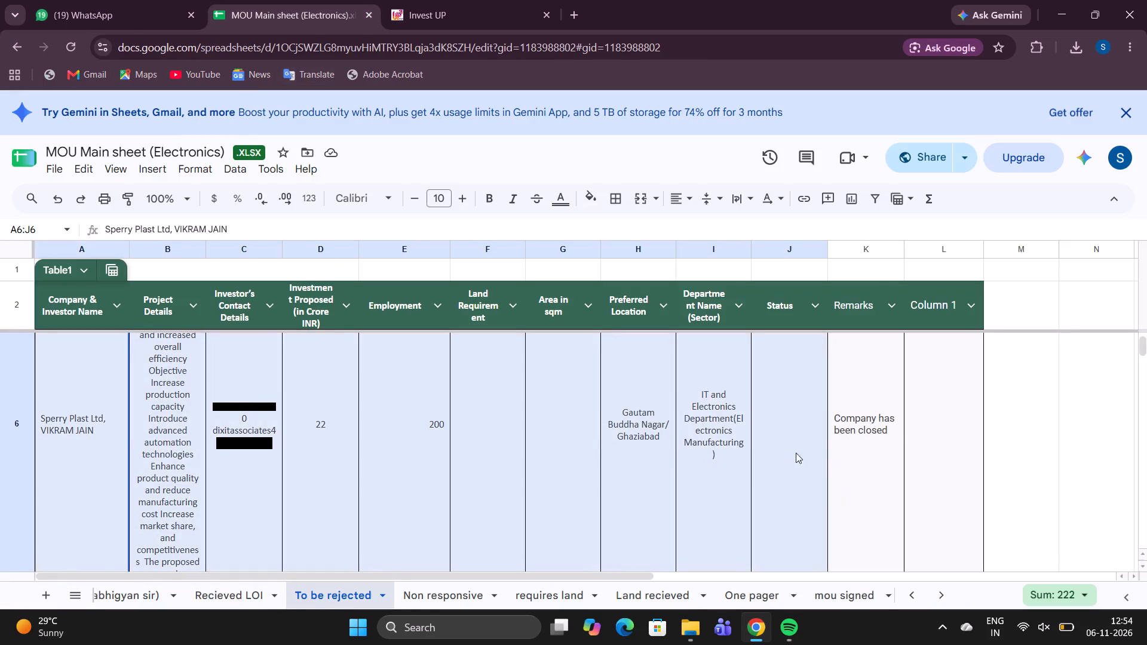
pyautogui.moveTo(796, 453); pyautogui.dragTo(864, 453)
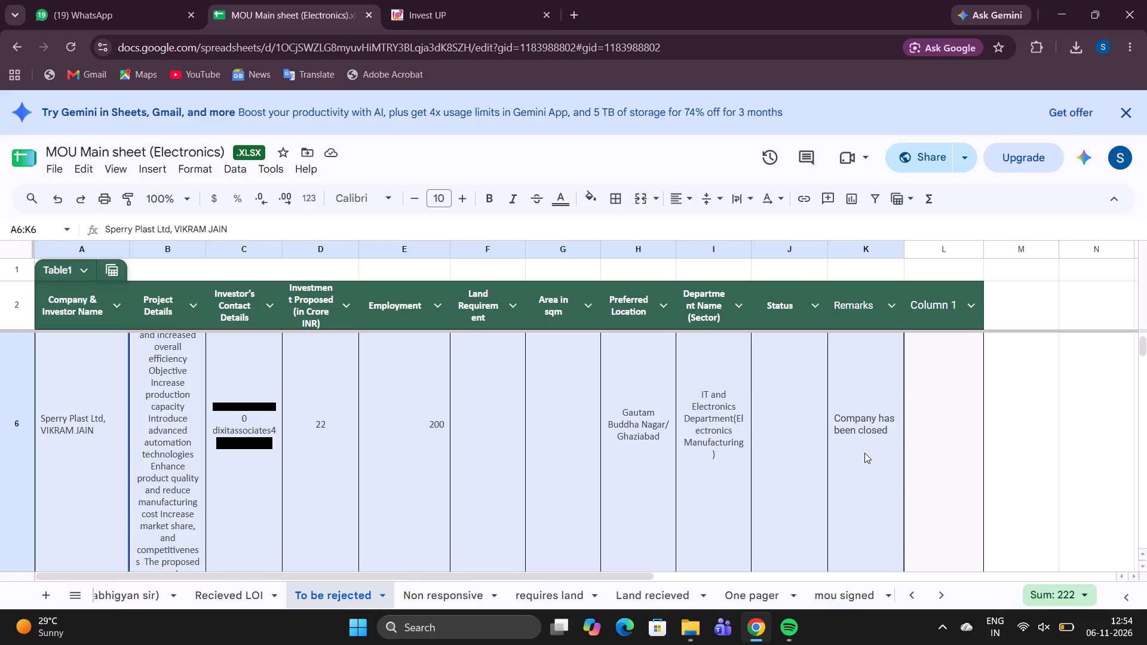
pyautogui.hotkey('ctrl', 'c')
pyautogui.scroll(-3, 864, 453)
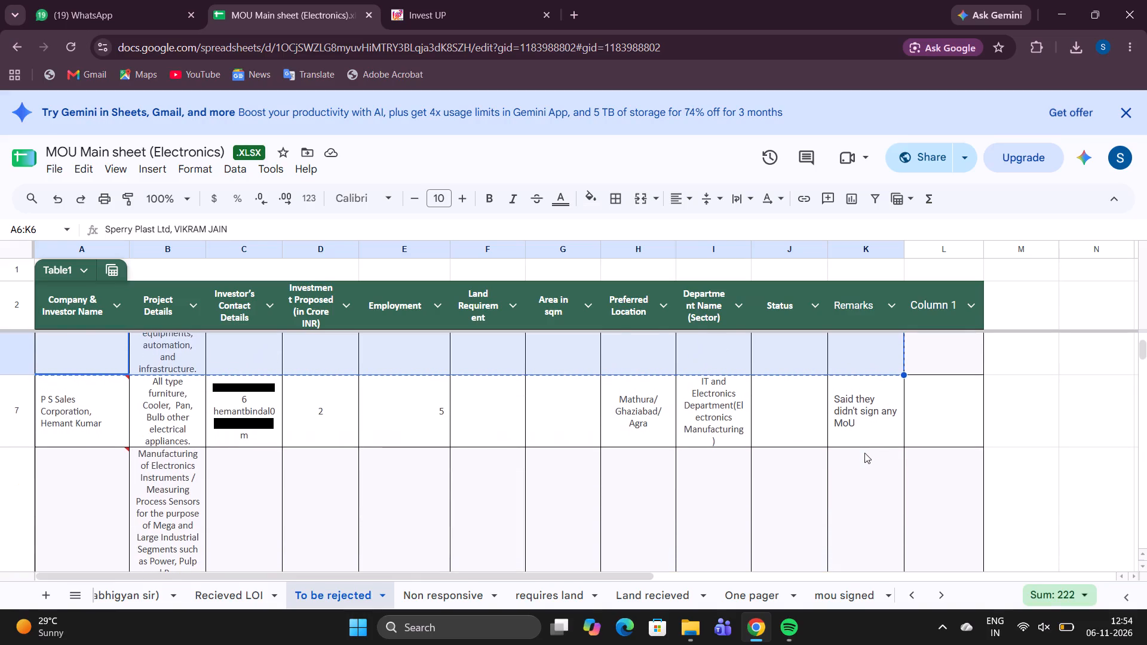
pyautogui.click(829, 597)
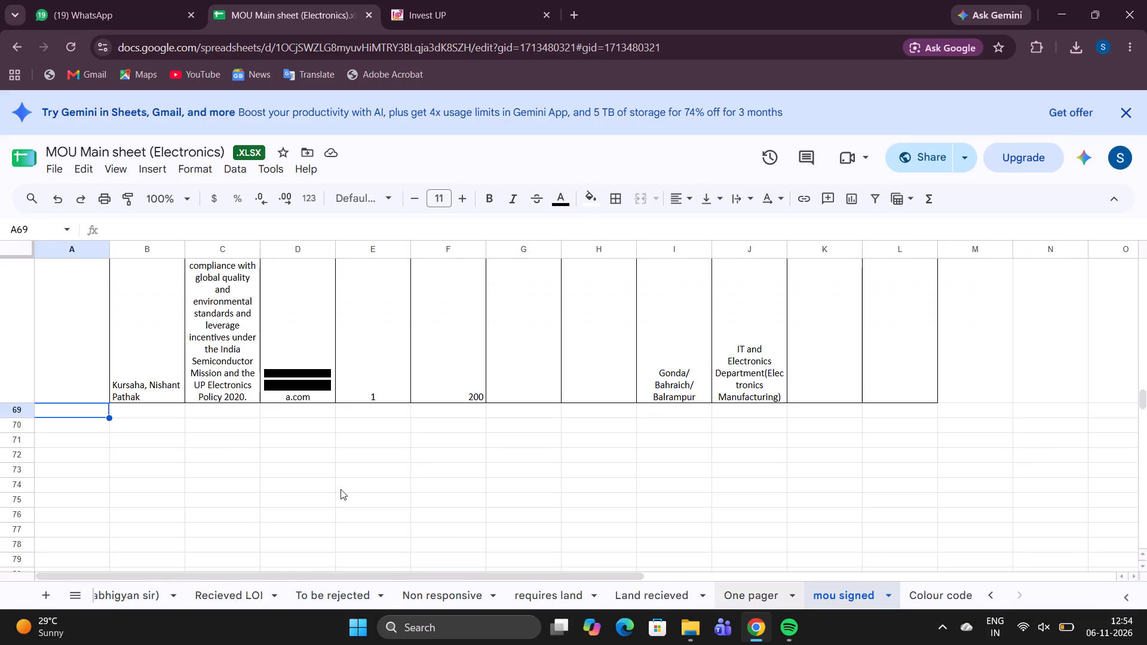
pyautogui.click(152, 411)
pyautogui.hotkey('ctrl', 'v')
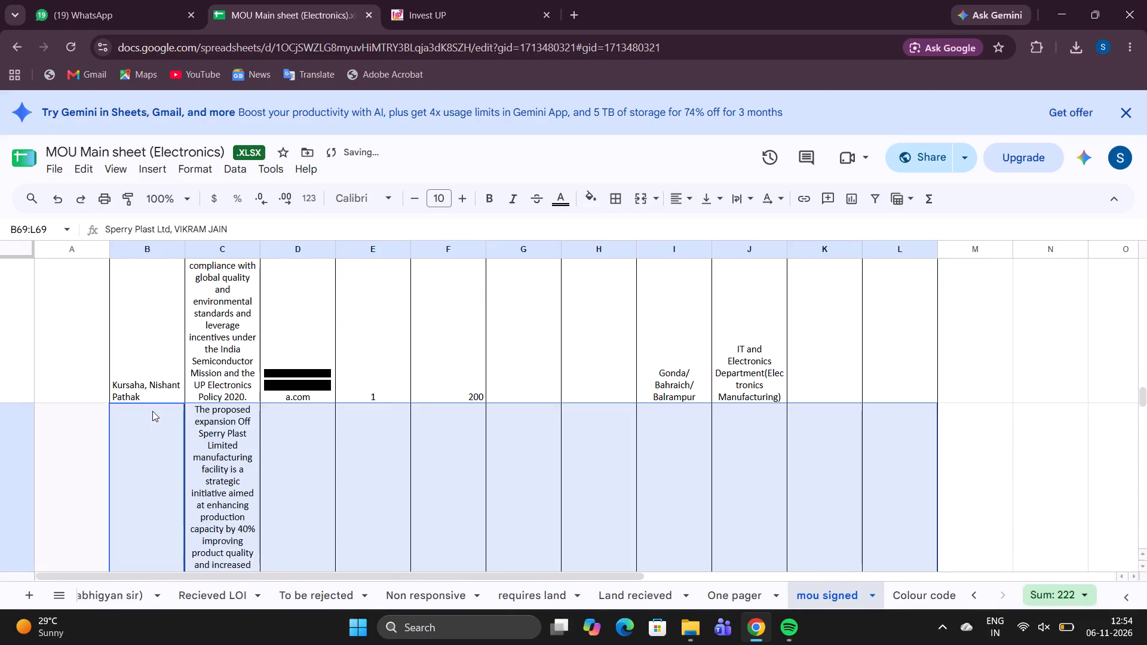
# Clear the remark from L69 in Sperry Plast Ltd's row of the mou signed sheet.
pyautogui.scroll(-3, 152, 411)
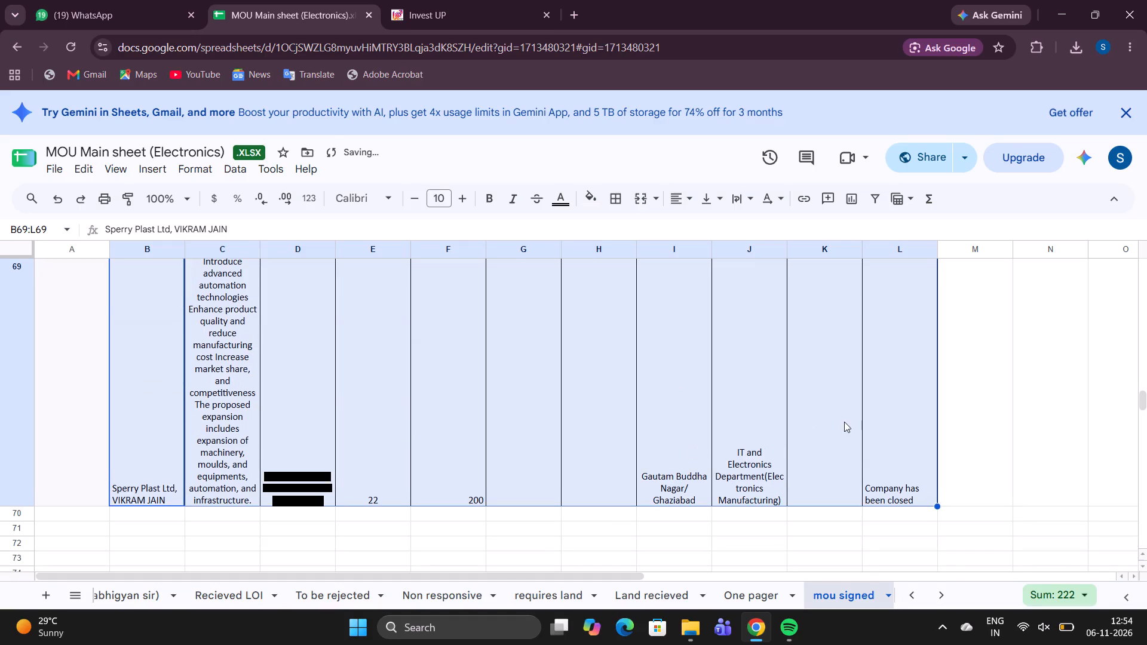
pyautogui.click(892, 435)
pyautogui.press('BackSpace')
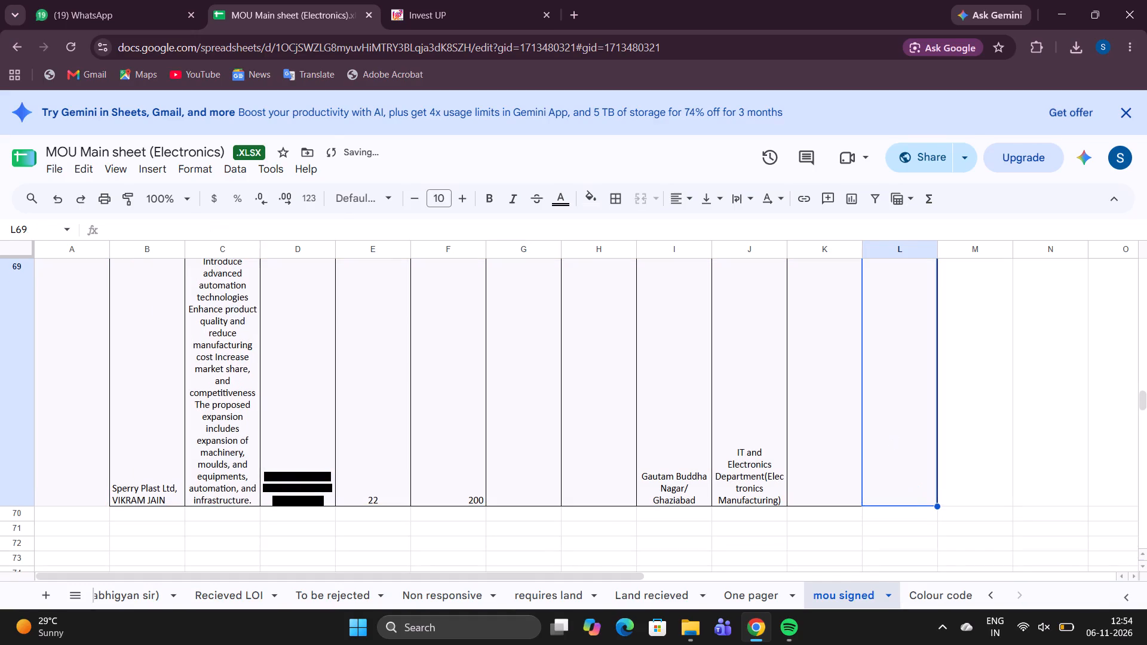
# Clear Sperry Plast Ltd's moved row, A6:K6, in the To be rejected sheet.
pyautogui.click(317, 603)
pyautogui.press('BackSpace')
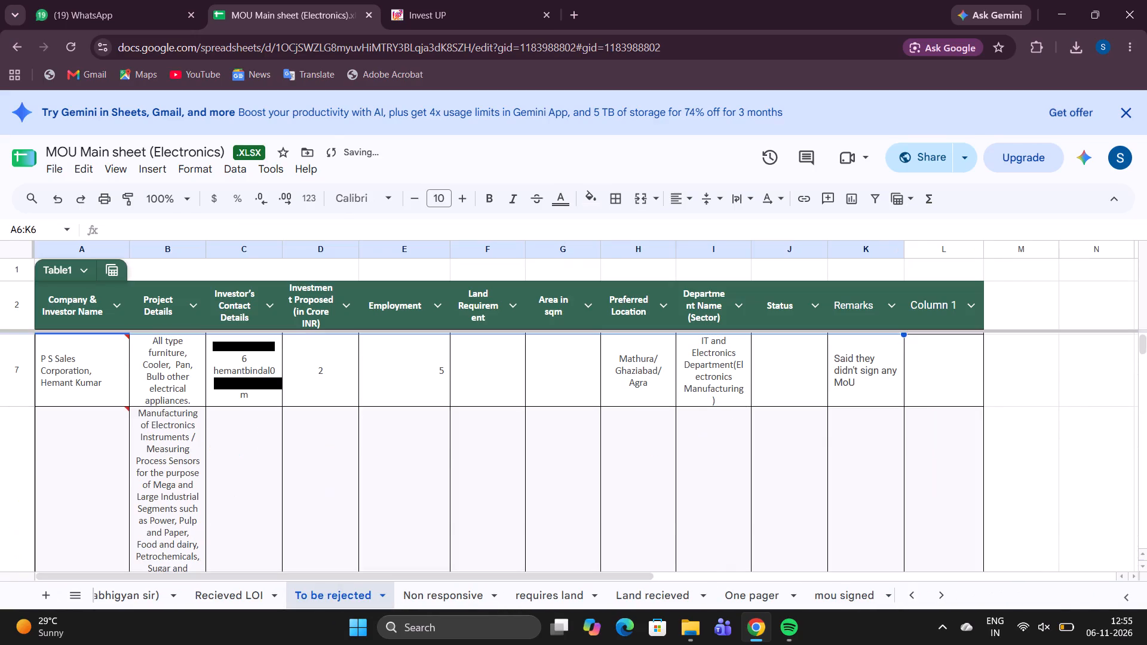
# Copy the P S Sales Corporation company and investor name from A7 and search for it in the Invest UP MoU list.
pyautogui.scroll(1, 215, 477)
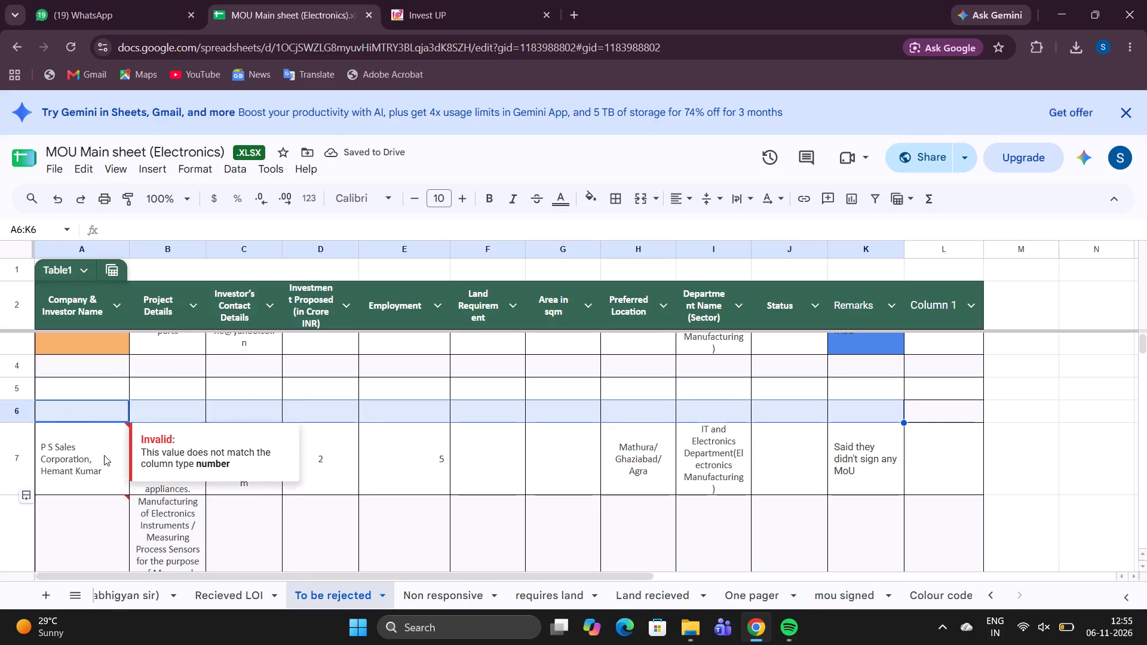
pyautogui.doubleClick(104, 455)
pyautogui.hotkey('ctrl', 'a')
pyautogui.hotkey('ctrl', 'c')
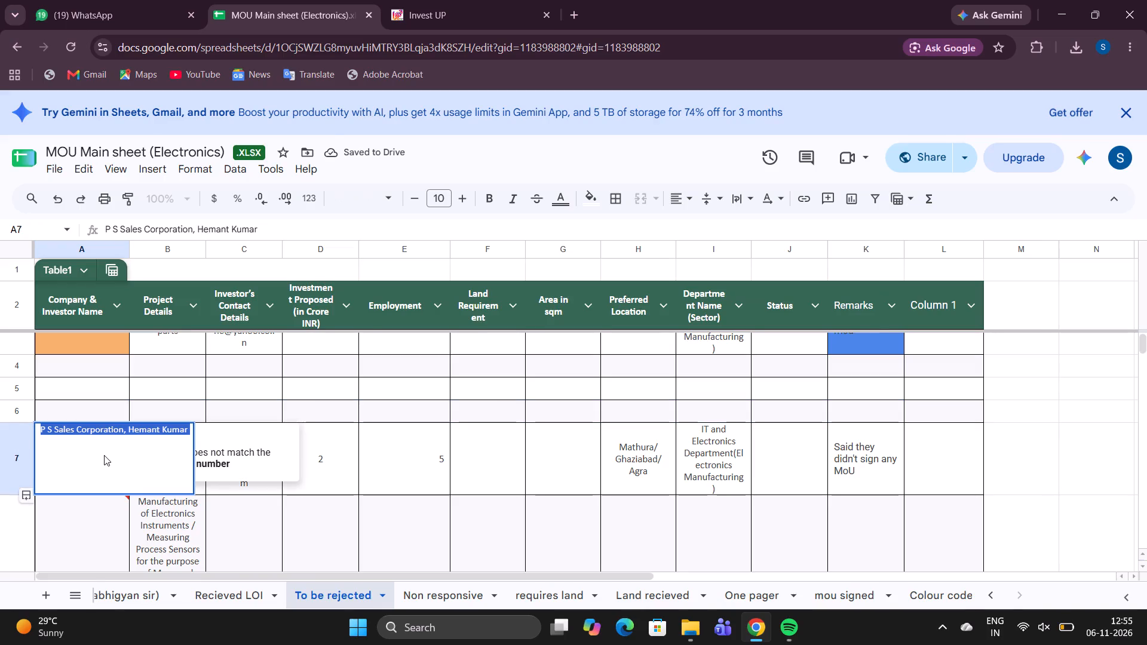
pyautogui.click(448, 4)
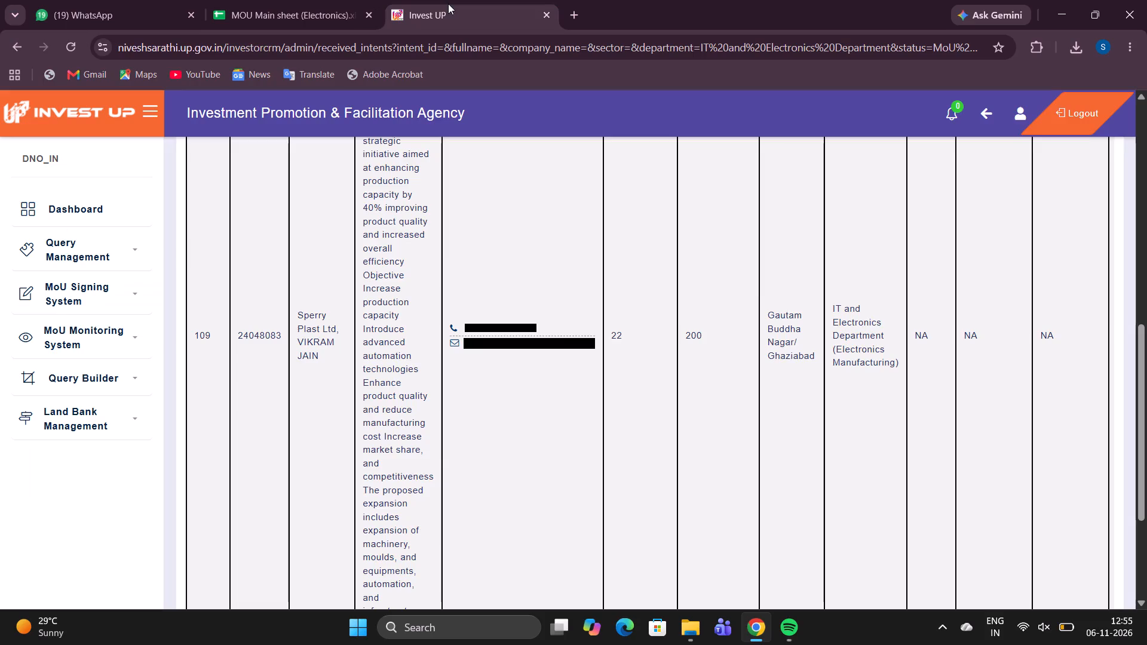
pyautogui.scroll(2, 916, 364)
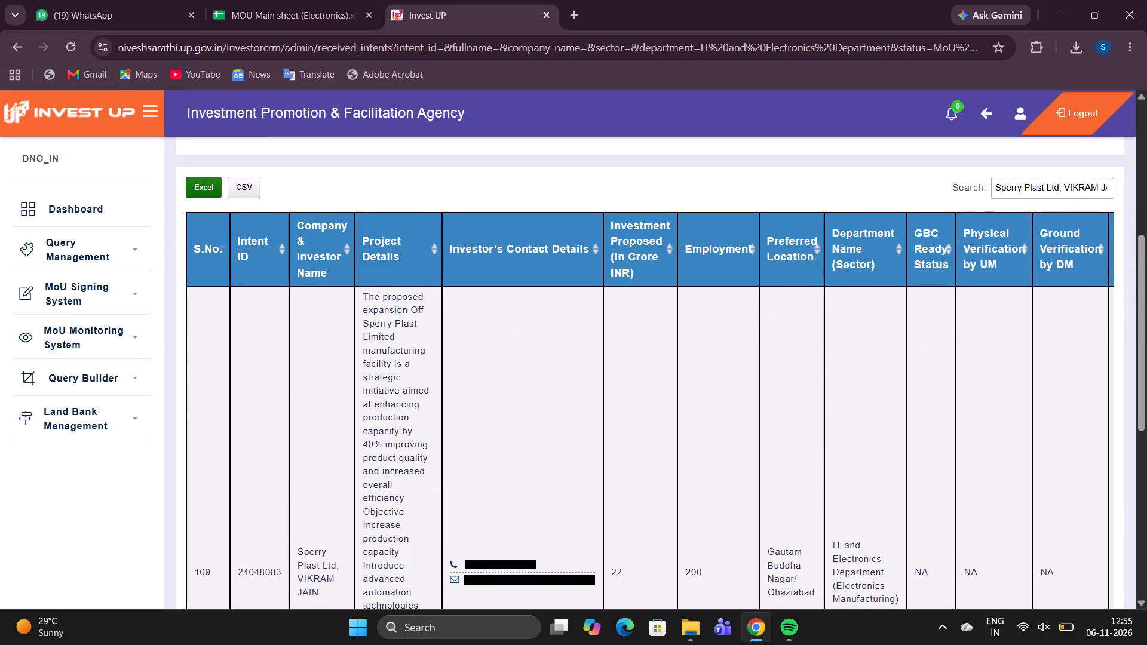
pyautogui.moveTo(995, 185); pyautogui.dragTo(1146, 191)
pyautogui.press('BackSpace')
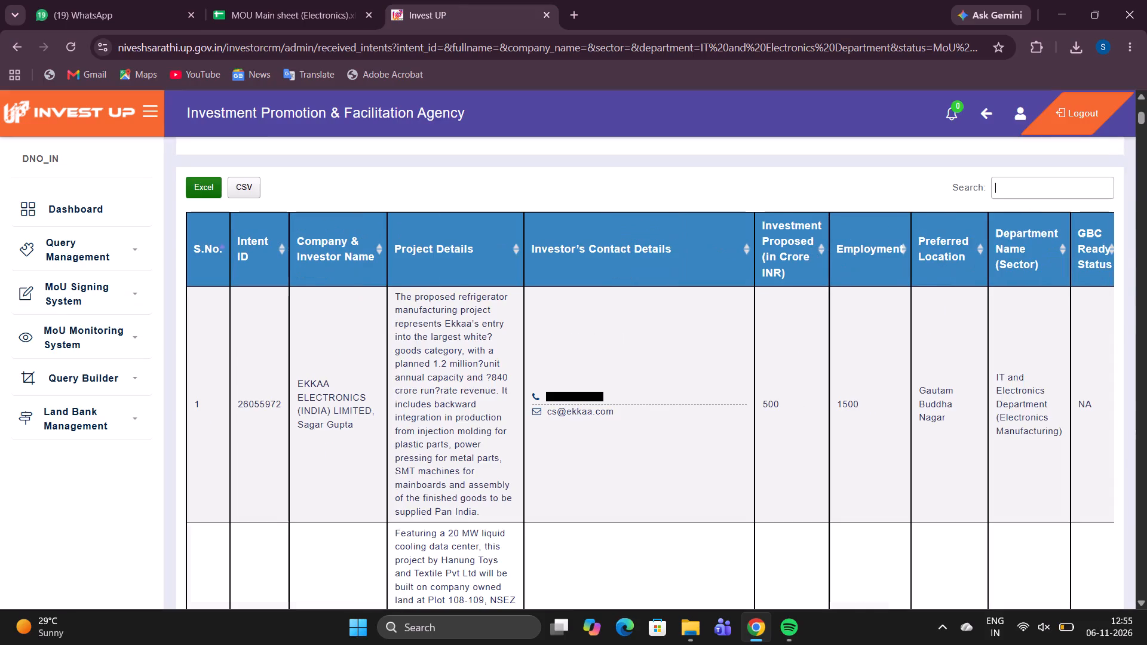
pyautogui.hotkey('ctrl', 'v')
pyautogui.hscroll(-2, 814, 313)
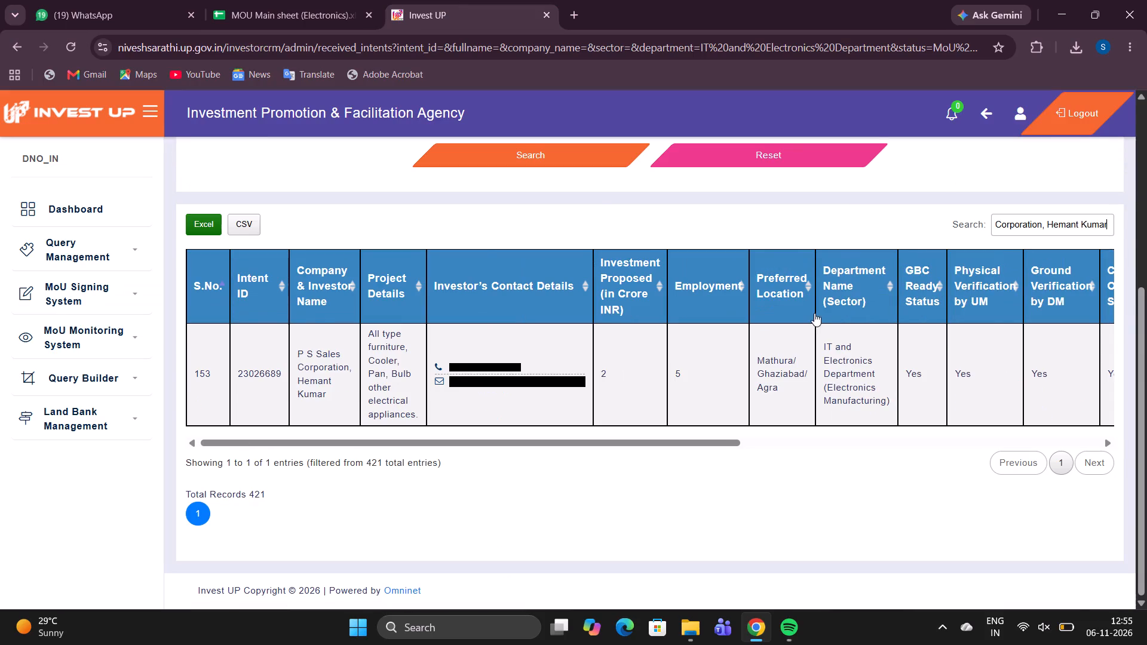
pyautogui.hscroll(-5, 814, 313)
pyautogui.hscroll(4, 814, 313)
# Copy P S Sales Corporation's row A7:K7 from To be rejected into row 70 of the mou signed sheet, starting at column B.
pyautogui.click(314, 2)
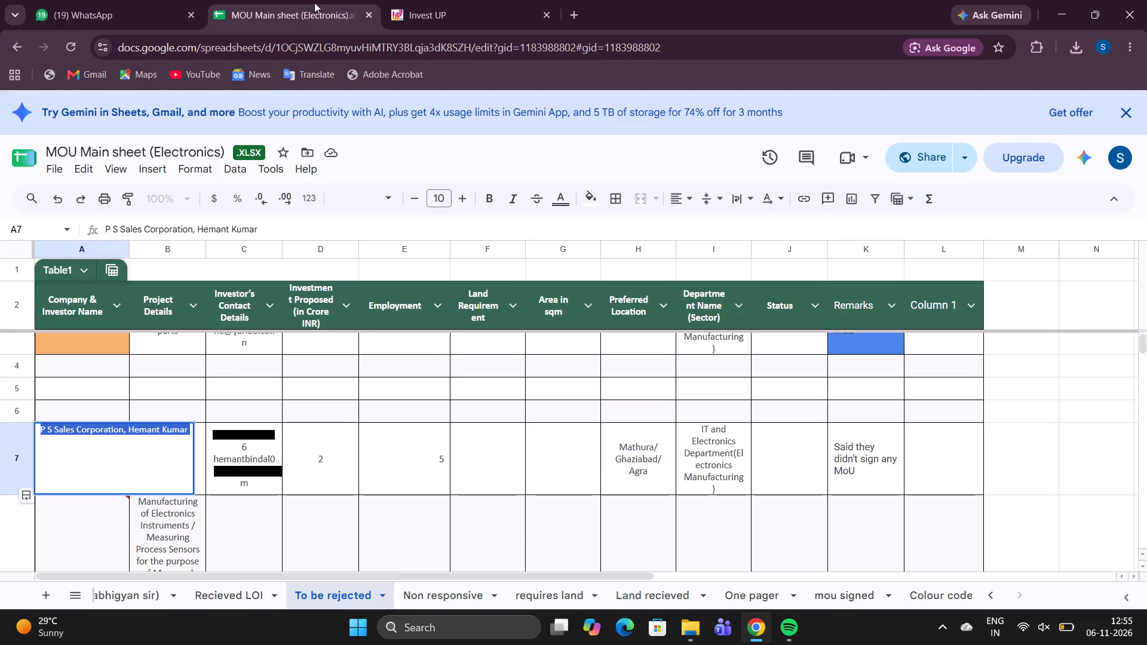
pyautogui.click(244, 449)
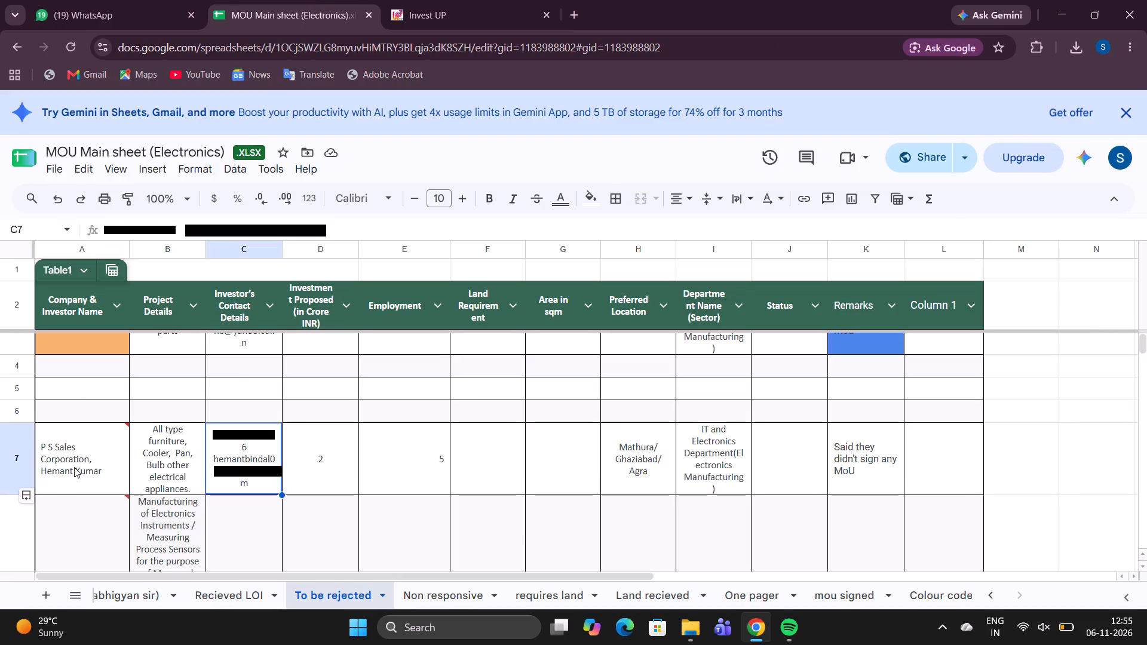
pyautogui.moveTo(74, 467); pyautogui.dragTo(878, 472)
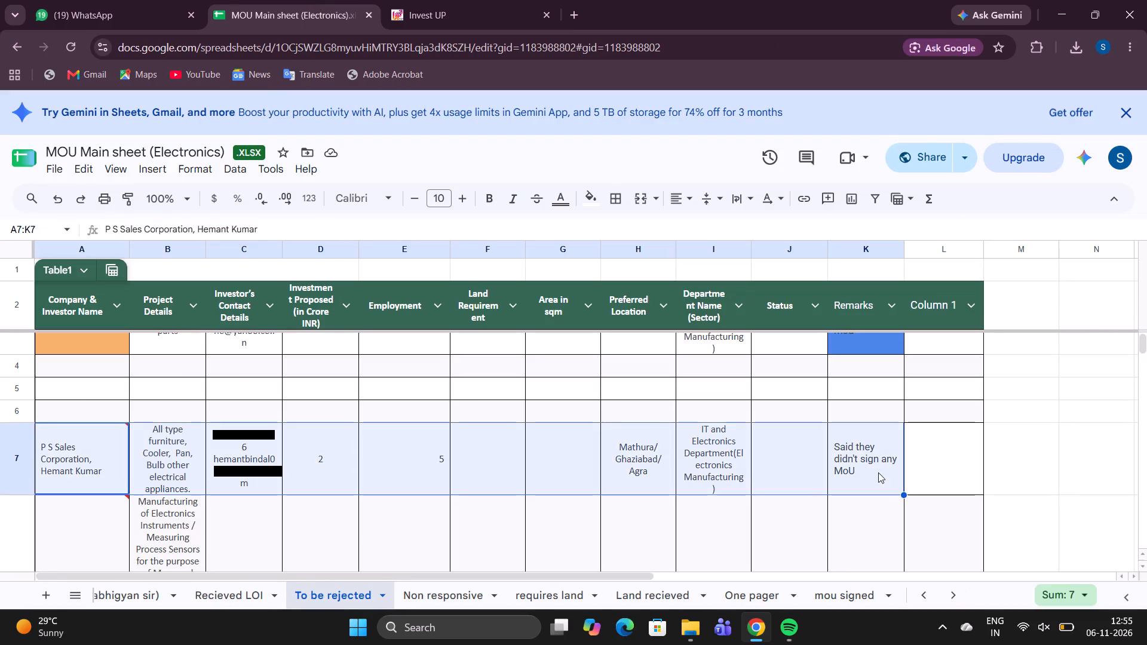
pyautogui.hotkey('ctrl', 'c')
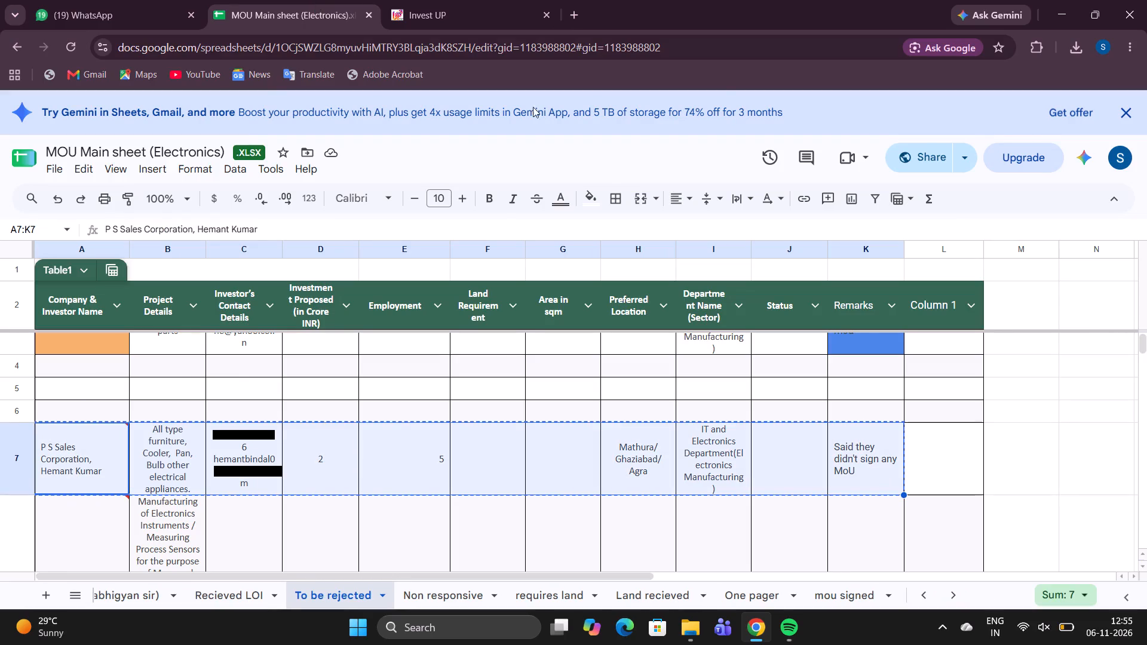
pyautogui.click(844, 589)
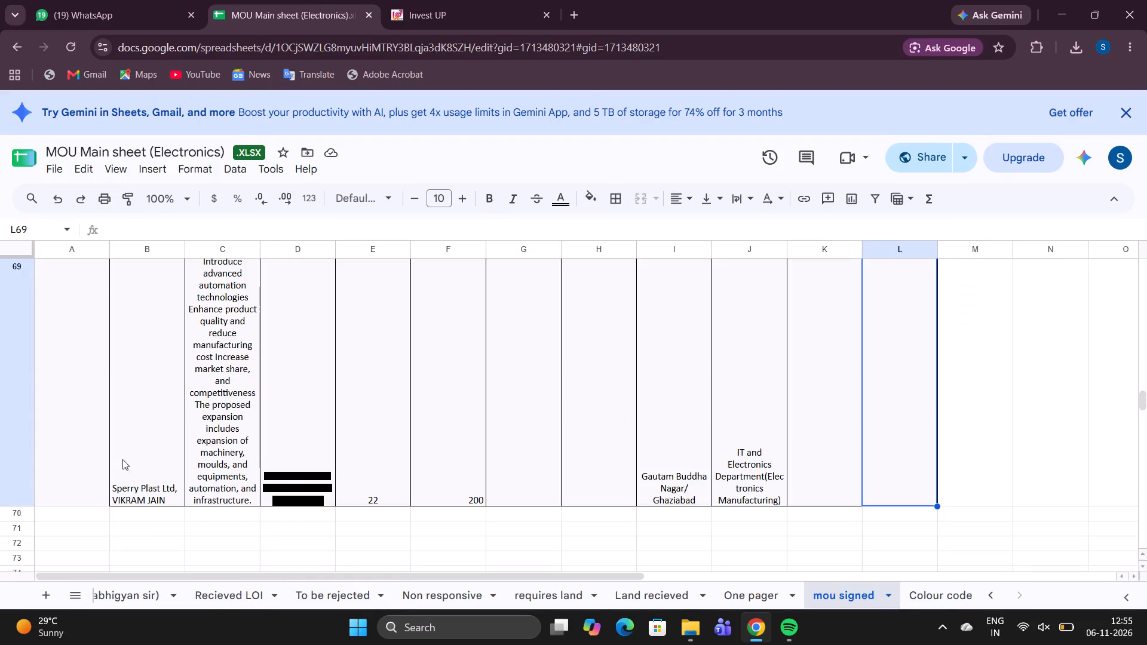
pyautogui.click(134, 511)
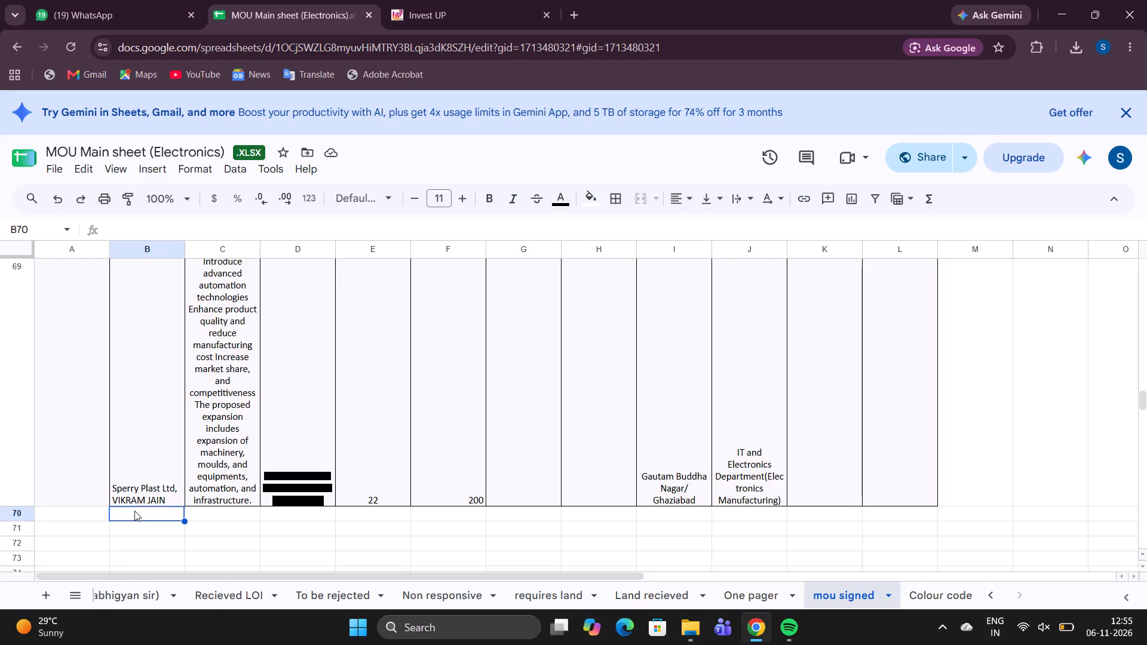
pyautogui.hotkey('ctrl', 'v')
# Clear the remark from L70 in P S Sales Corporation's row of the mou signed sheet.
pyautogui.scroll(-2, 134, 511)
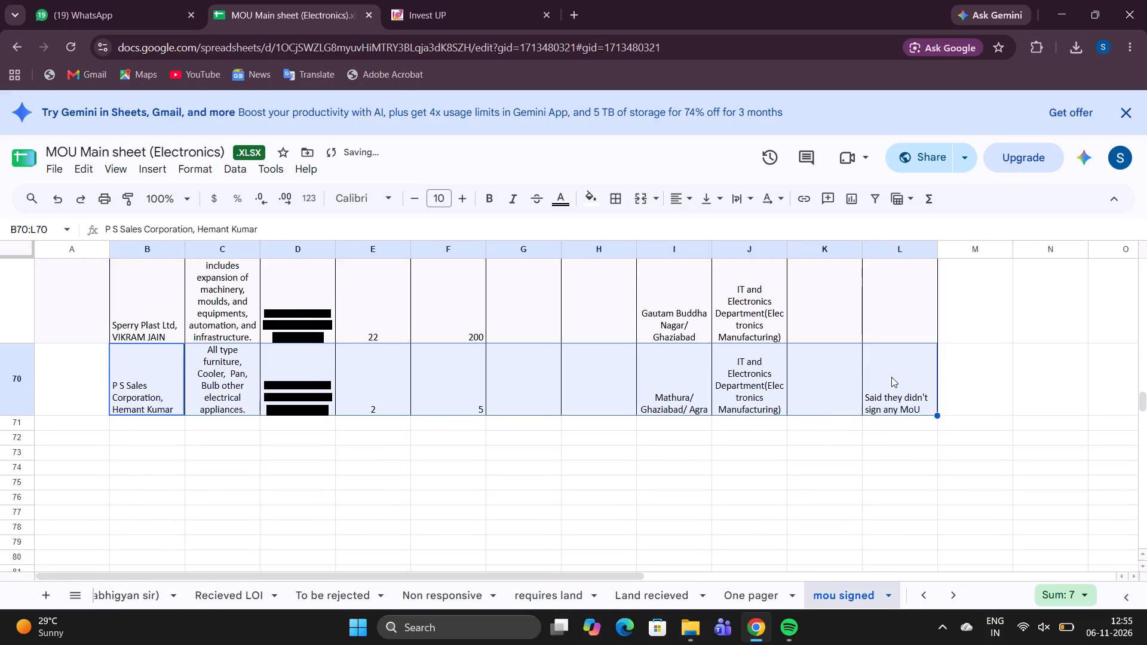
pyautogui.click(891, 377)
pyautogui.press('BackSpace')
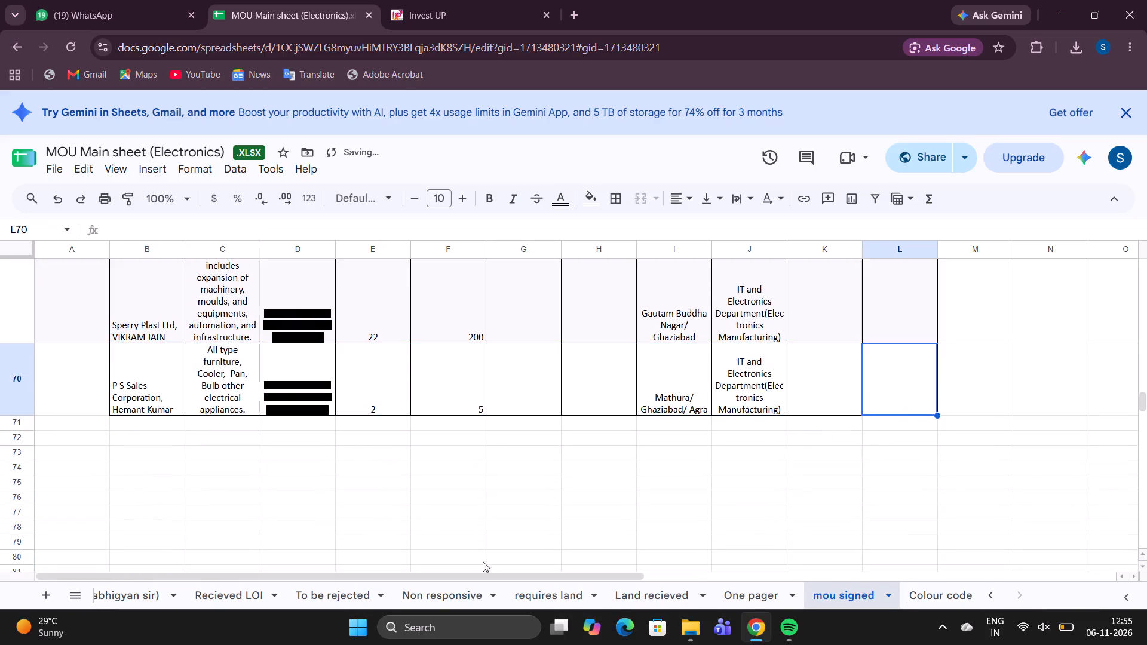
# Clear P S Sales Corporation's moved row, A7:K7, in the To be rejected sheet.
pyautogui.click(321, 595)
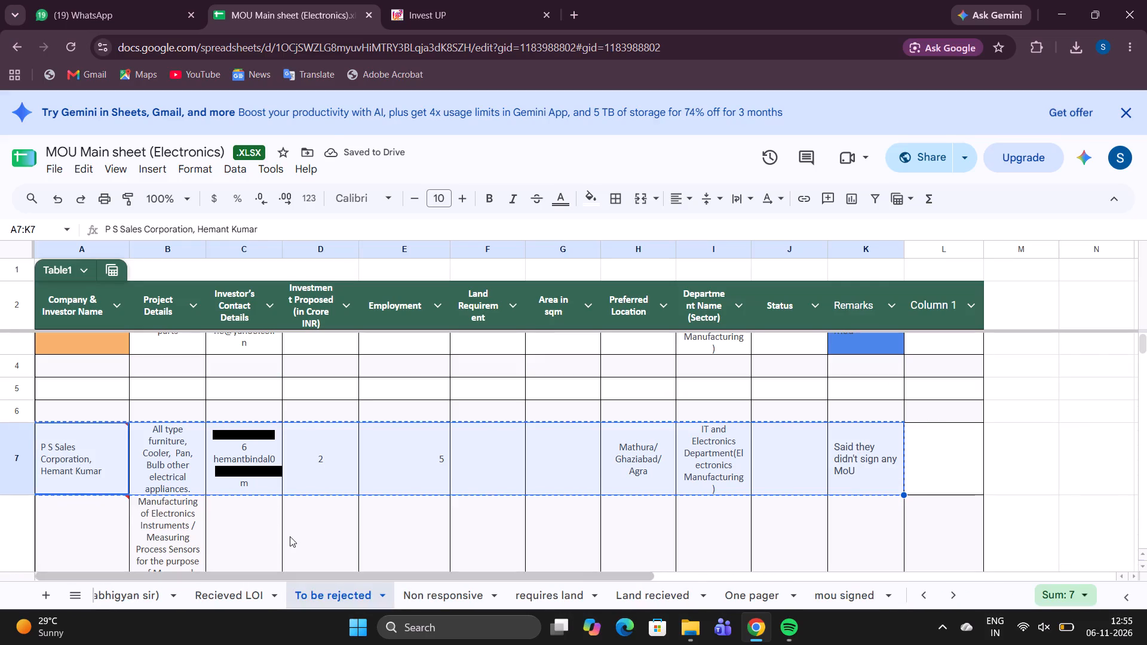
pyautogui.press('BackSpace')
pyautogui.scroll(-2, 290, 536)
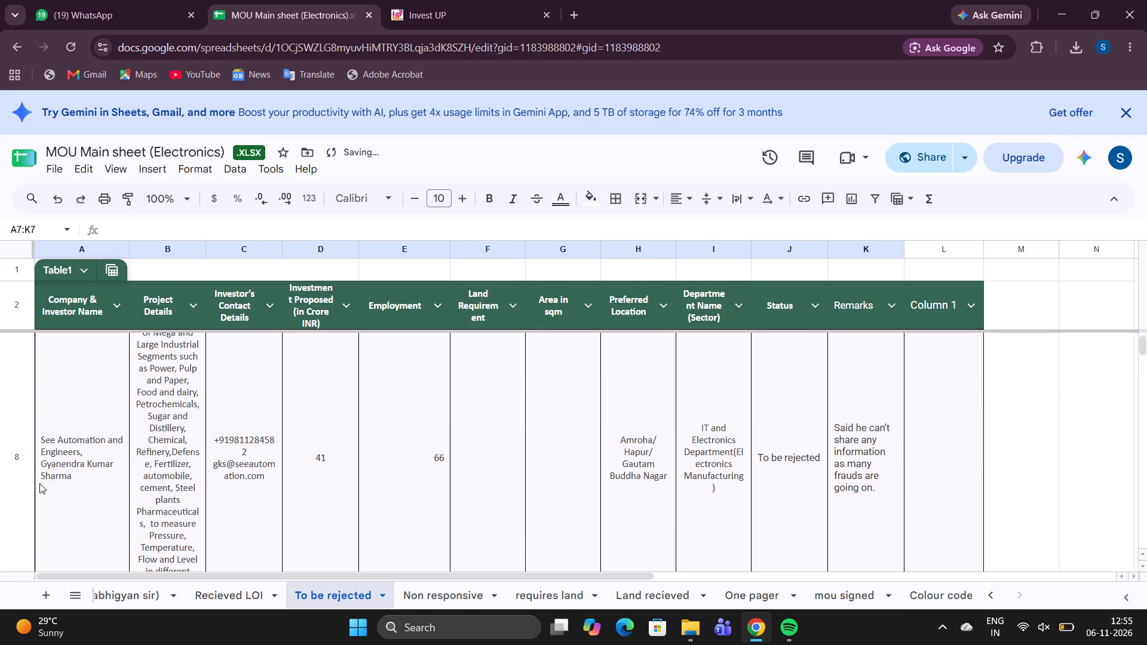
# Copy the See Automation and Engineers company and investor name from A8 and search for it in the Invest UP MoU list.
pyautogui.scroll(-1, 81, 475)
pyautogui.rightClick(81, 475)
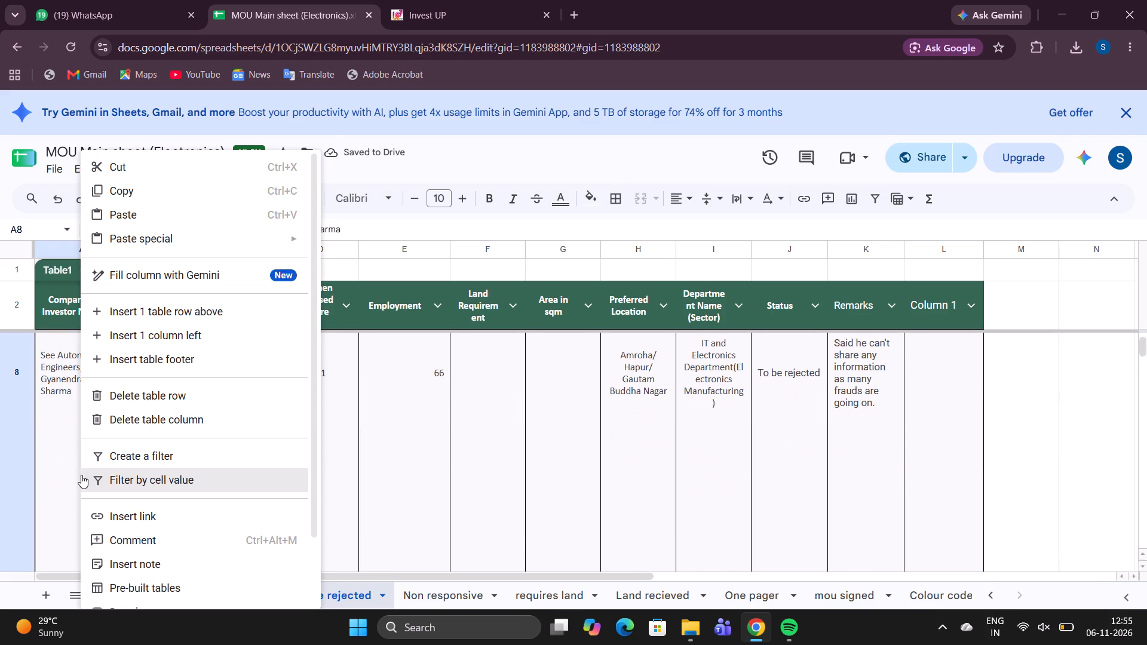
pyautogui.doubleClick(52, 375)
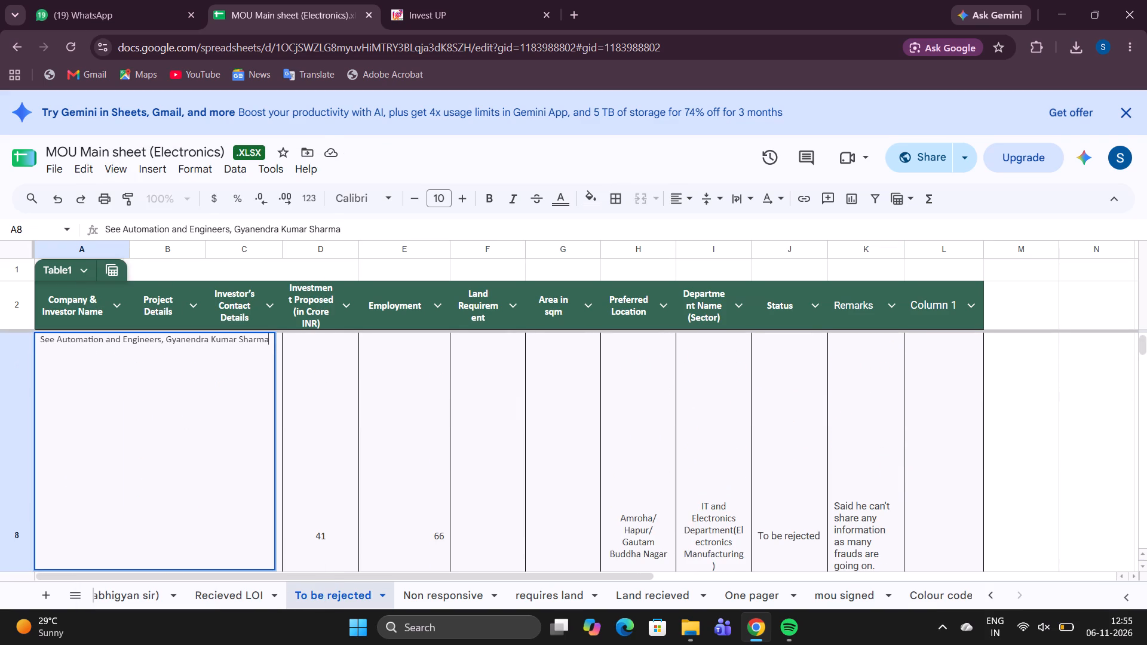
pyautogui.moveTo(40, 339); pyautogui.dragTo(285, 337)
pyautogui.hotkey('ctrl', 'c')
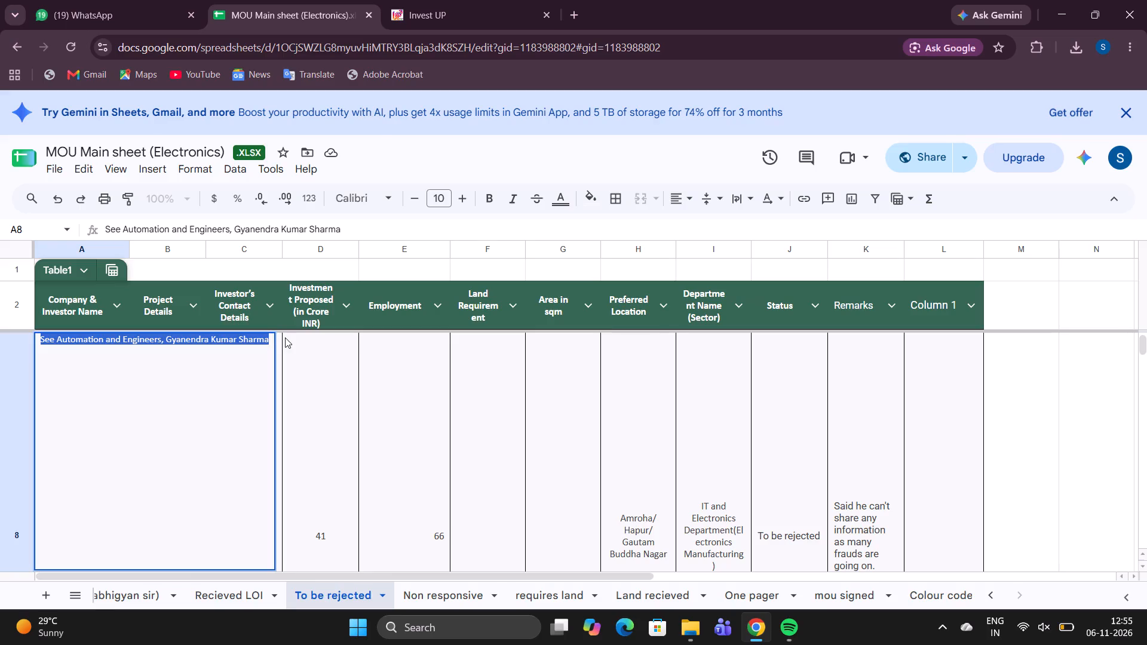
pyautogui.click(438, 11)
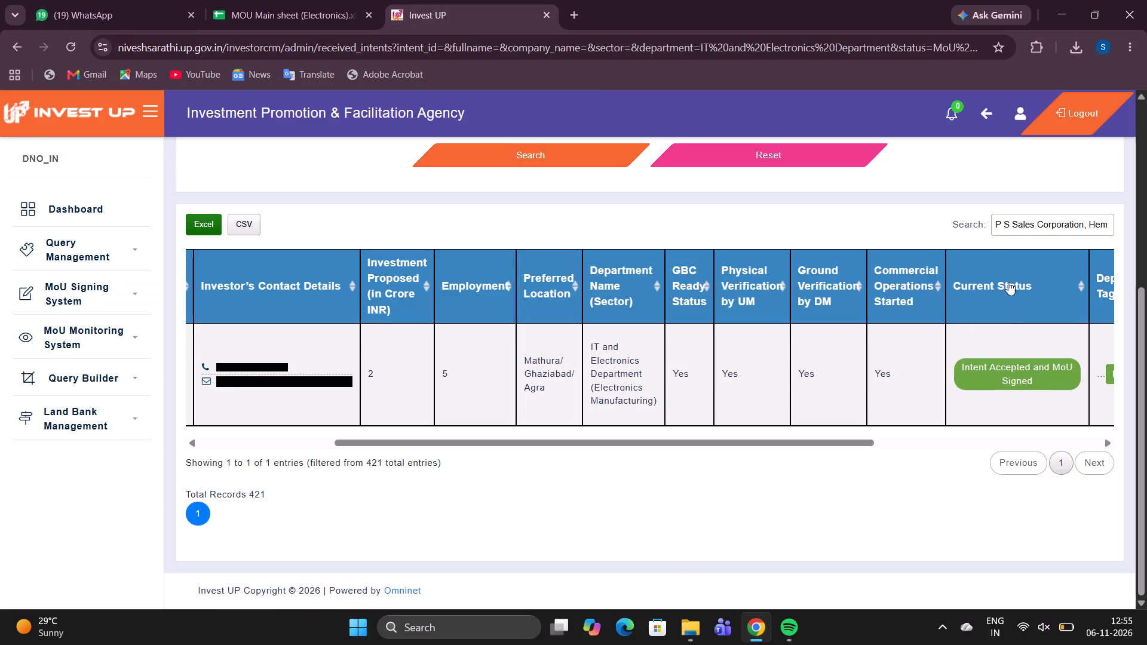
pyautogui.moveTo(997, 225); pyautogui.dragTo(1146, 205)
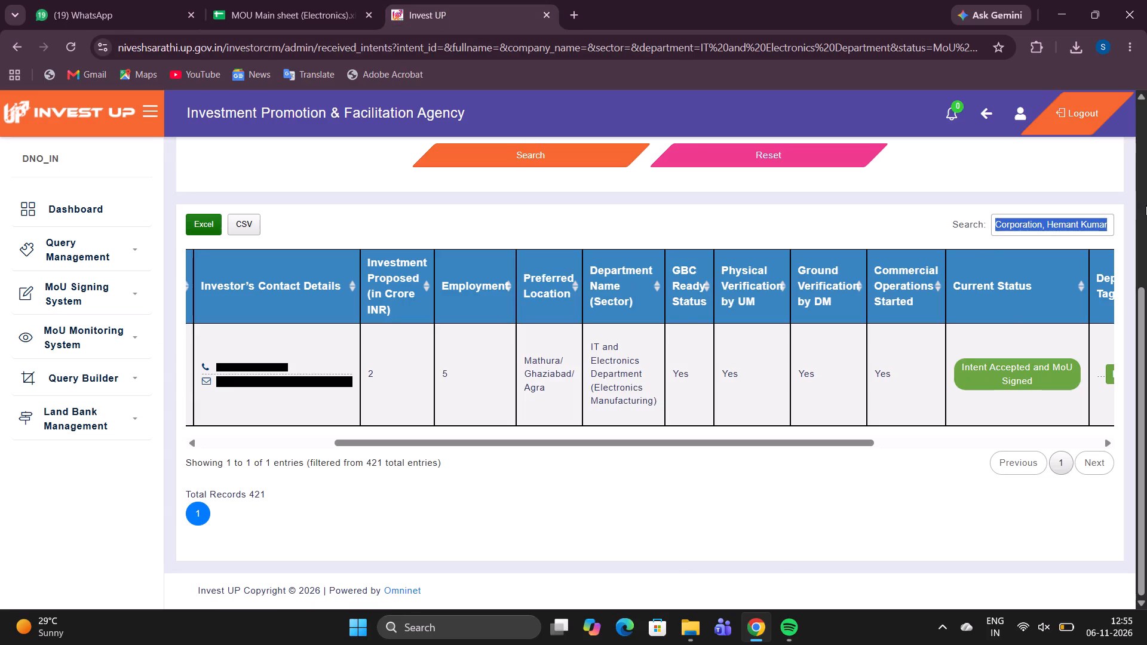
pyautogui.moveTo(1146, 205); pyautogui.dragTo(1145, 201)
pyautogui.press('BackSpace')
pyautogui.hotkey('ctrl', 'v')
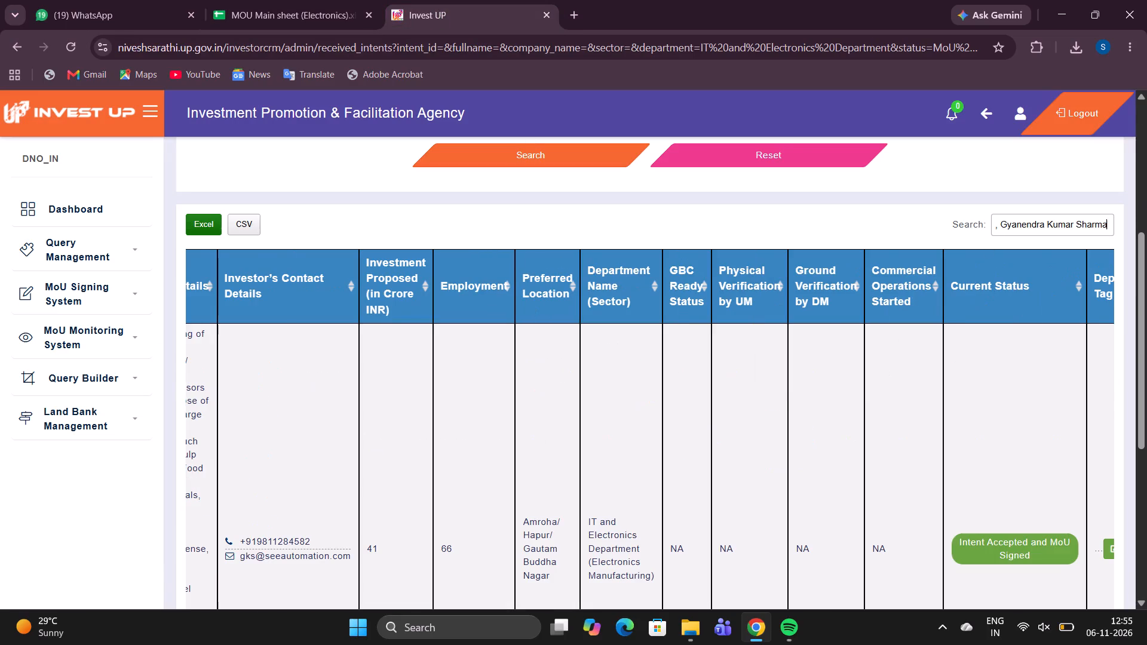
pyautogui.scroll(-1, 668, 446)
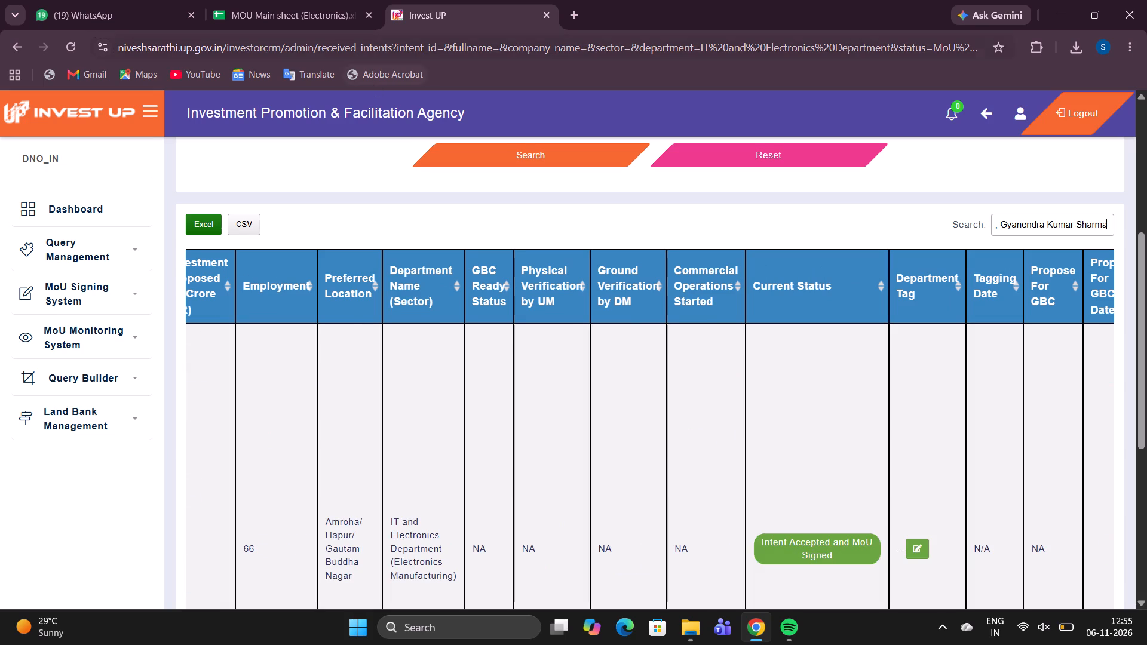
# Copy See Automation and Engineers' row A8:K8 from To be rejected into row 71 of the mou signed sheet, starting at column B.
pyautogui.click(321, 0)
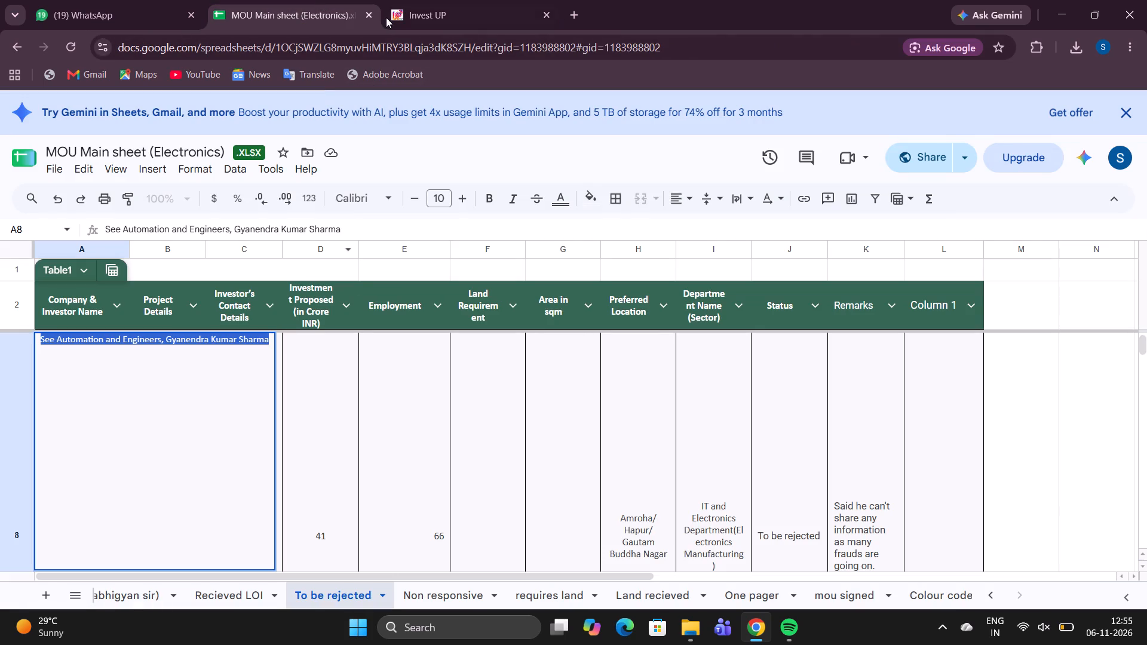
pyautogui.click(324, 394)
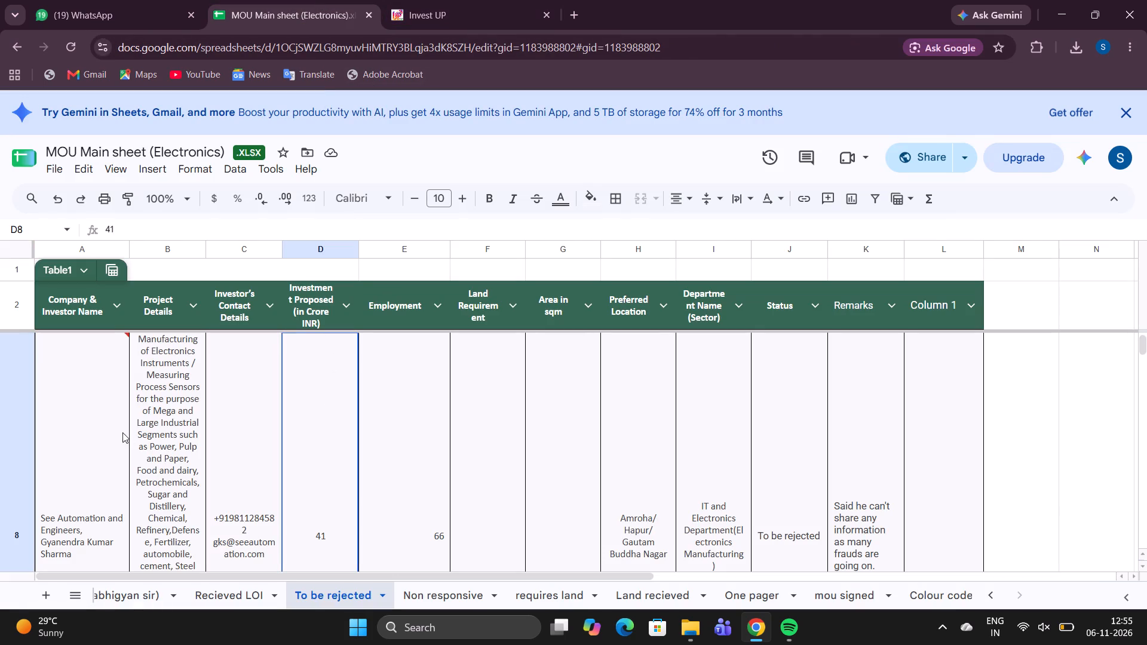
pyautogui.moveTo(87, 432); pyautogui.dragTo(879, 424)
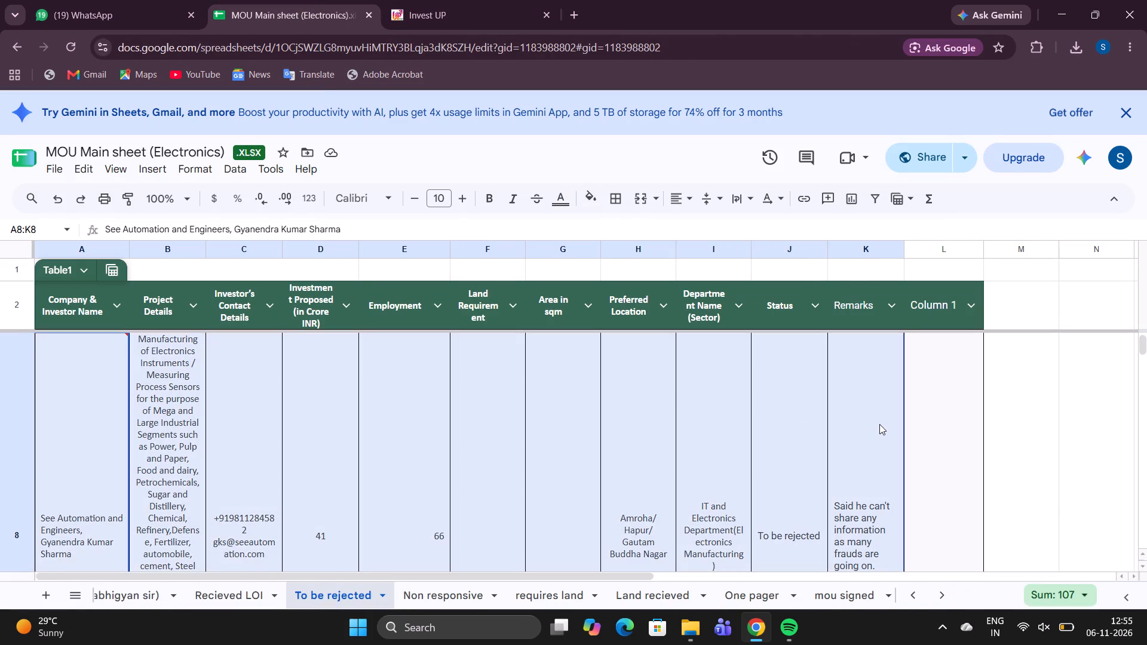
pyautogui.hotkey('ctrl', 'c')
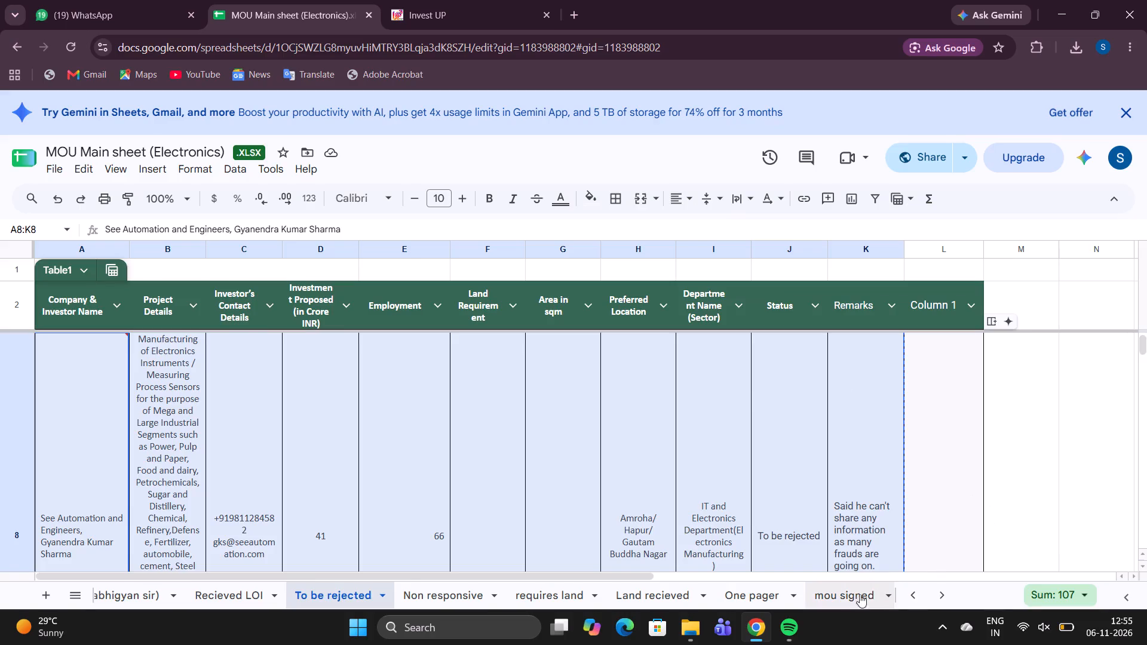
pyautogui.click(845, 592)
pyautogui.click(131, 420)
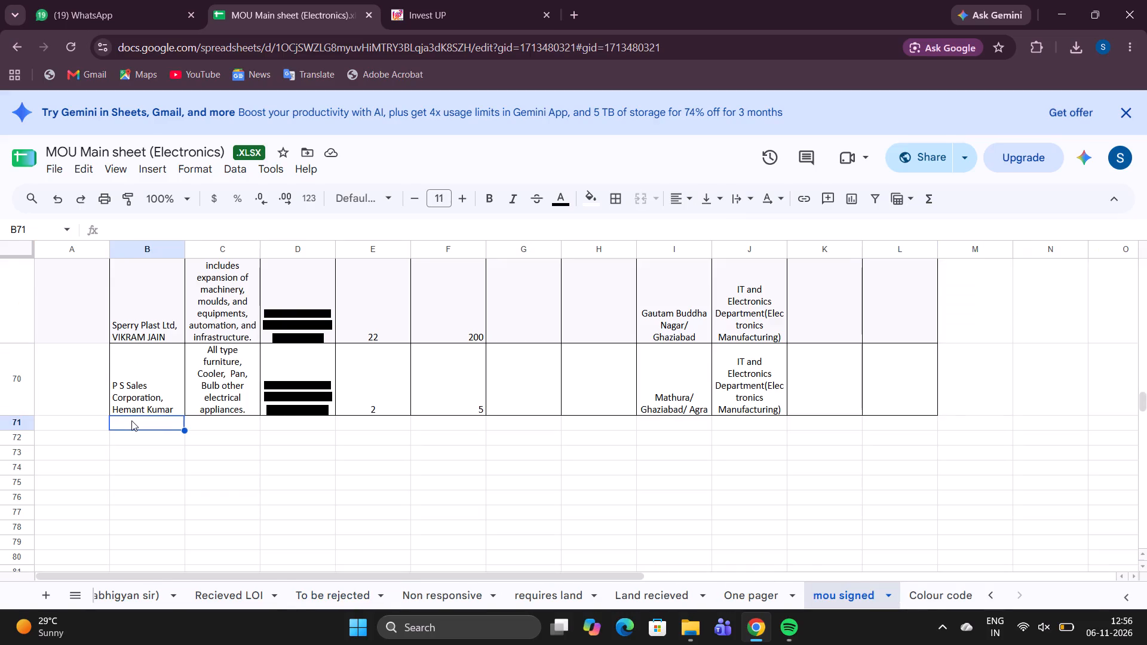
pyautogui.hotkey('ctrl', 'v')
# Clear the status and remark from K71:L71 in See Automation and Engineers' row of the mou signed sheet.
pyautogui.scroll(-3, 131, 420)
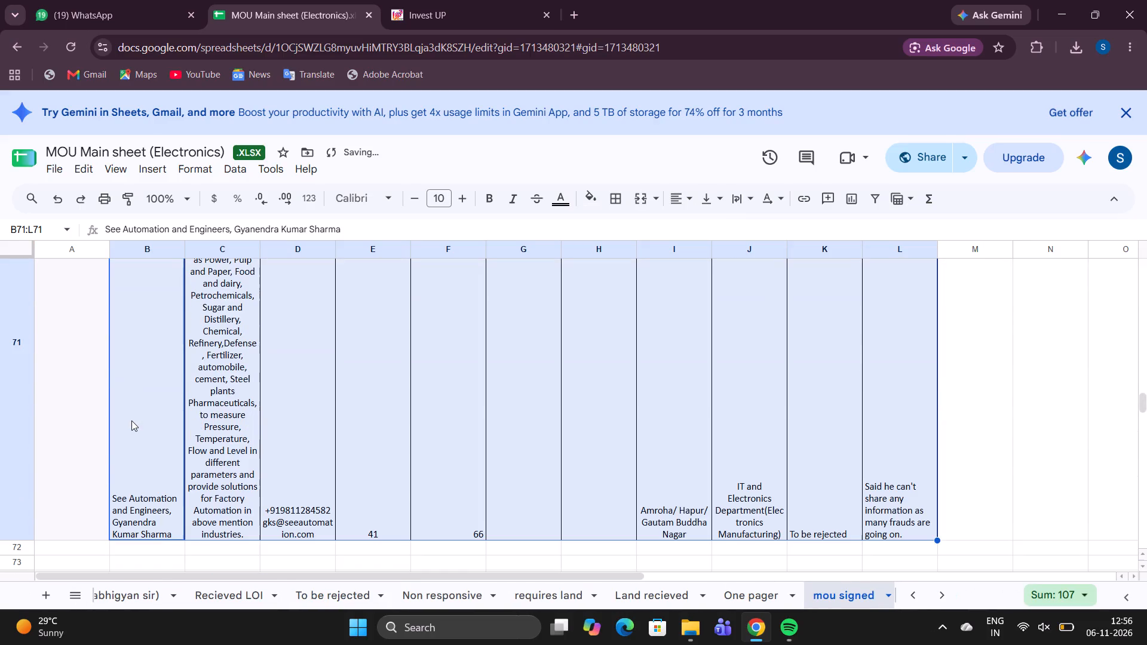
pyautogui.moveTo(817, 441); pyautogui.dragTo(894, 438)
pyautogui.press('BackSpace')
pyautogui.scroll(5, 894, 438)
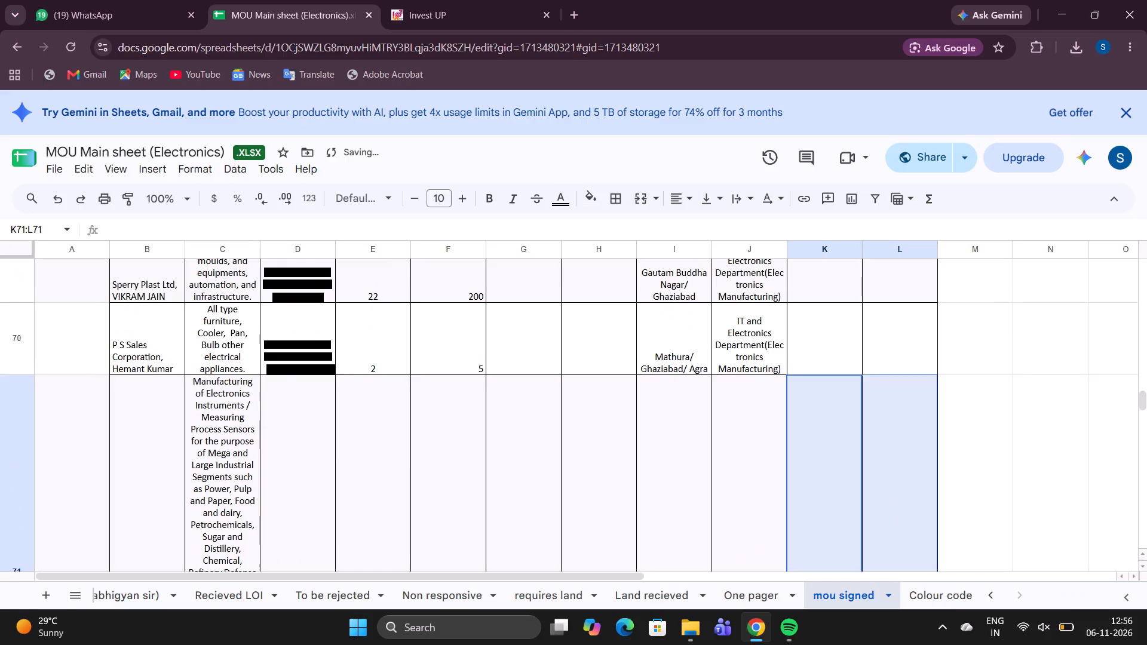
pyautogui.scroll(-3, 378, 528)
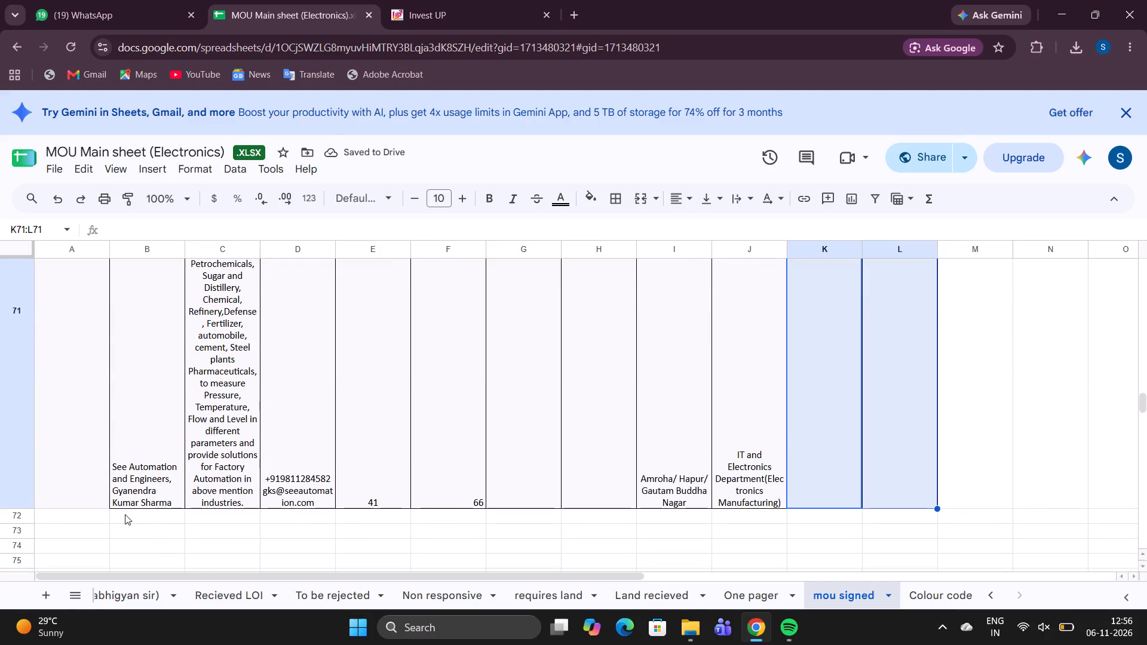
pyautogui.click(125, 514)
# Copy See Automation and Engineers' Intent ID, 23020166, from Invest UP into A71 of the mou signed sheet.
pyautogui.click(433, 13)
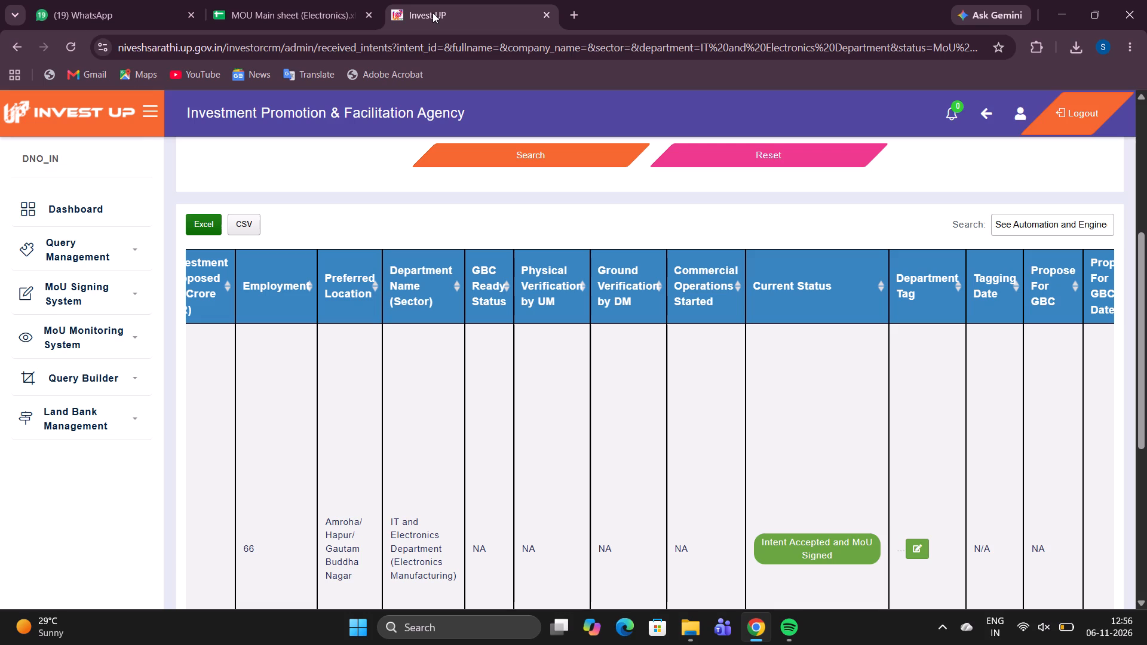
pyautogui.hscroll(6, 342, 379)
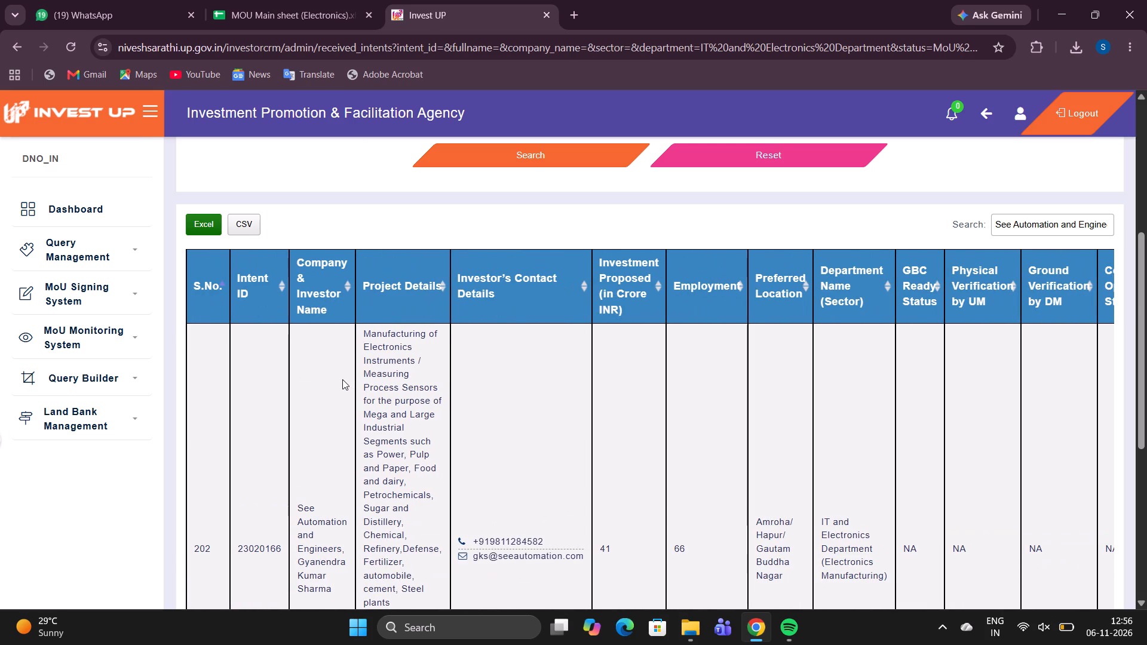
pyautogui.moveTo(240, 548); pyautogui.dragTo(298, 539)
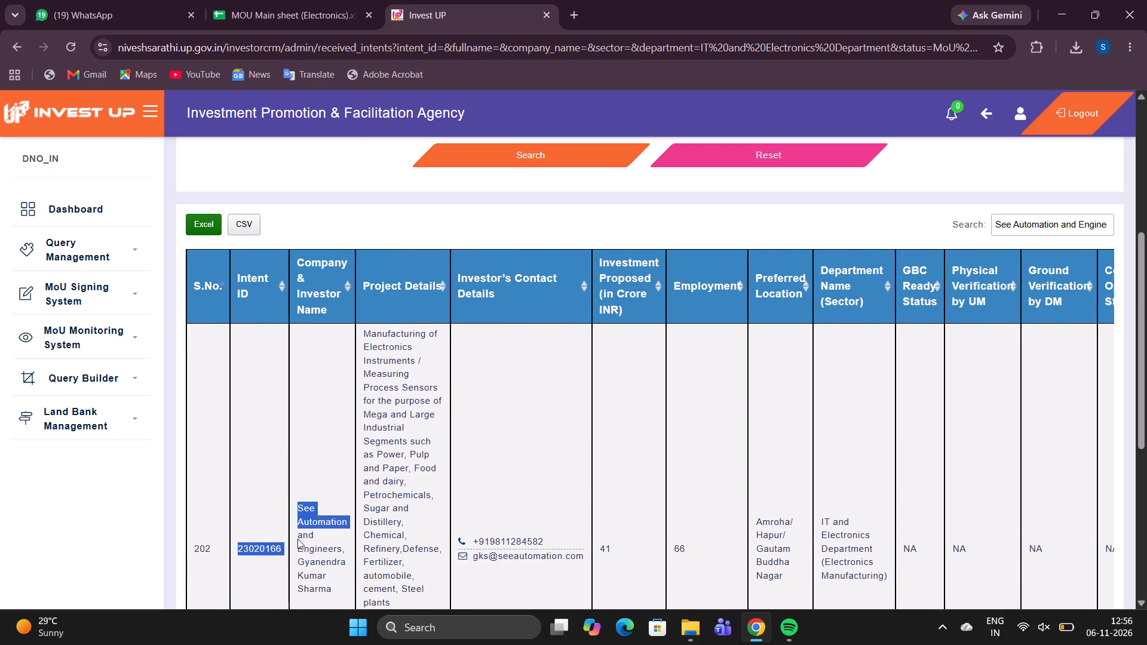
pyautogui.moveTo(298, 539); pyautogui.dragTo(283, 546)
pyautogui.hotkey('ctrl', 'c')
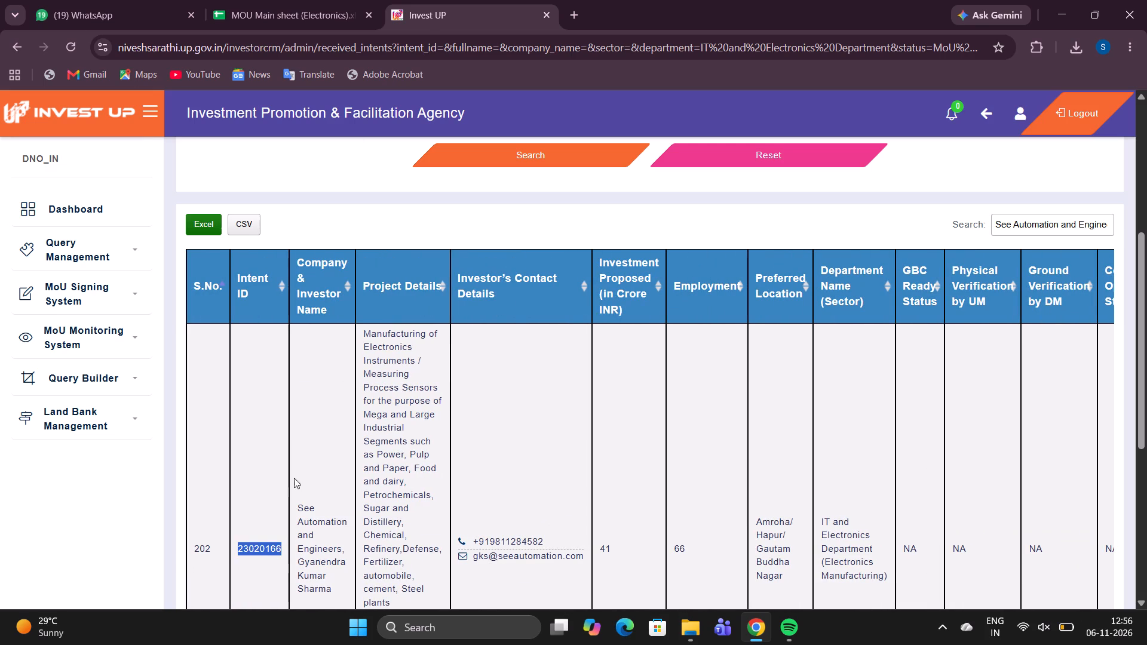
pyautogui.click(315, 7)
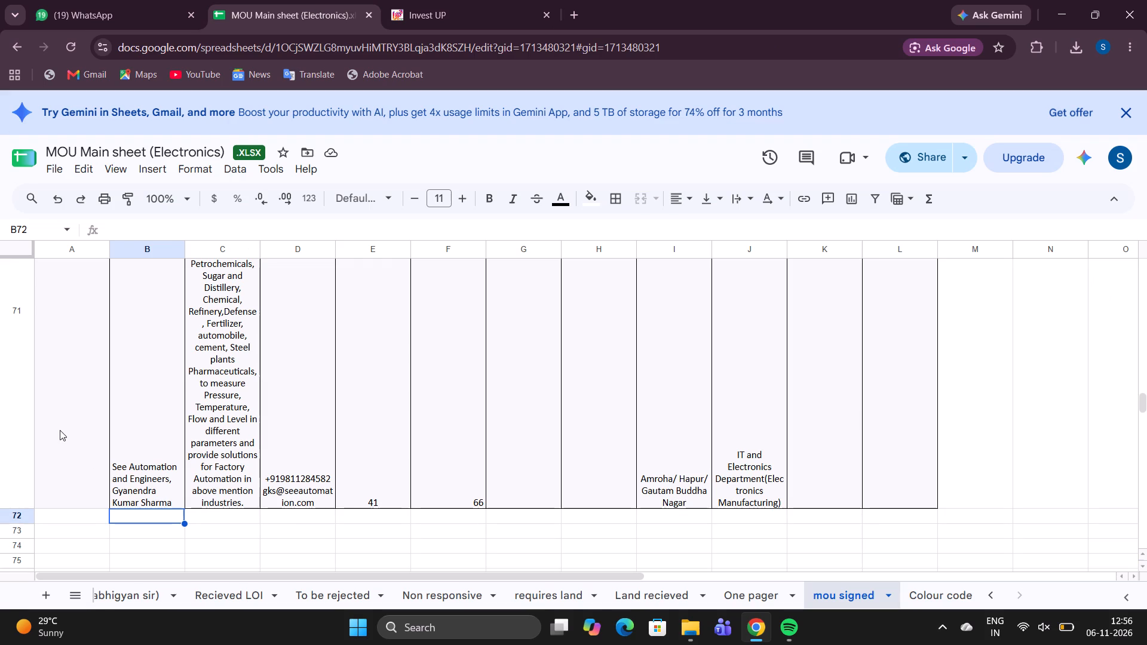
pyautogui.click(60, 430)
pyautogui.hotkey('ctrl', 'v')
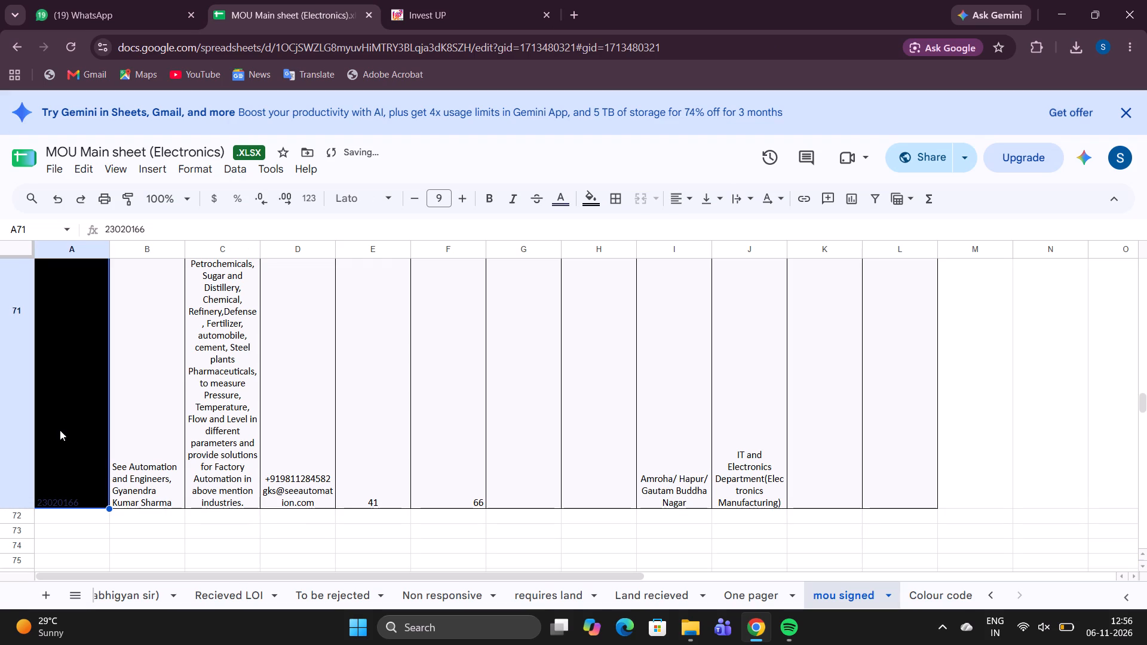
# Reset the black fill colour of the Intent ID cell A71 in the mou signed sheet.
pyautogui.click(59, 415)
pyautogui.click(161, 403)
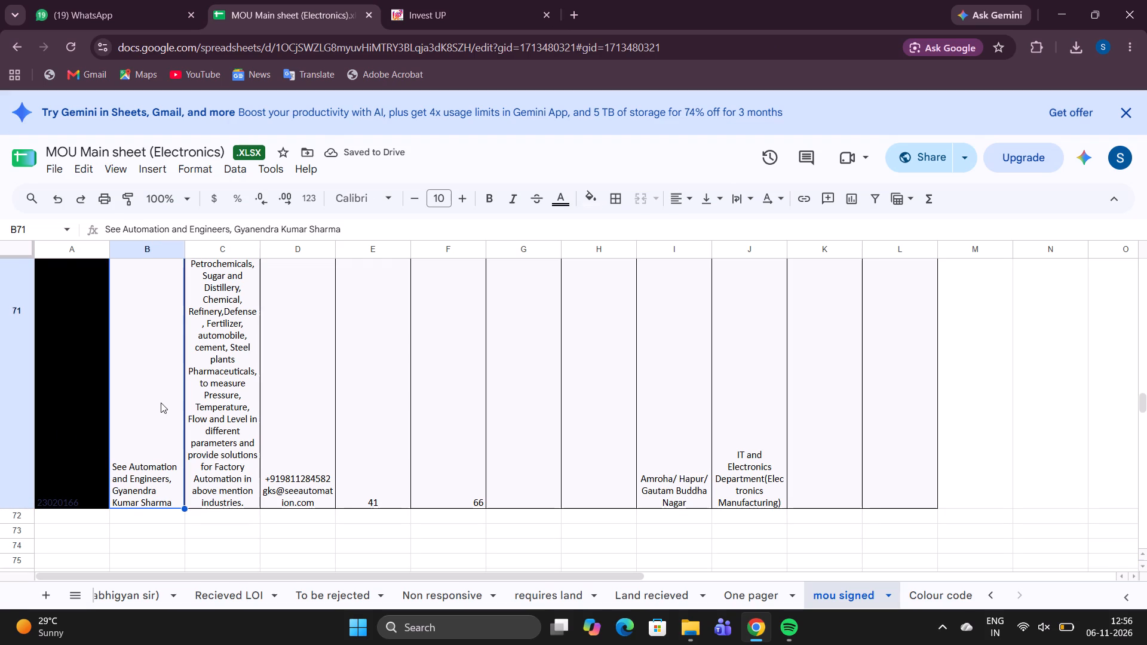
pyautogui.click(83, 397)
pyautogui.rightClick(83, 397)
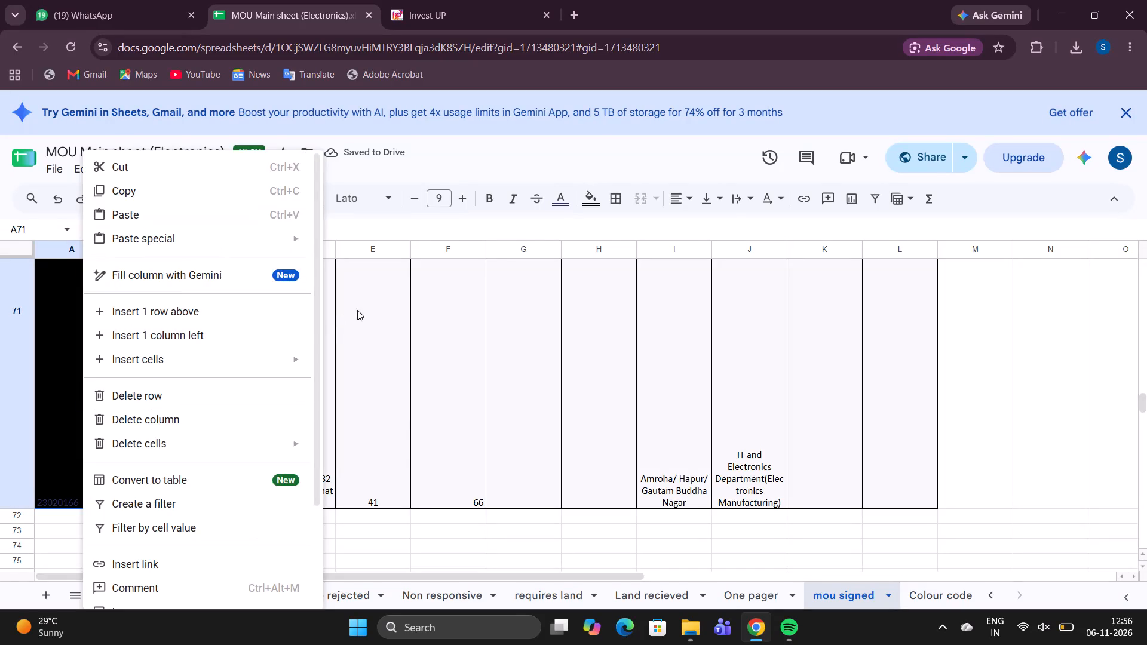
pyautogui.click(363, 309)
pyautogui.click(65, 337)
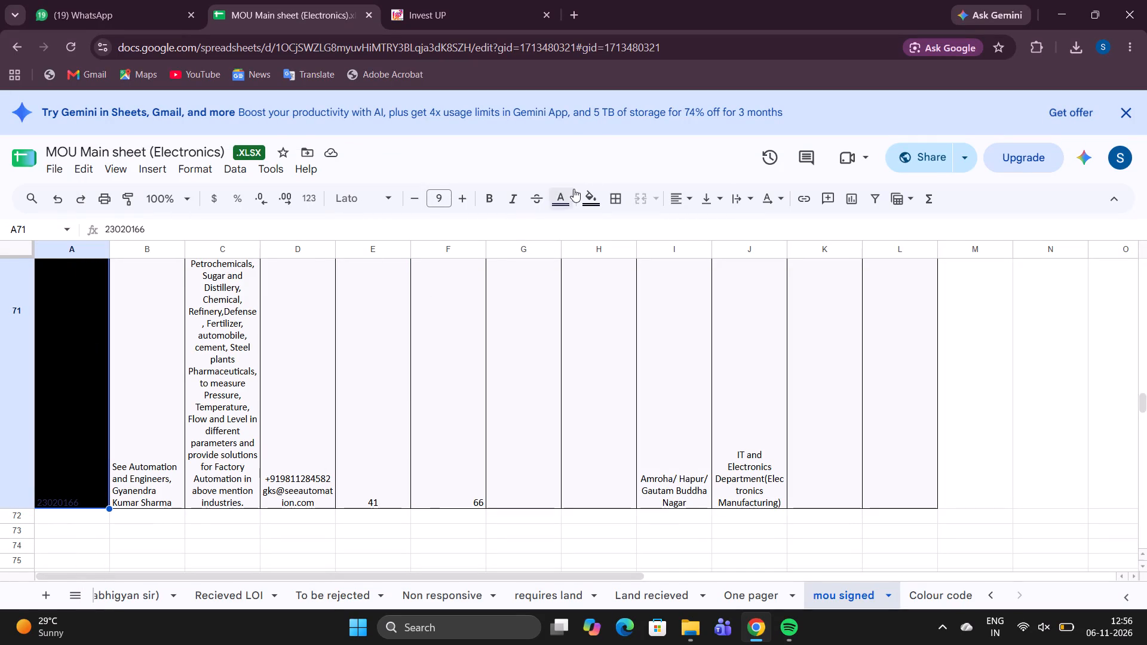
pyautogui.click(589, 196)
pyautogui.click(603, 225)
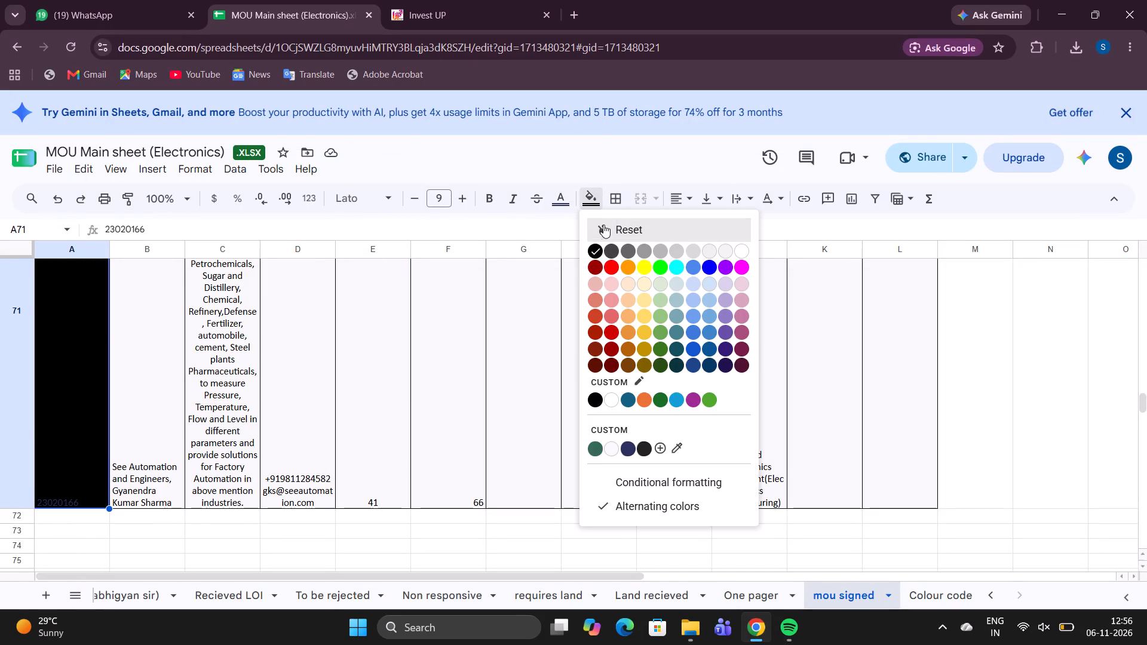
pyautogui.click(56, 518)
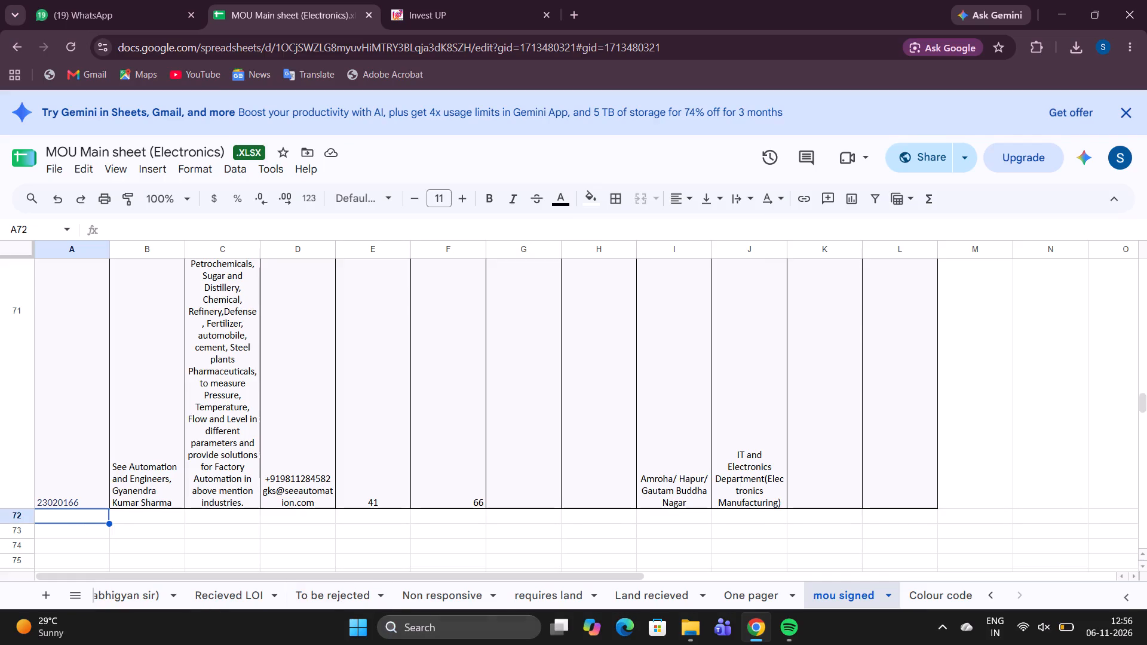
# Clear See Automation and Engineers' moved row, A8:K8, in the To be rejected sheet.
pyautogui.click(337, 595)
pyautogui.press('BackSpace')
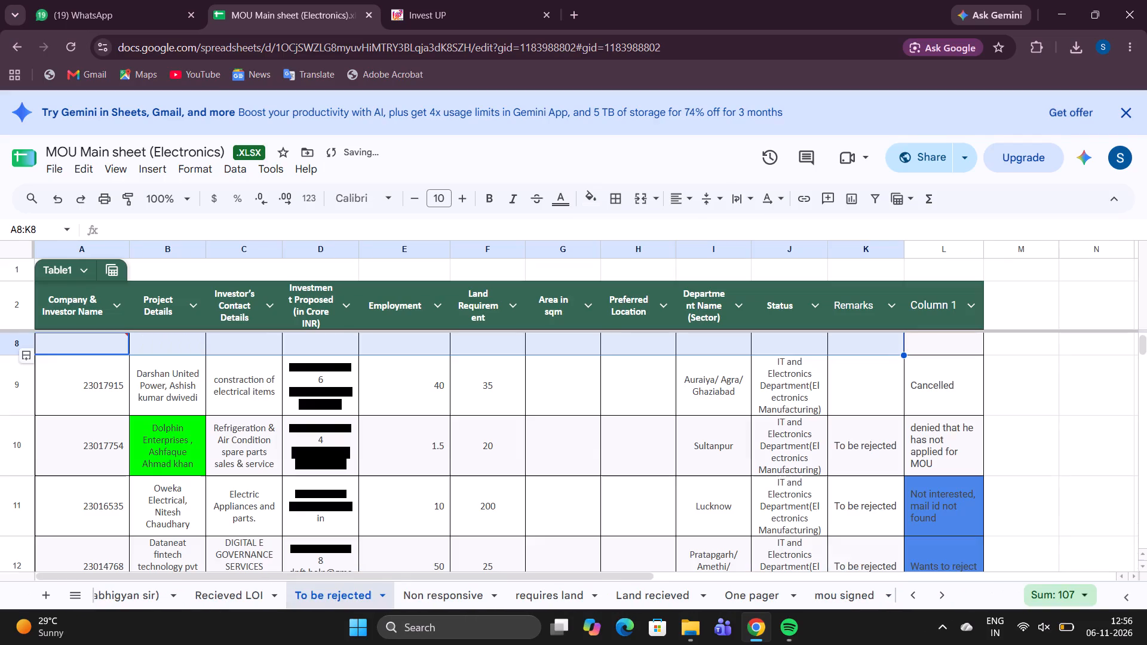
# Search Invest UP for Darshan United Power's Intent ID, 23017915, from the To be rejected sheet and check its current status.
pyautogui.doubleClick(97, 385)
pyautogui.doubleClick(173, 454)
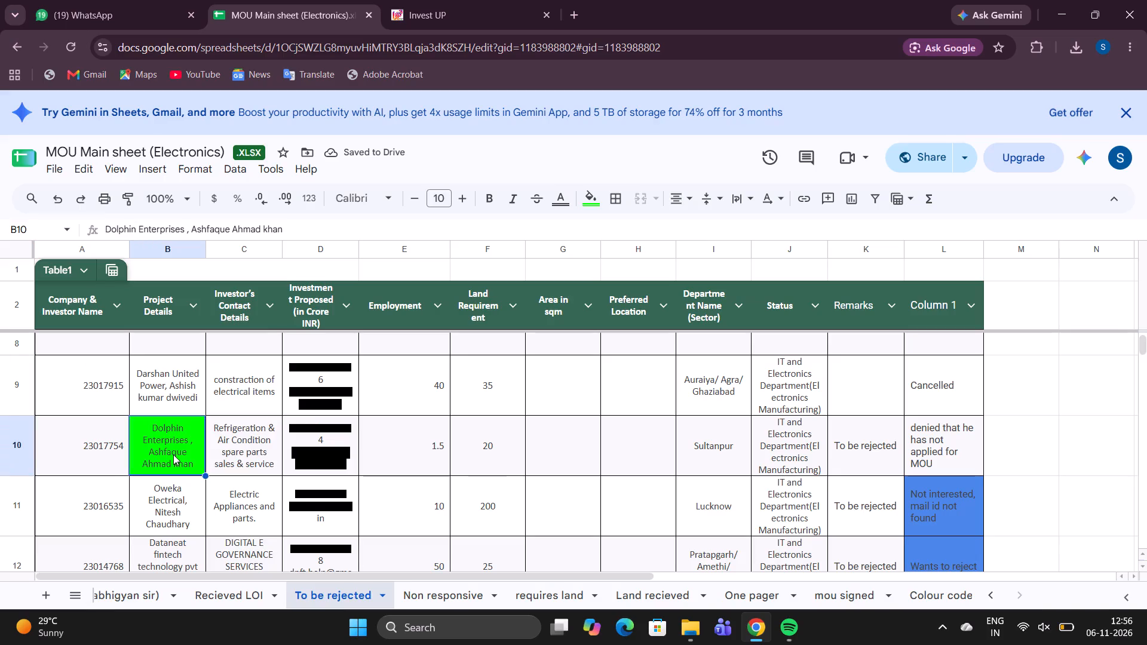
pyautogui.scroll(4, 173, 454)
pyautogui.click(170, 407)
pyautogui.scroll(2, 170, 407)
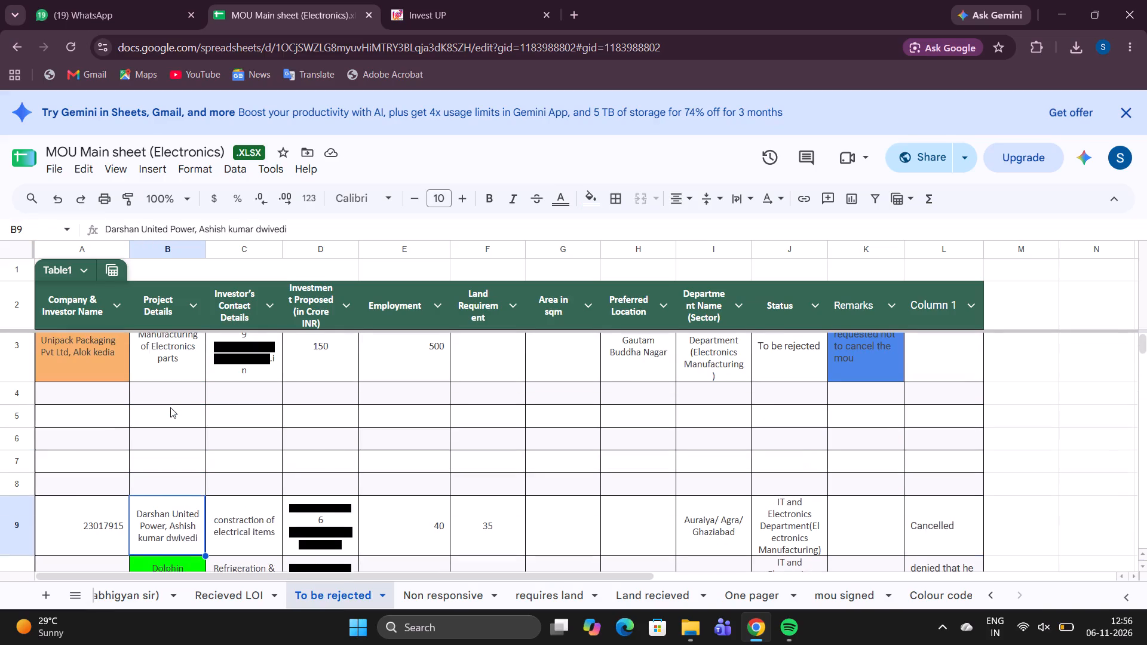
pyautogui.scroll(2, 170, 407)
pyautogui.scroll(-1, 170, 407)
pyautogui.doubleClick(91, 443)
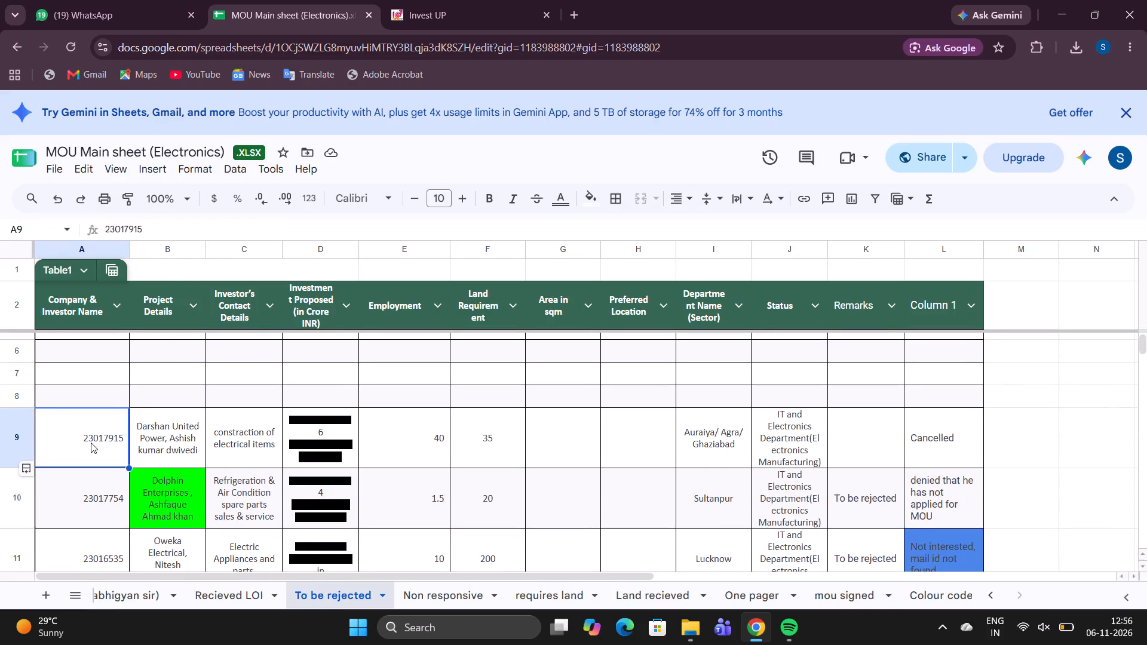
pyautogui.hotkey('ctrl', 'a')
pyautogui.hotkey('ctrl', 'c')
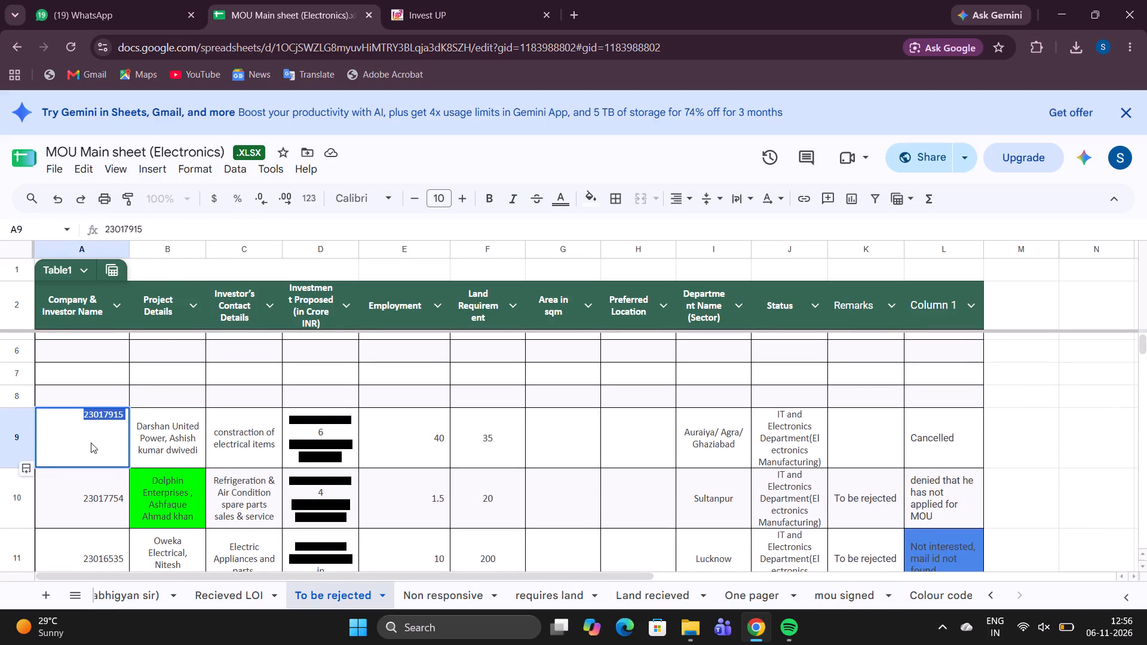
pyautogui.click(422, 1)
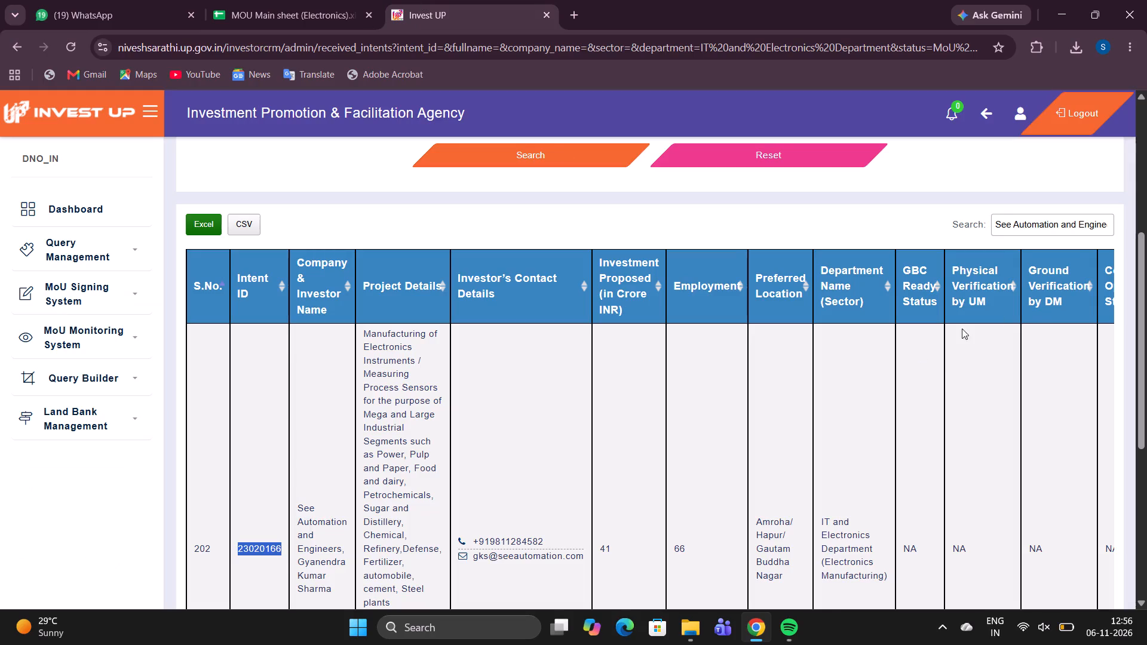
pyautogui.moveTo(996, 223); pyautogui.dragTo(1146, 196)
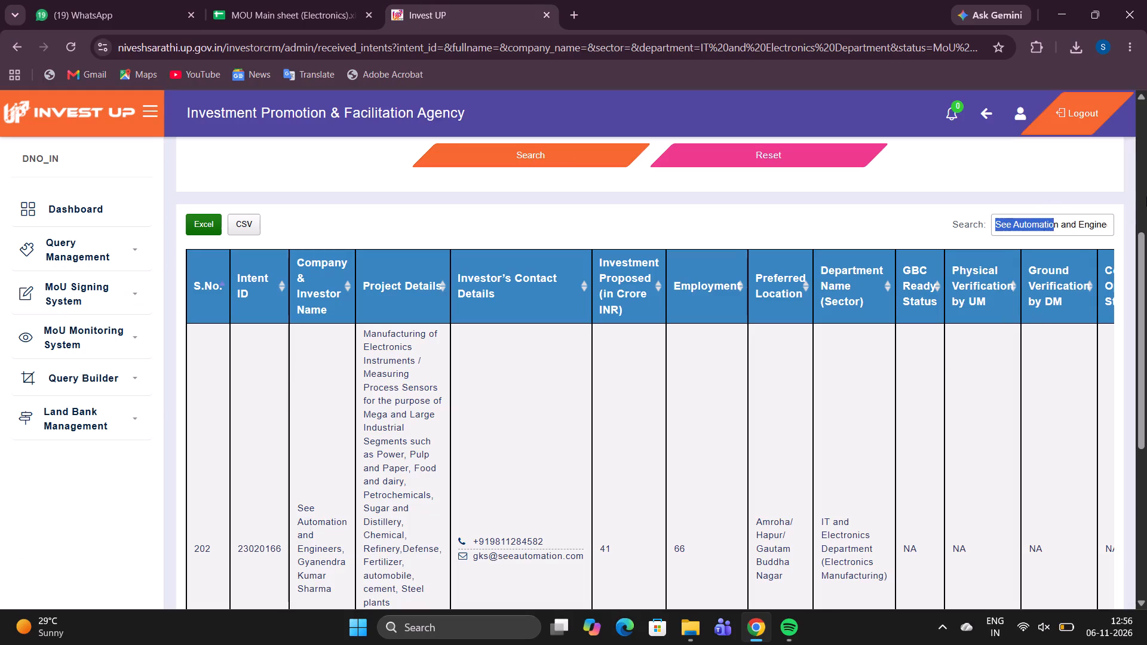
pyautogui.moveTo(1146, 196); pyautogui.dragTo(1146, 199)
pyautogui.press('BackSpace')
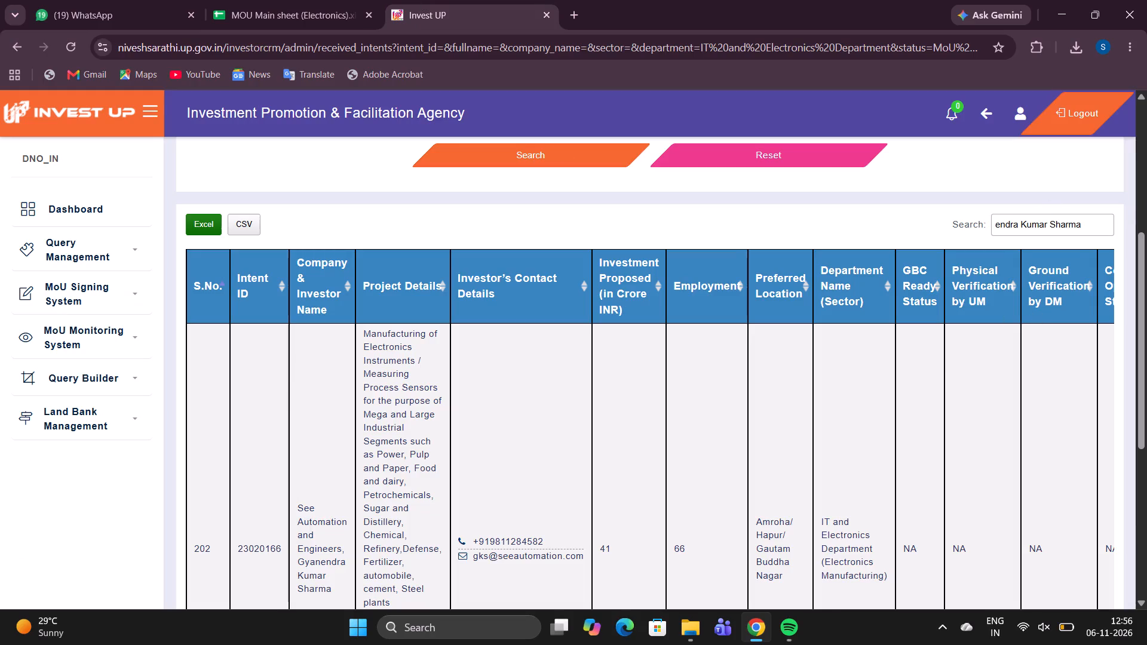
pyautogui.moveTo(1096, 221); pyautogui.dragTo(899, 214)
pyautogui.press('BackSpace')
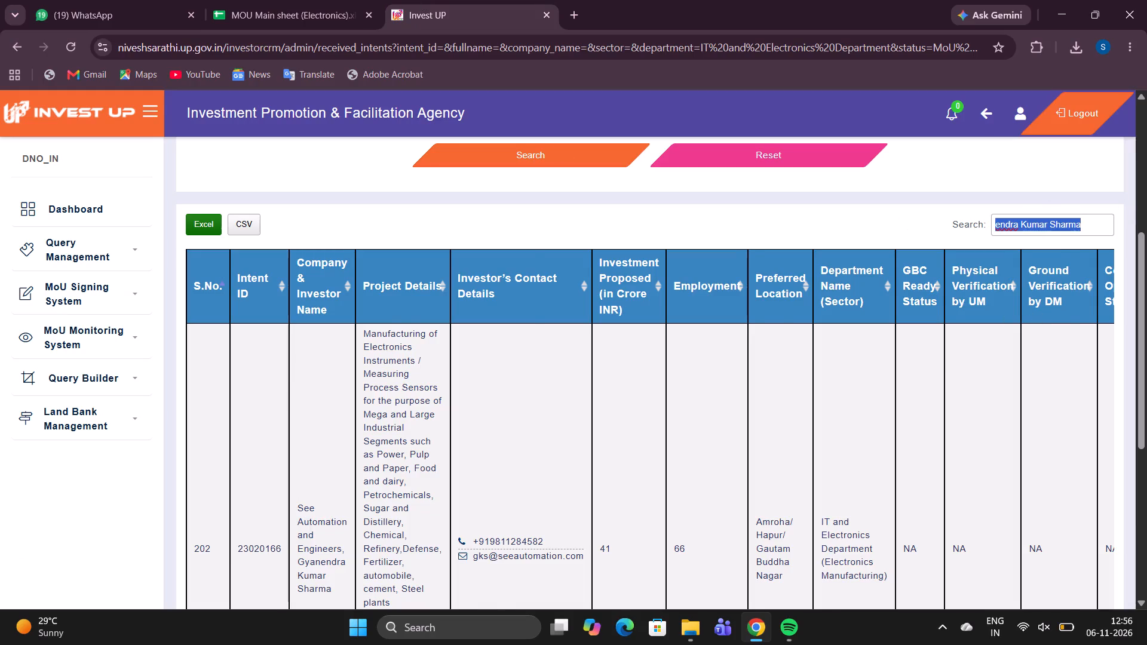
pyautogui.hotkey('ctrl', 'v')
pyautogui.hscroll(-3, 519, 365)
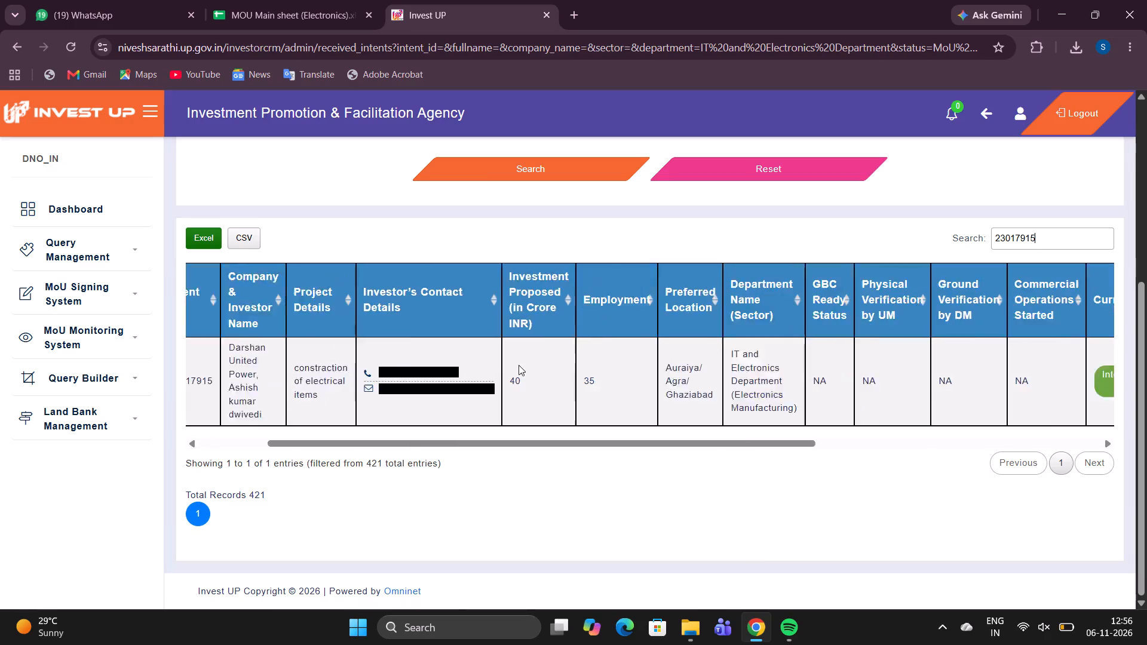
pyautogui.hscroll(-5, 519, 365)
pyautogui.hscroll(9, 431, 396)
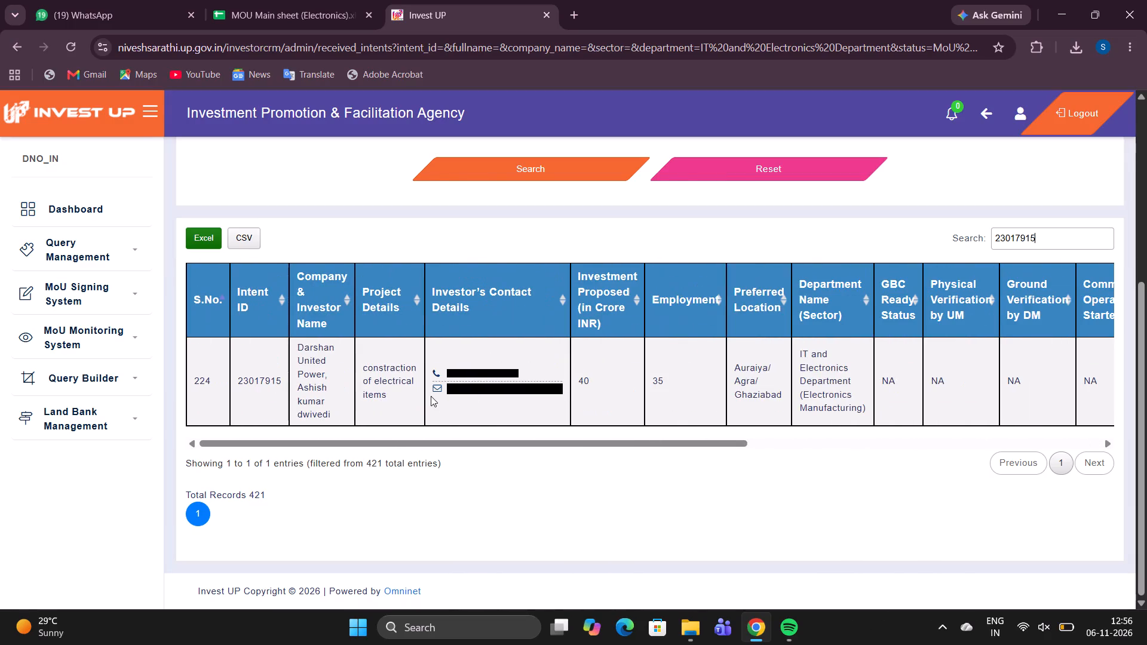
# Copy Darshan United Power's row, A9:L9, from the To be rejected sheet into row 72 of the mou signed sheet.
pyautogui.click(327, 5)
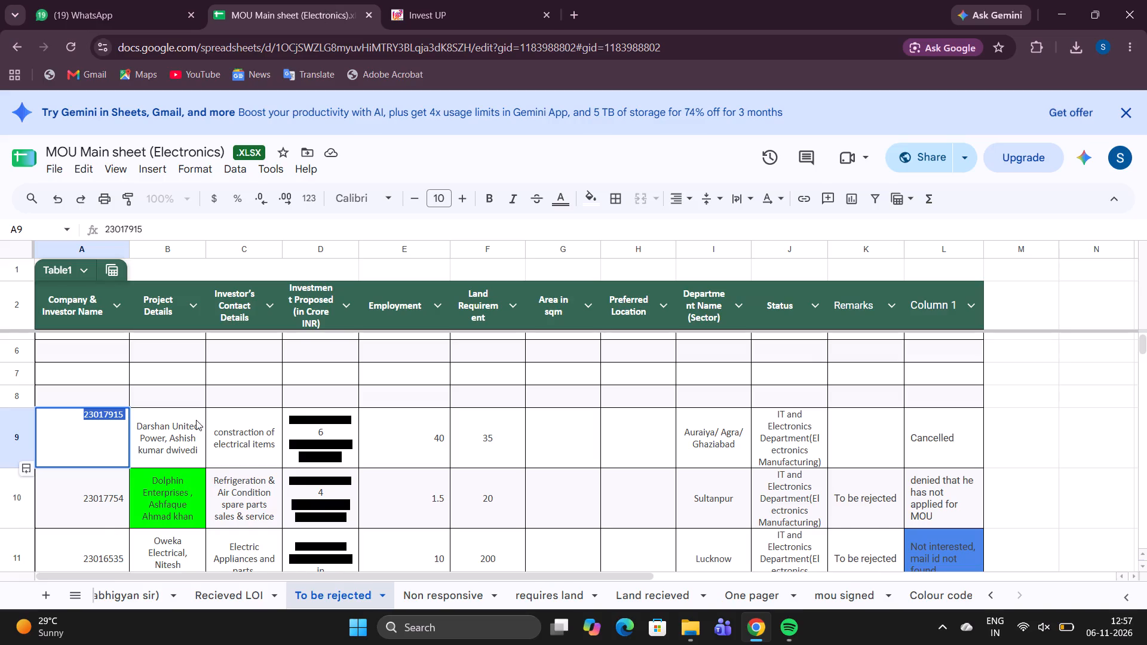
pyautogui.click(177, 451)
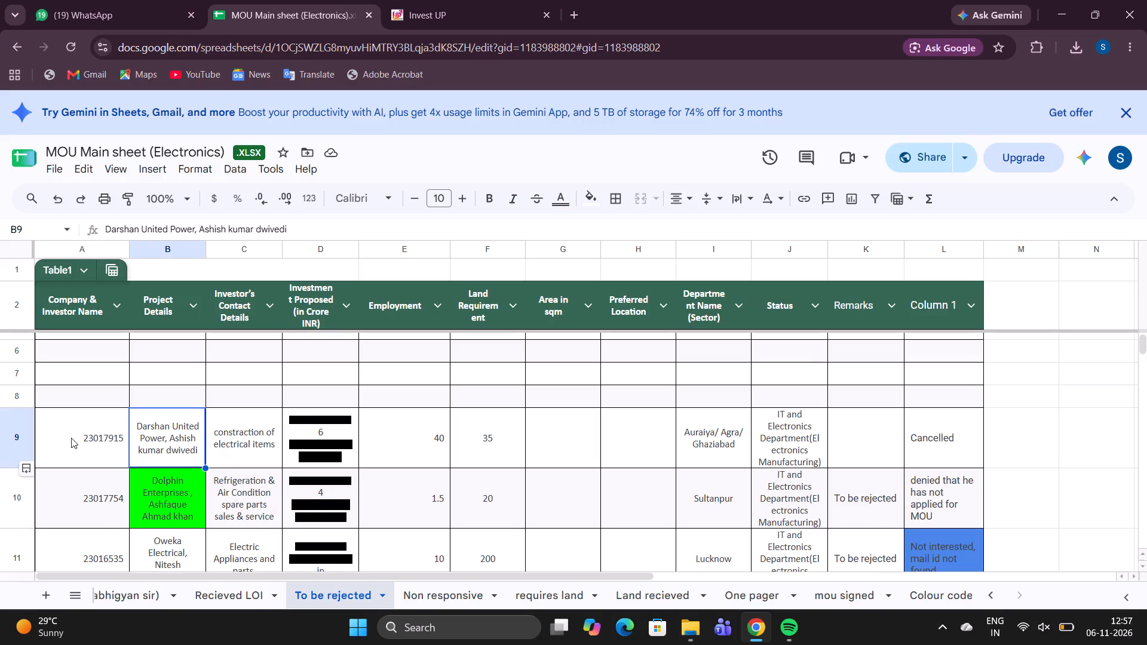
pyautogui.moveTo(71, 438); pyautogui.dragTo(955, 465)
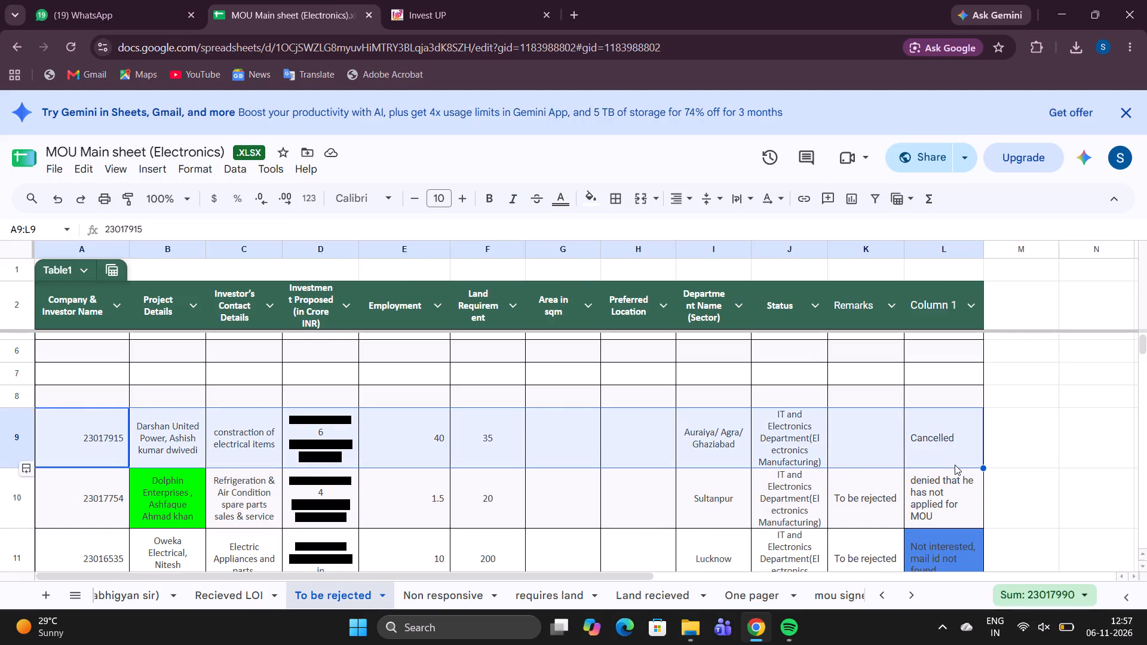
pyautogui.hotkey('ctrl', 'c')
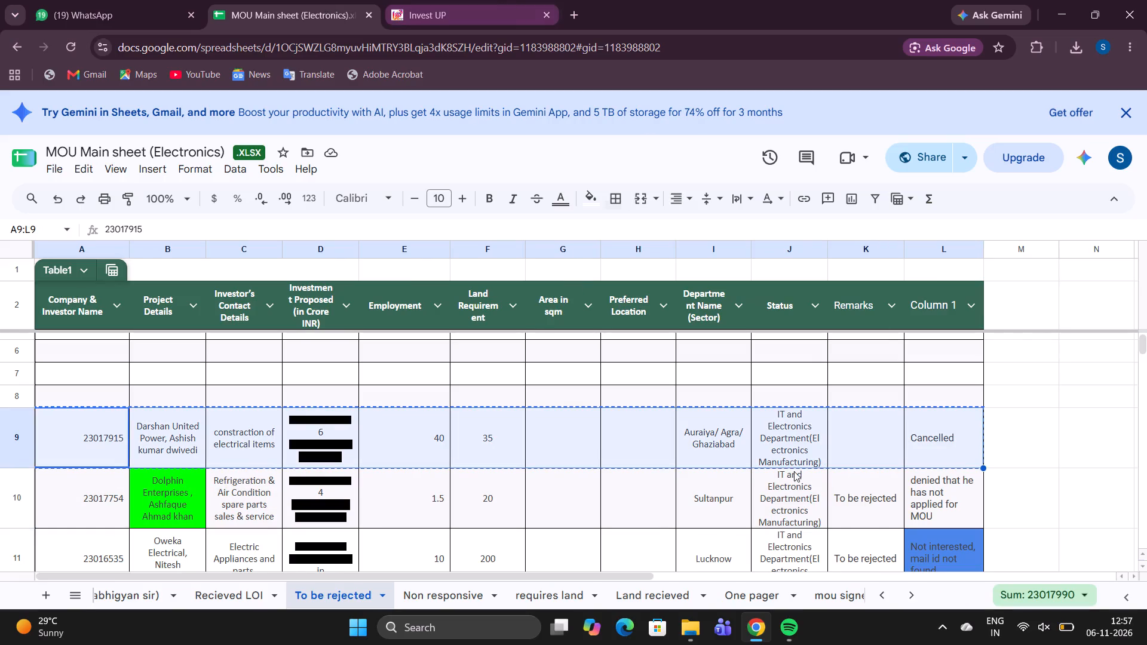
pyautogui.click(838, 591)
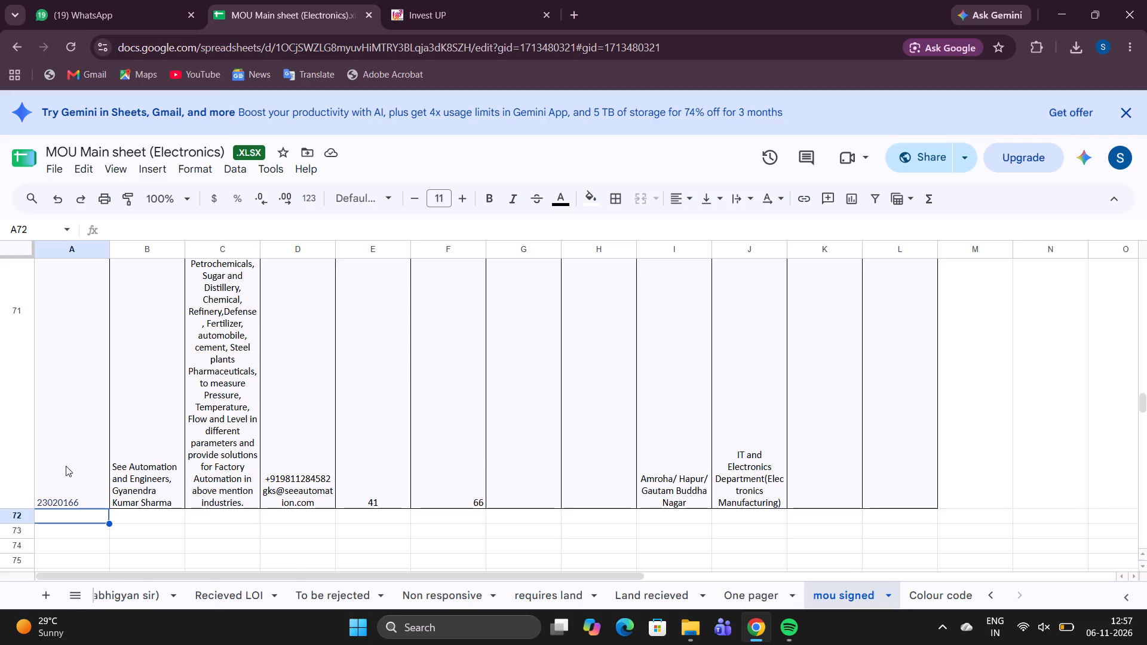
pyautogui.hotkey('ctrl', 'v')
pyautogui.scroll(-2, 66, 466)
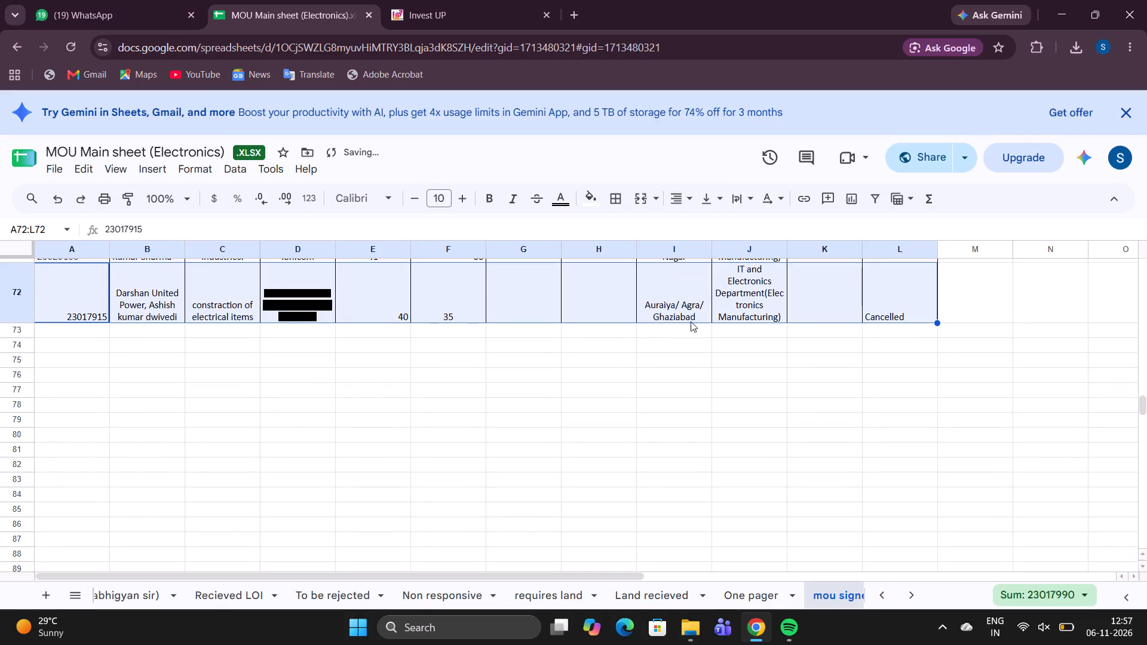
# Clear the Cancelled remark from L72 in Darshan United Power's row of the mou signed sheet.
pyautogui.click(892, 302)
pyautogui.press('BackSpace')
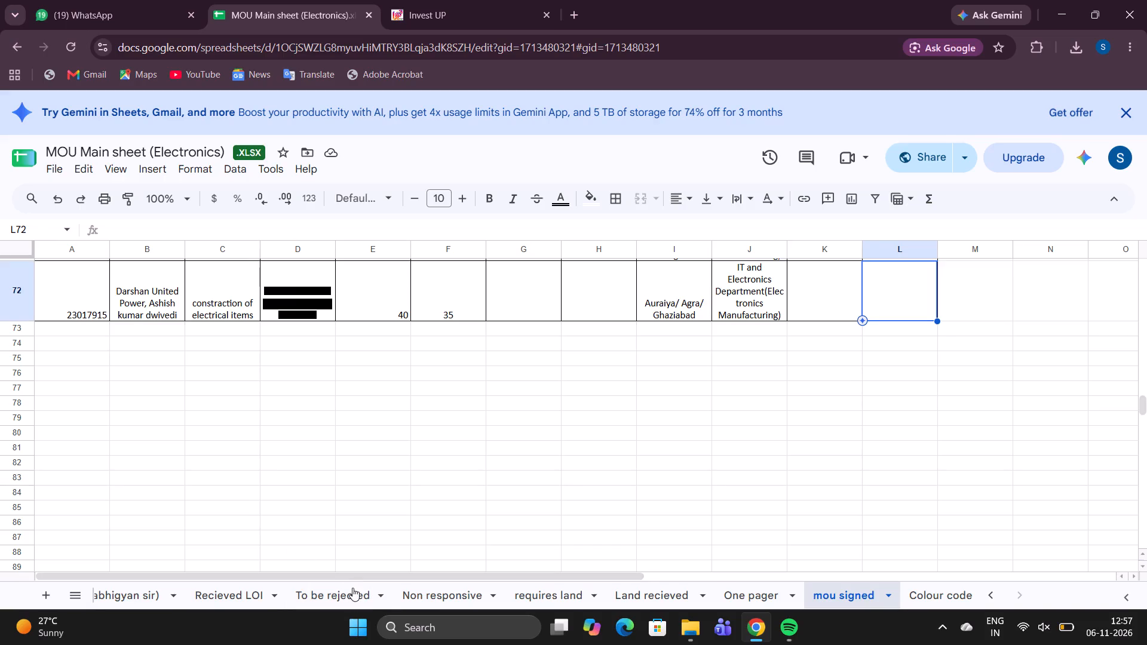
# Clear Darshan United Power's moved row, A9:L9, in the To be rejected sheet.
pyautogui.click(351, 589)
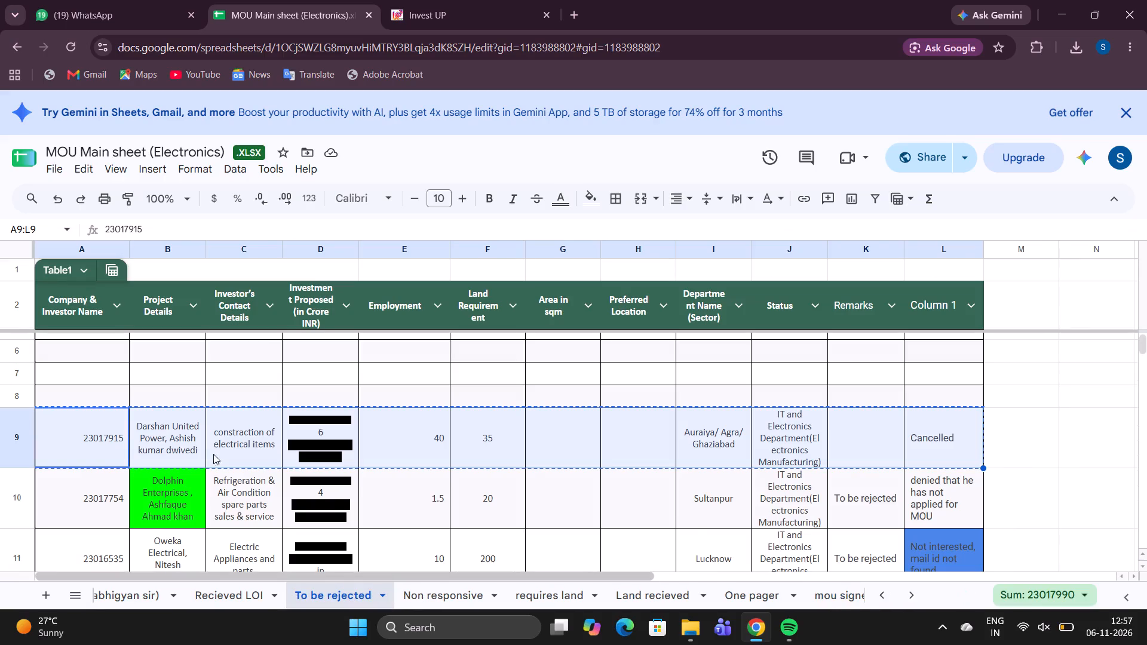
pyautogui.press('BackSpace')
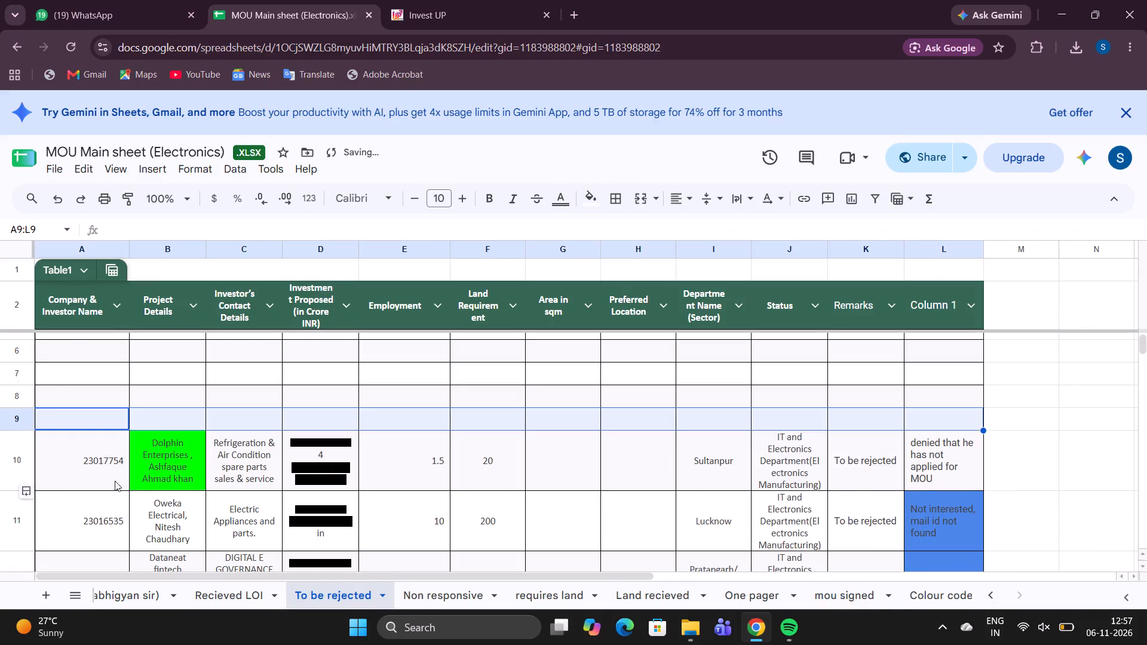
# Search Invest UP for Dolphin Enterprises' Intent ID, 23017754, from the To be rejected sheet and check its current status.
pyautogui.doubleClick(114, 478)
pyautogui.hotkey('ctrl', 'a')
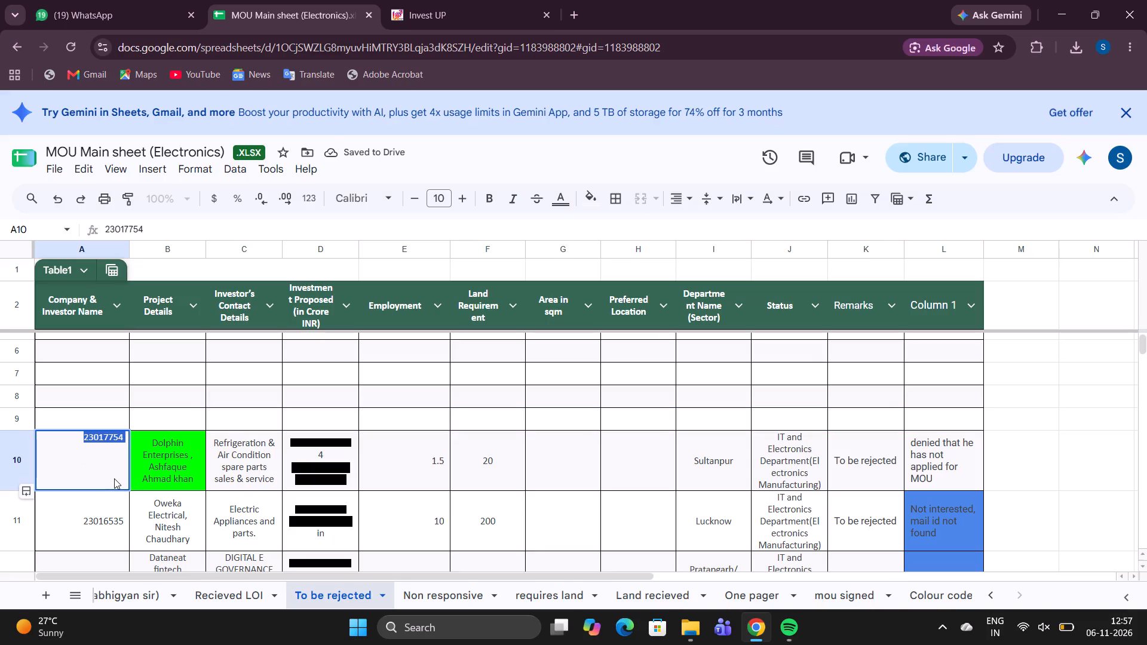
pyautogui.hotkey('ctrl', 'c')
pyautogui.click(467, 15)
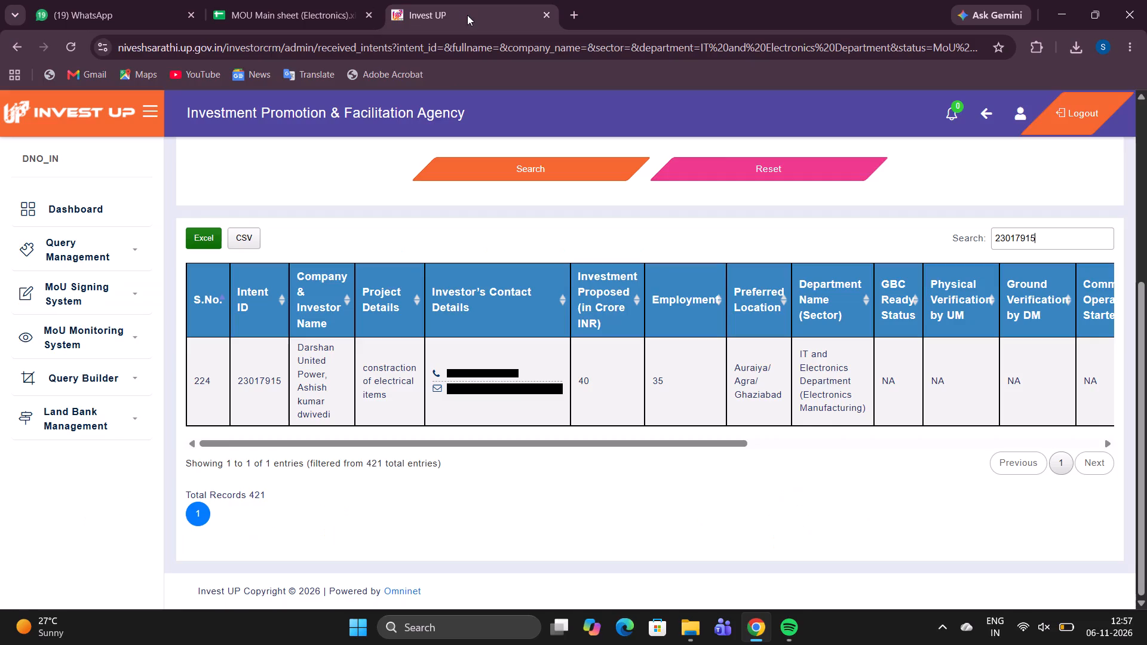
pyautogui.moveTo(1055, 236); pyautogui.dragTo(909, 231)
pyautogui.moveTo(909, 231); pyautogui.dragTo(906, 230)
pyautogui.press('BackSpace')
pyautogui.hotkey('ctrl', 'v')
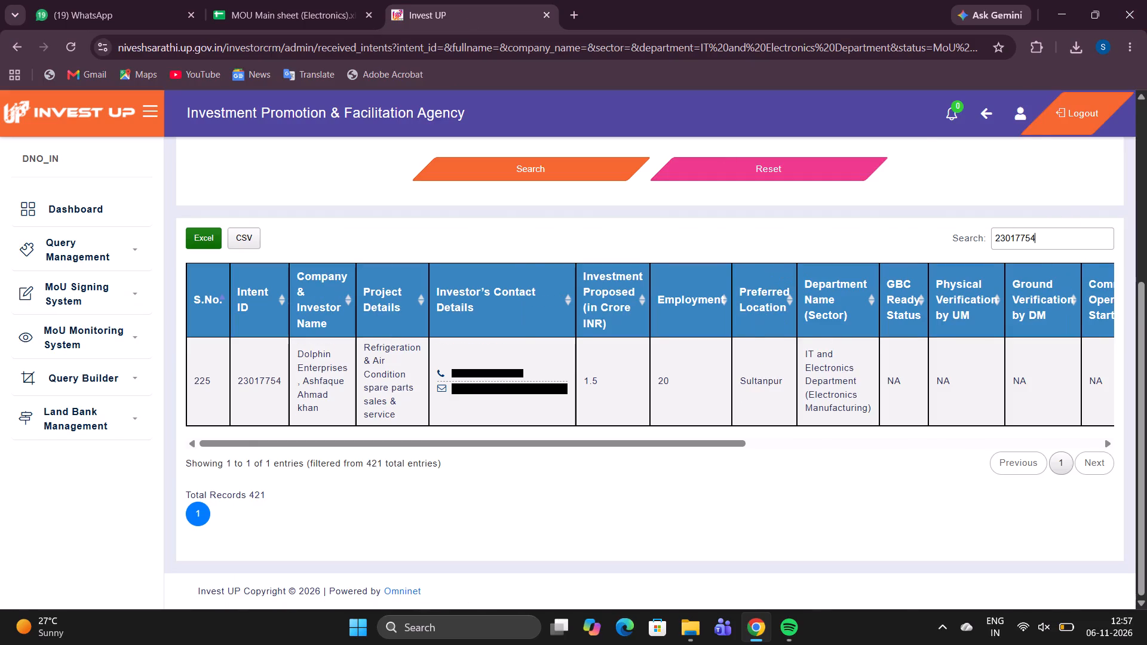
pyautogui.hscroll(-3, 483, 394)
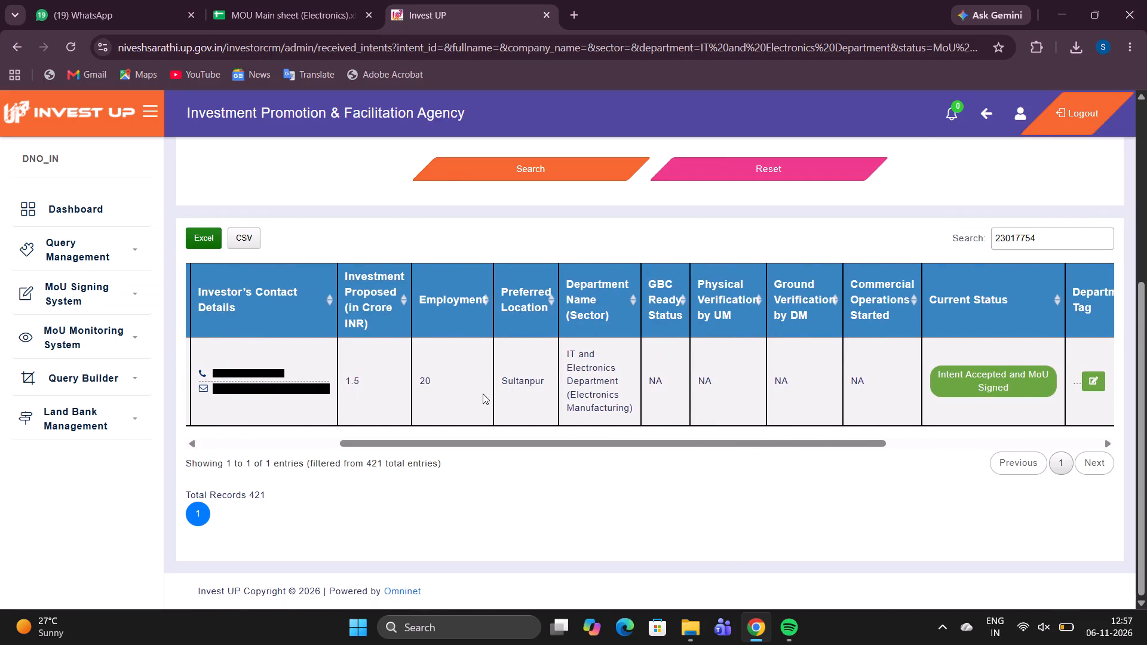
# Copy Dolphin Enterprises' row, A10:L10, from the To be rejected sheet into row 73 of the mou signed sheet.
pyautogui.click(292, 8)
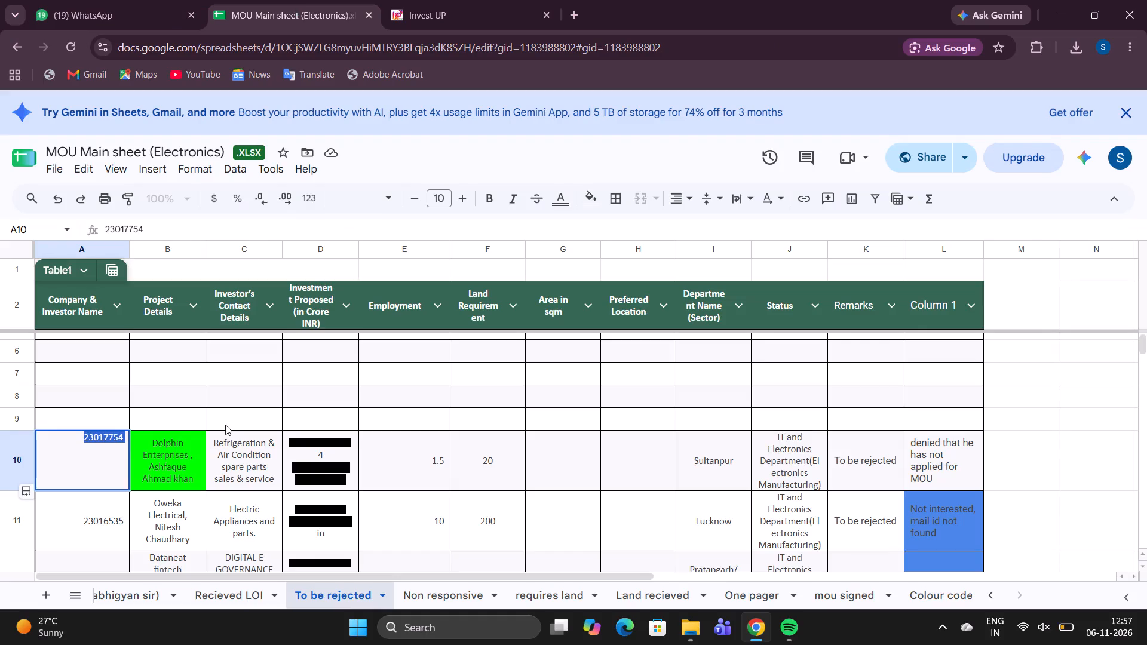
pyautogui.click(238, 460)
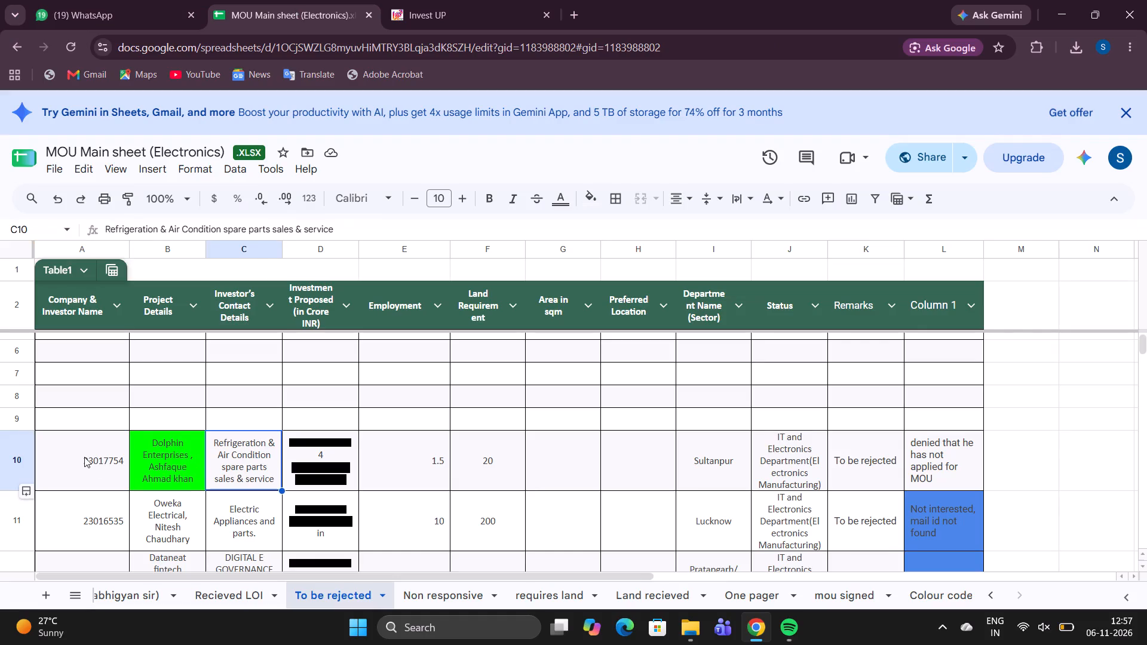
pyautogui.moveTo(84, 457); pyautogui.dragTo(930, 453)
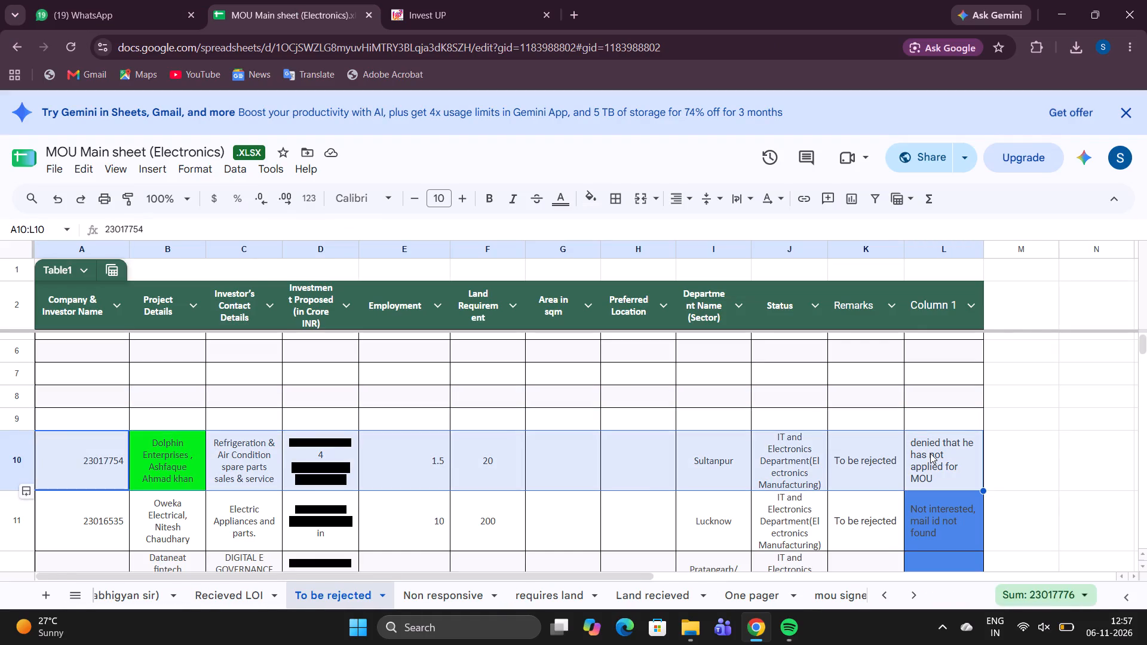
pyautogui.hotkey('ctrl', 'c')
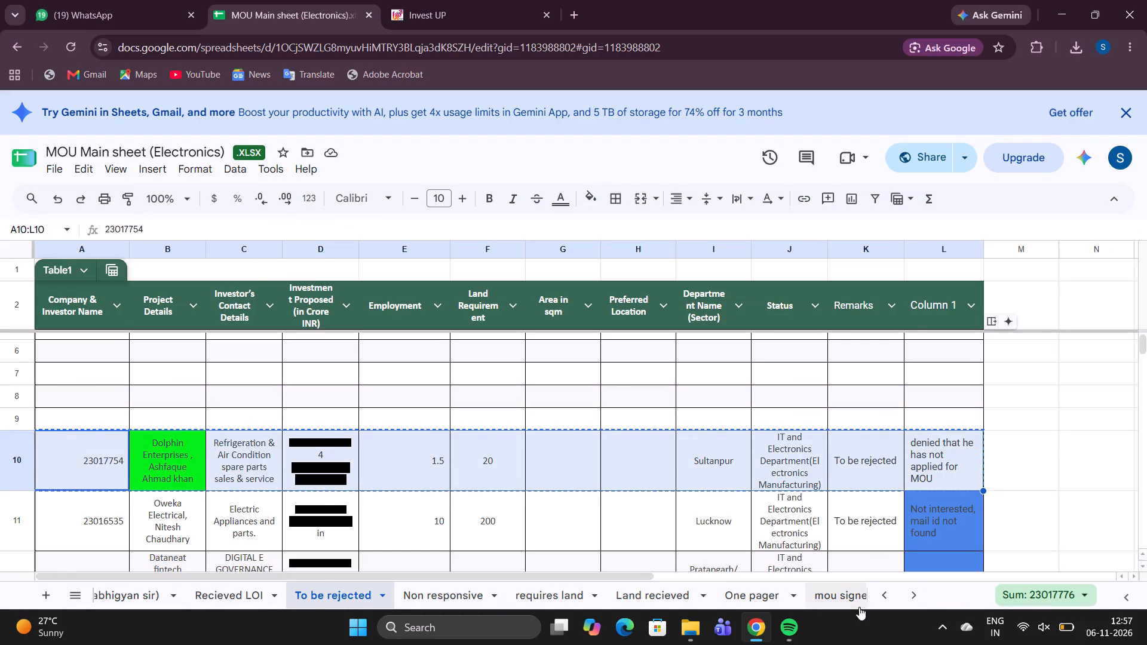
pyautogui.click(841, 597)
pyautogui.click(82, 326)
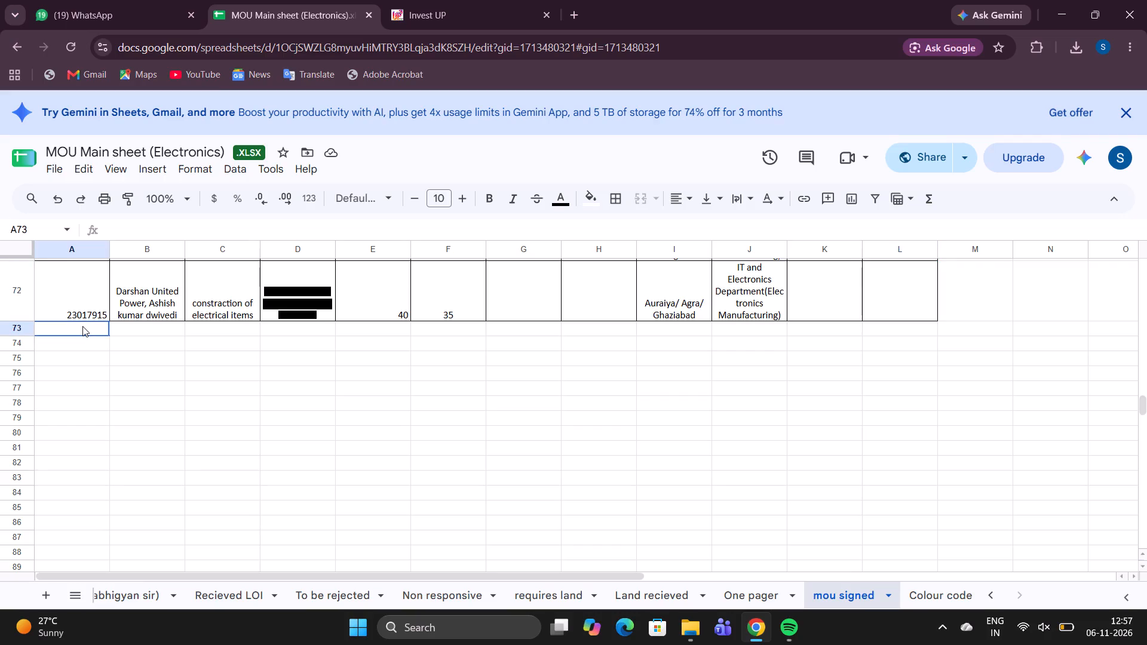
pyautogui.hotkey('ctrl', 'v')
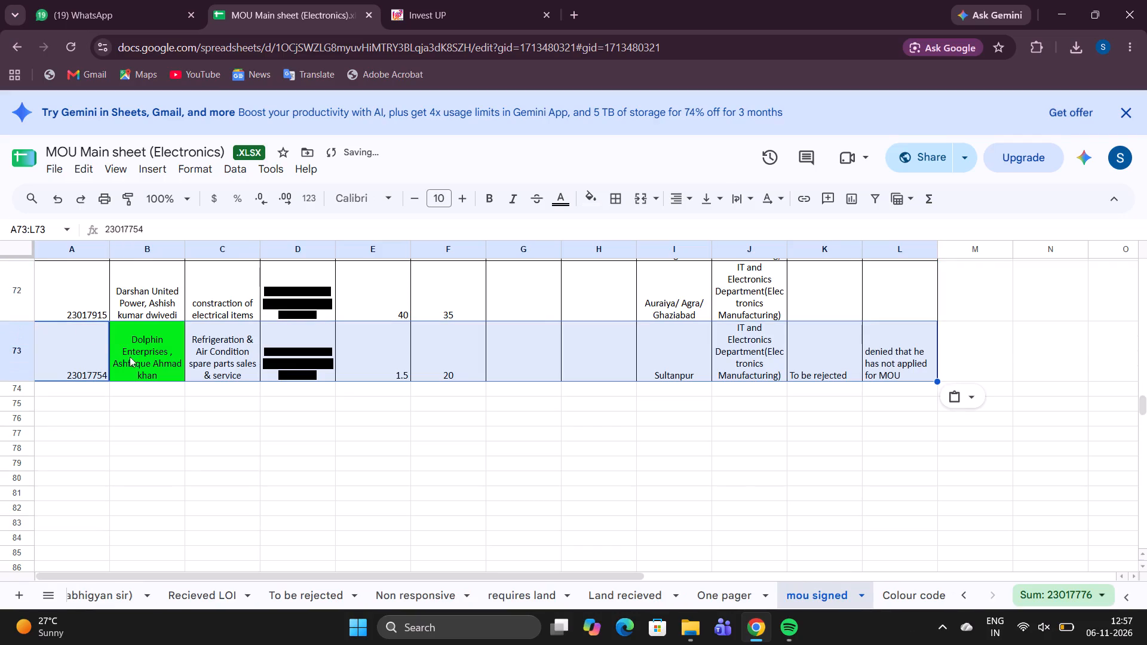
# Reset the green fill colour of Dolphin Enterprises' name cell B73 in the mou signed sheet.
pyautogui.click(141, 356)
pyautogui.rightClick(141, 356)
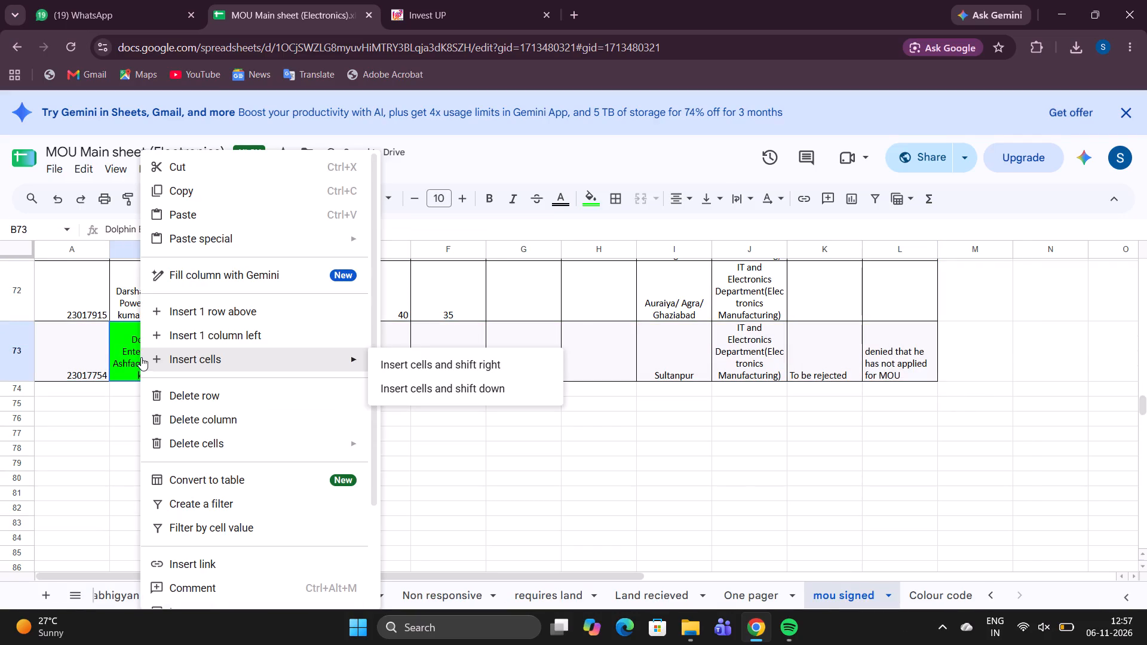
pyautogui.click(137, 355)
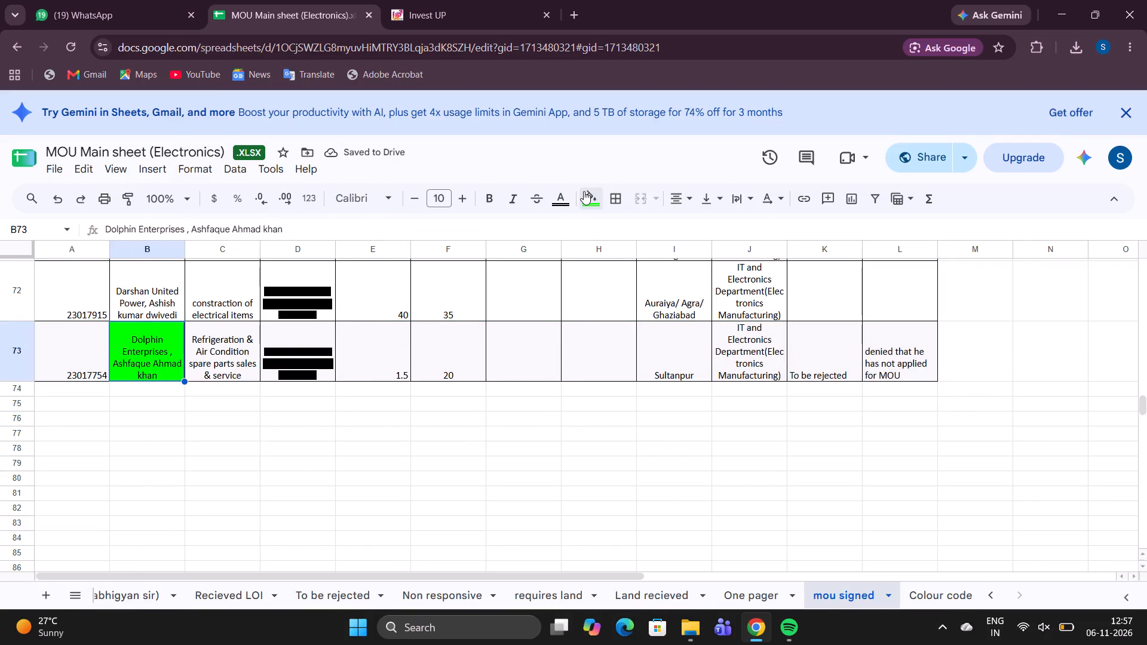
pyautogui.click(584, 191)
pyautogui.click(604, 226)
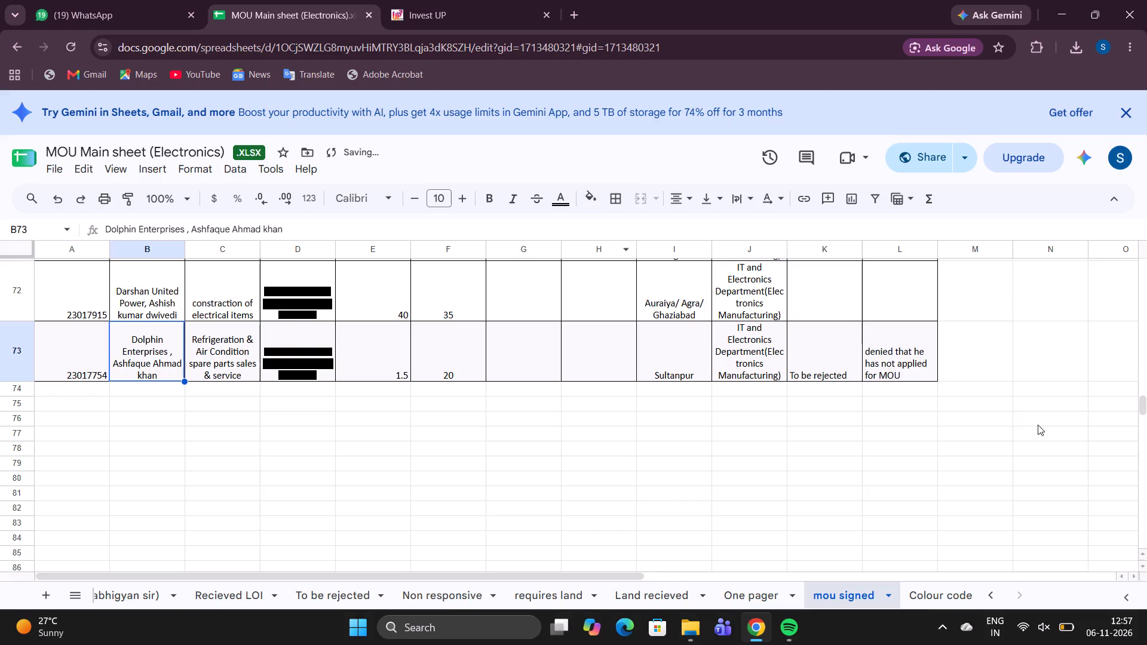
# Clear the remark about not having applied for MOU from L73 in Dolphin Enterprises' row of the mou signed sheet.
pyautogui.click(924, 371)
pyautogui.press('BackSpace')
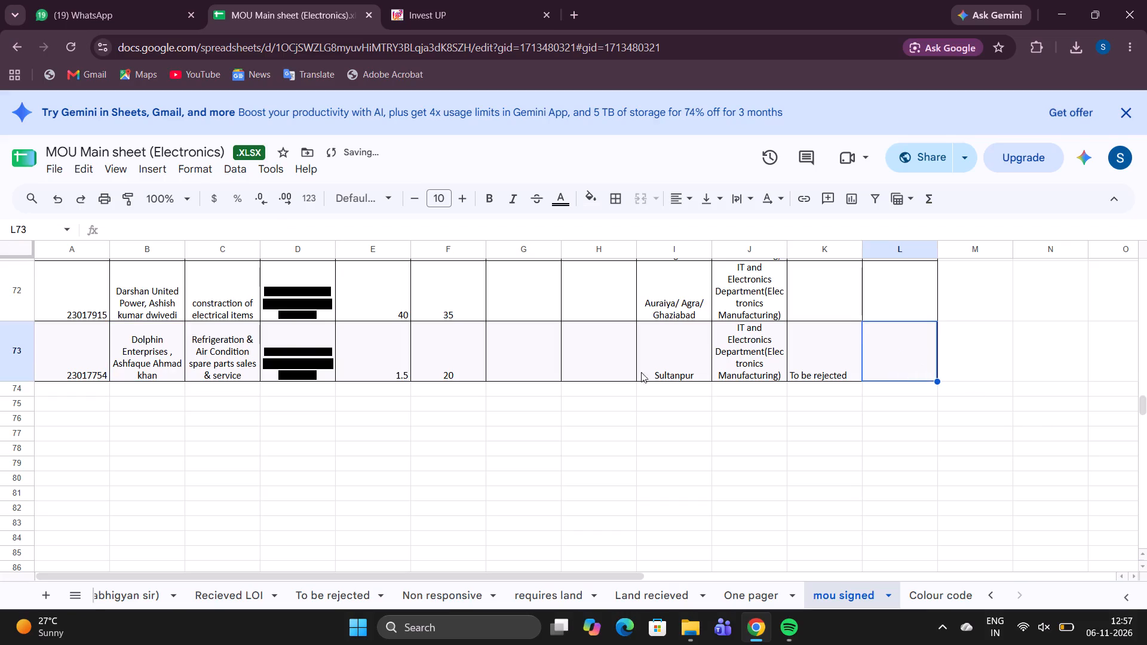
pyautogui.click(57, 391)
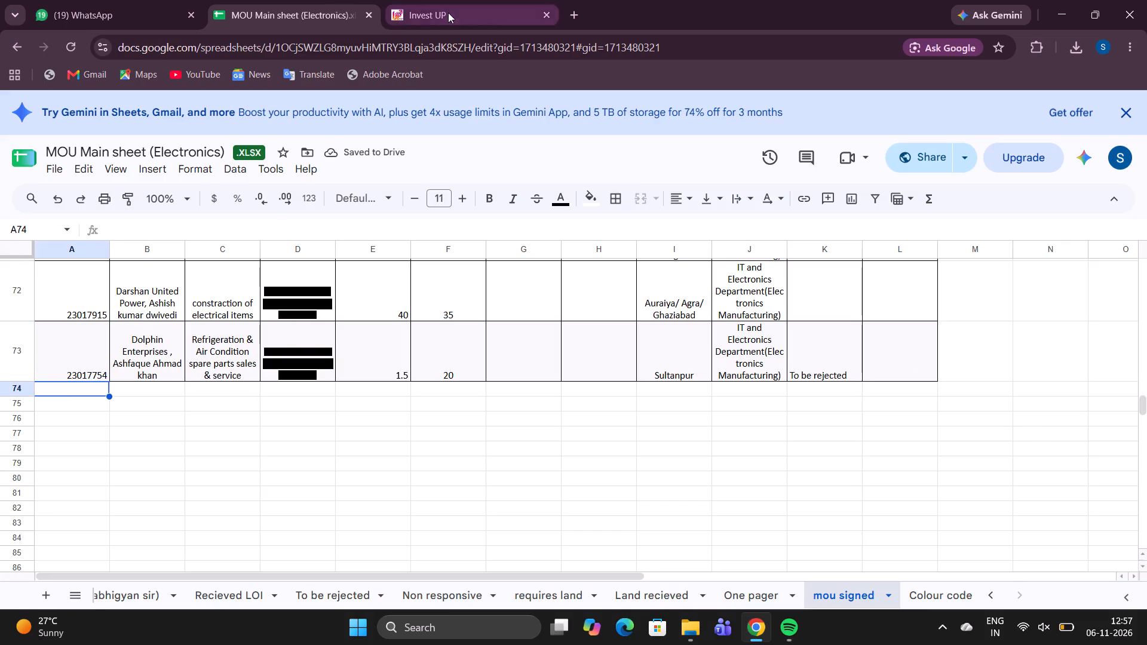
# Clear Dolphin Enterprises' row contents, A10:L10, from the To be rejected sheet.
pyautogui.click(320, 598)
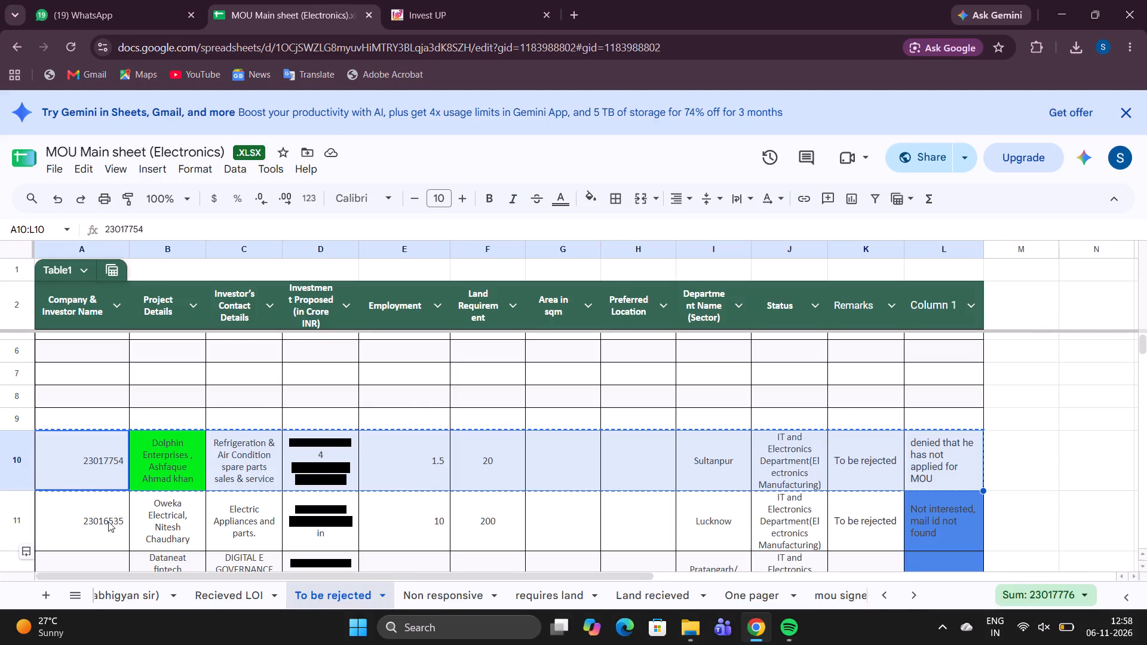
pyautogui.press('BackSpace')
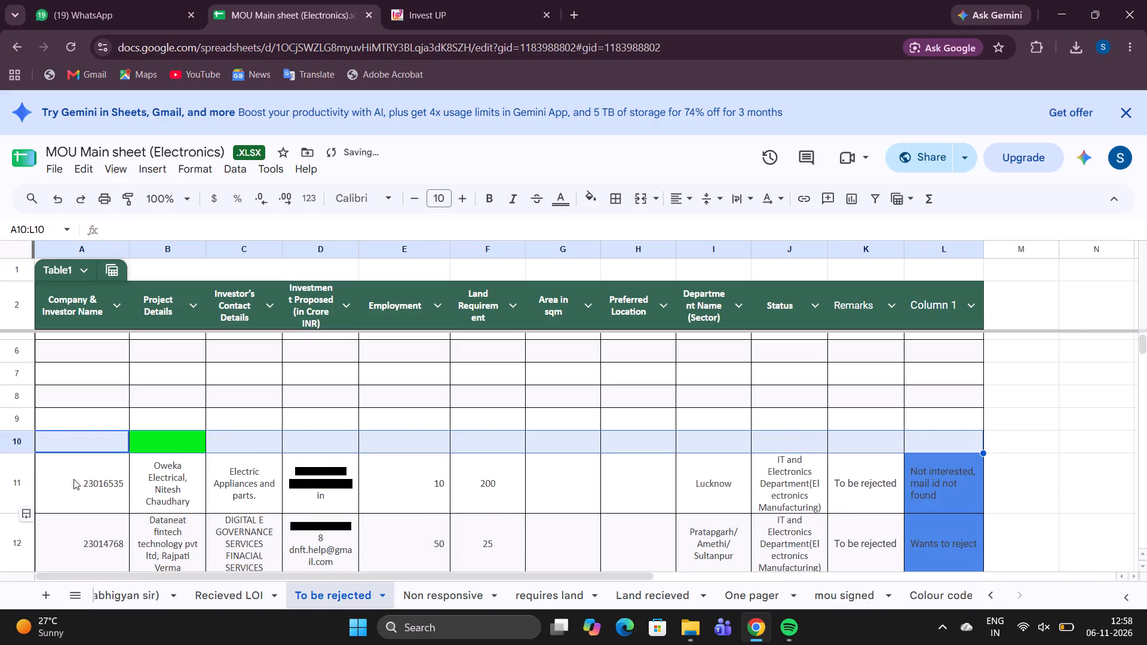
# Search Invest UP for Oweka Electrical's Intent ID, 23016535, from the To be rejected sheet and check its current status.
pyautogui.moveTo(73, 479); pyautogui.dragTo(949, 482)
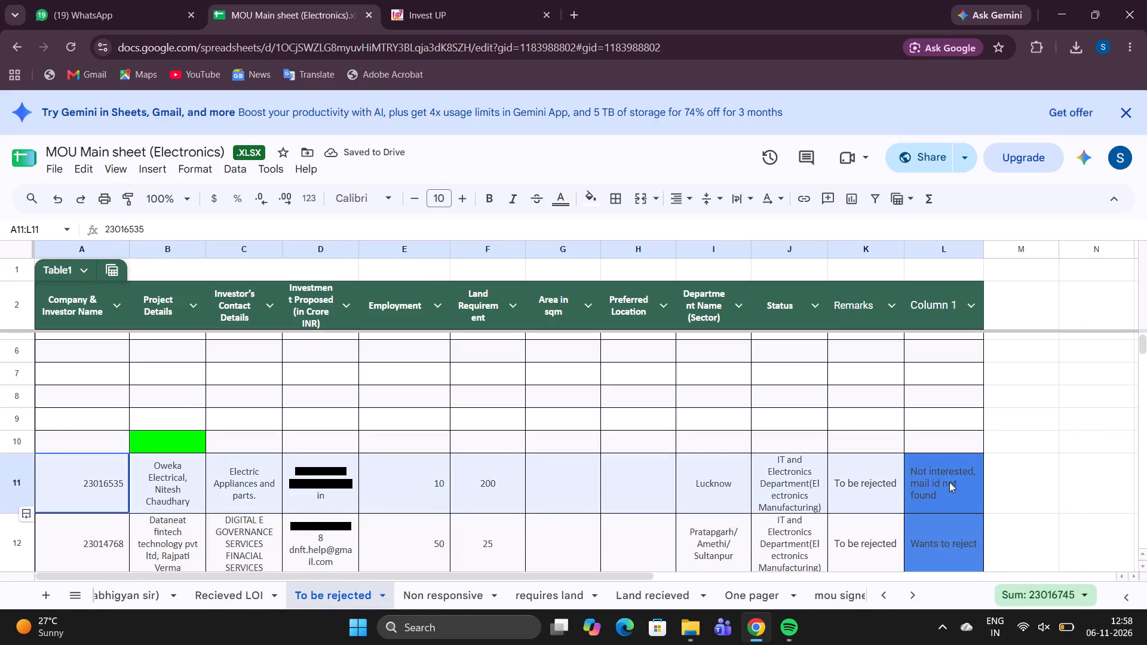
pyautogui.moveTo(949, 482); pyautogui.dragTo(927, 484)
pyautogui.click(77, 475)
pyautogui.tripleClick(77, 475)
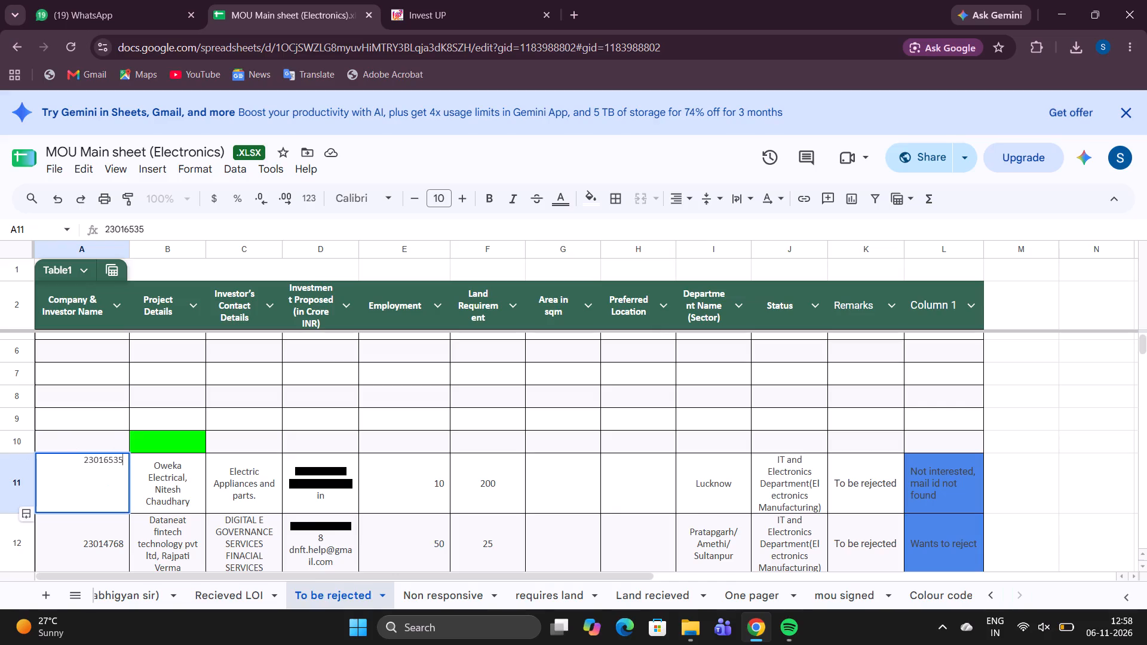
pyautogui.moveTo(84, 462); pyautogui.dragTo(137, 459)
pyautogui.hotkey('ctrl', 'c')
pyautogui.click(443, 2)
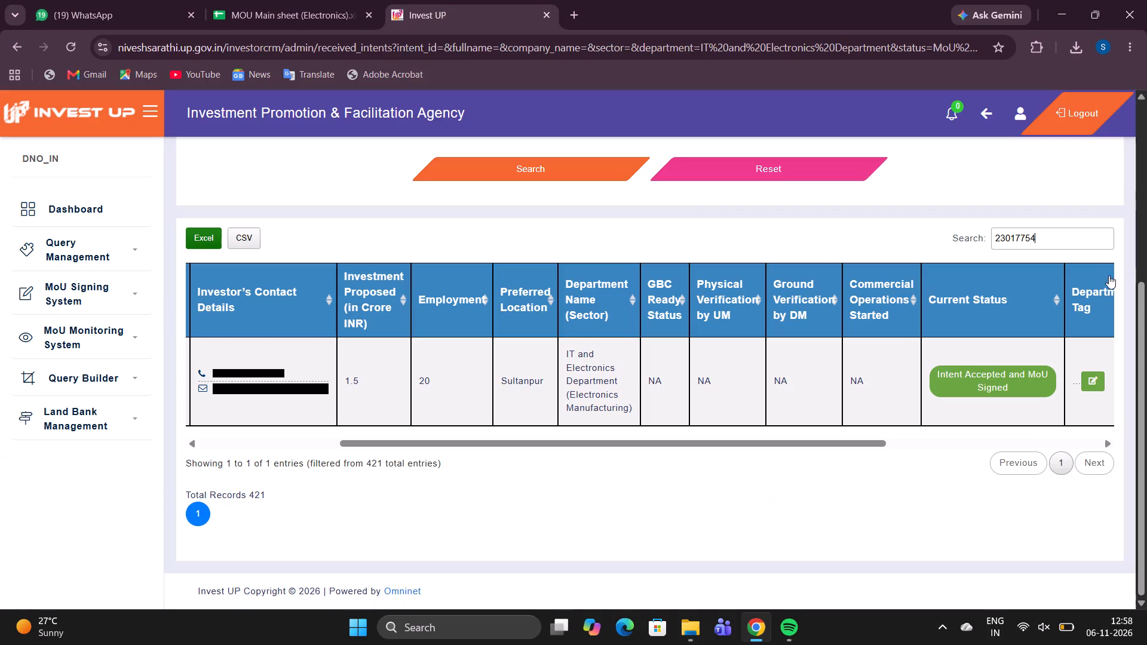
pyautogui.moveTo(1052, 239); pyautogui.dragTo(928, 230)
pyautogui.press('BackSpace')
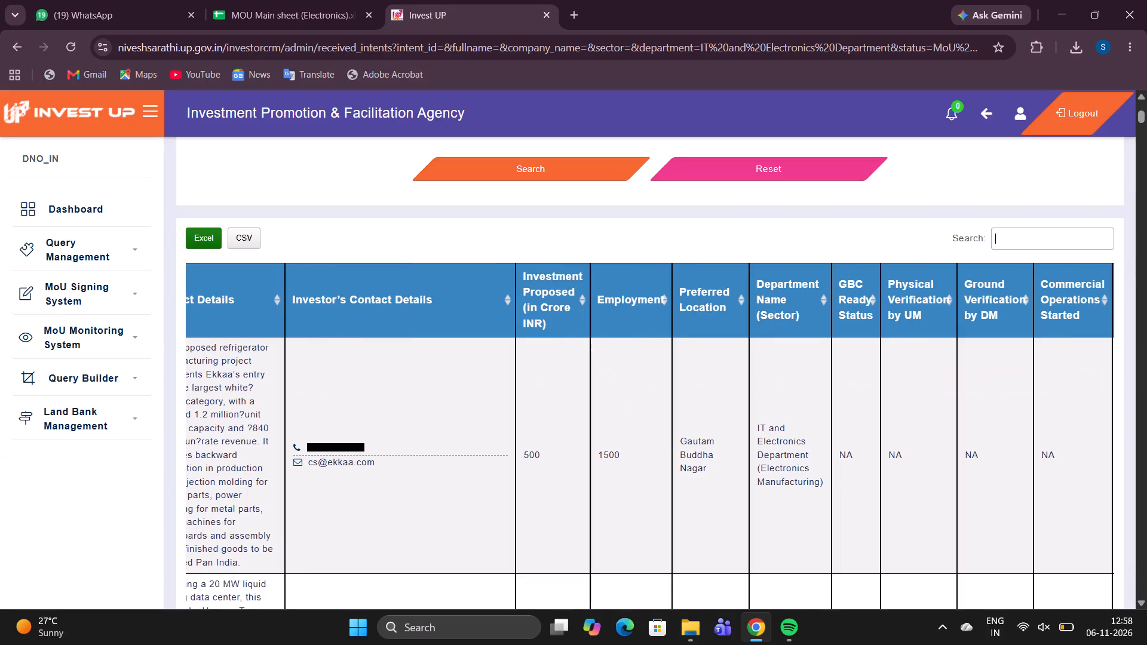
pyautogui.hotkey('ctrl', 'v')
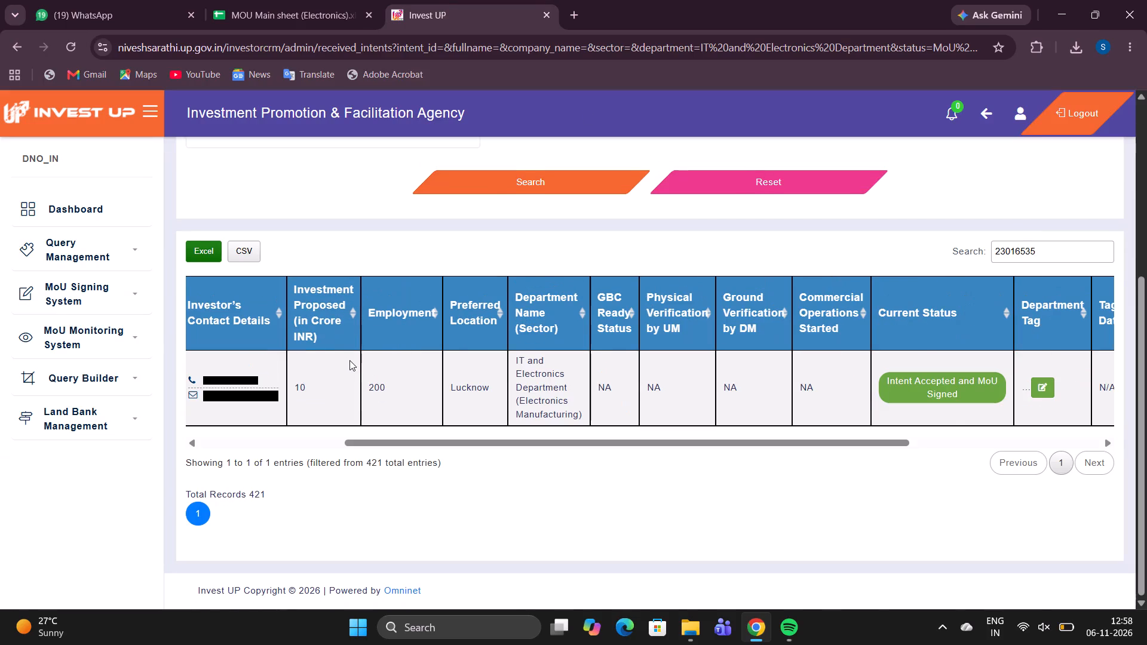
pyautogui.hscroll(7, 349, 360)
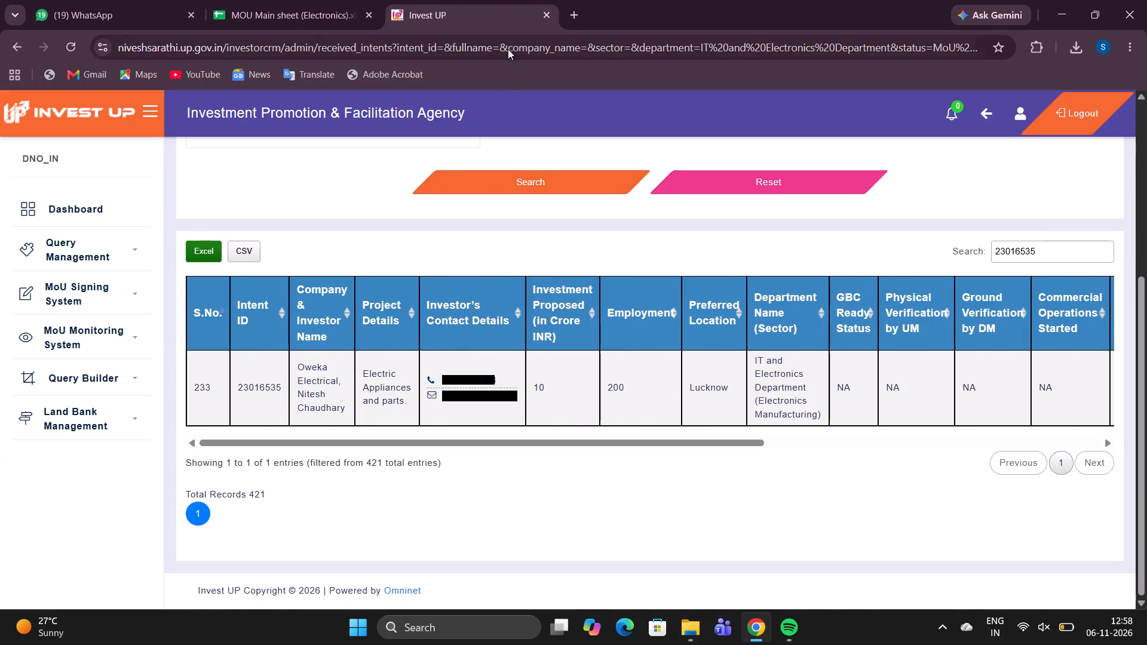
# Copy Oweka Electrical's row, A11:L11, from the To be rejected sheet into row 74 of the mou signed sheet.
pyautogui.click(314, 3)
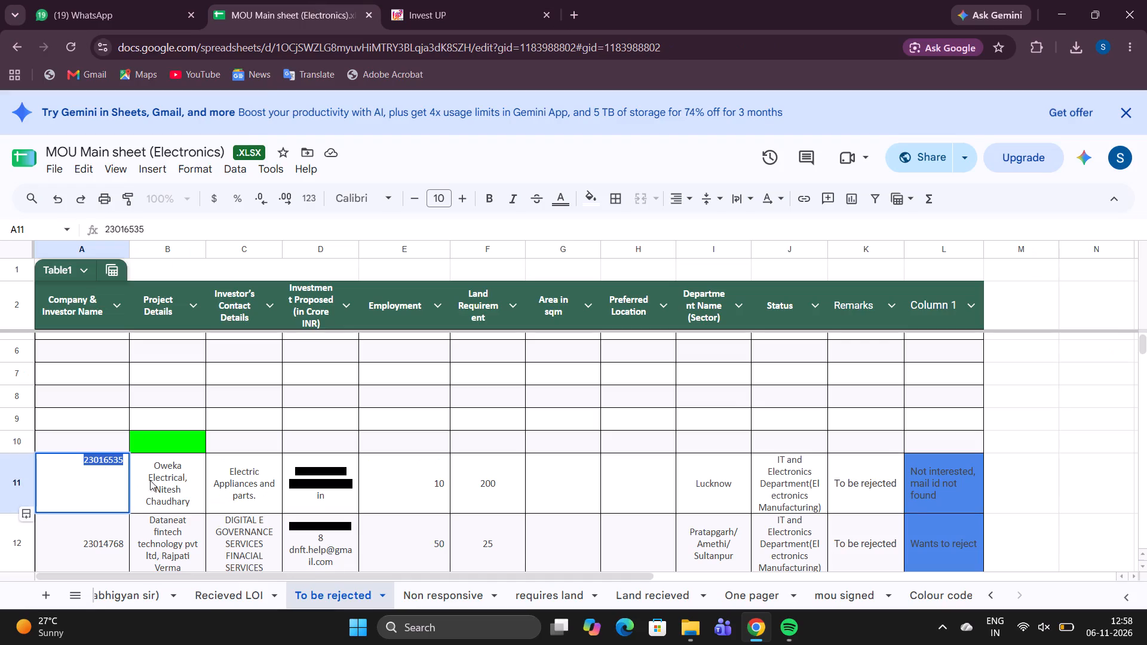
pyautogui.click(156, 479)
pyautogui.moveTo(82, 494); pyautogui.dragTo(584, 477)
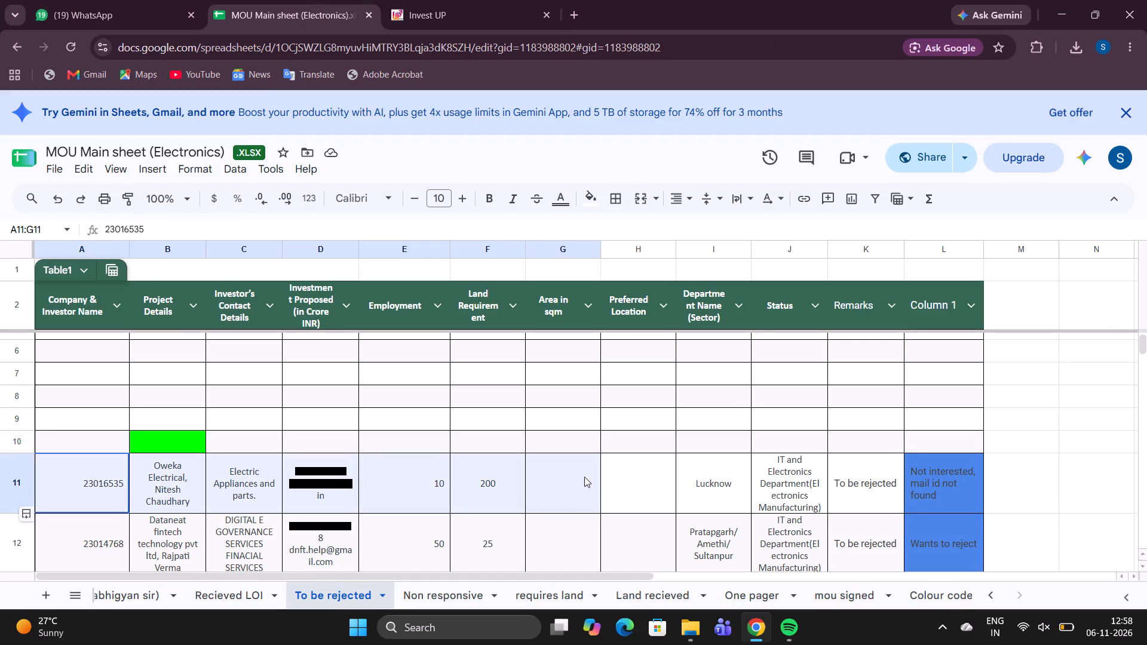
pyautogui.moveTo(584, 477); pyautogui.dragTo(862, 463)
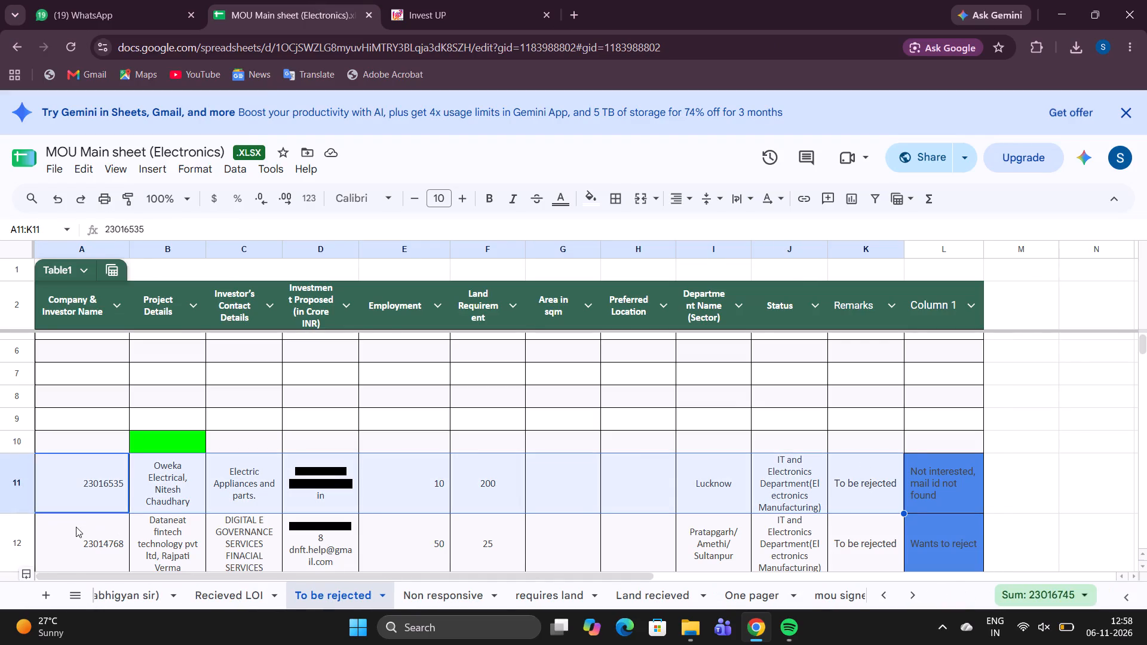
pyautogui.click(75, 524)
pyautogui.moveTo(78, 495); pyautogui.dragTo(668, 531)
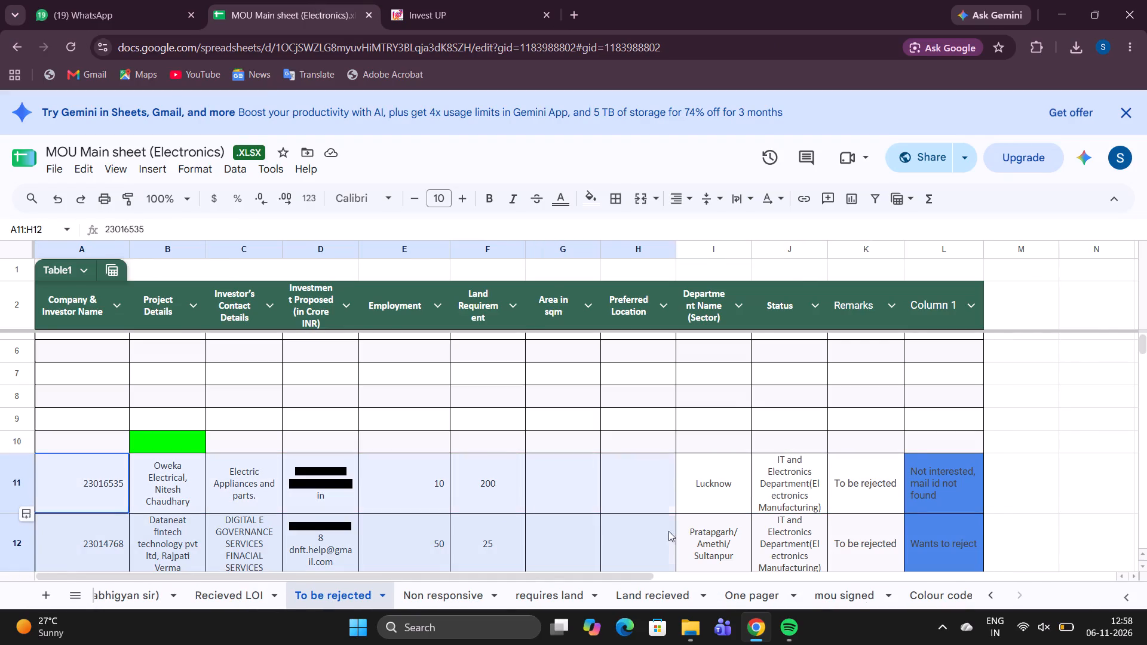
pyautogui.moveTo(668, 531); pyautogui.dragTo(814, 499)
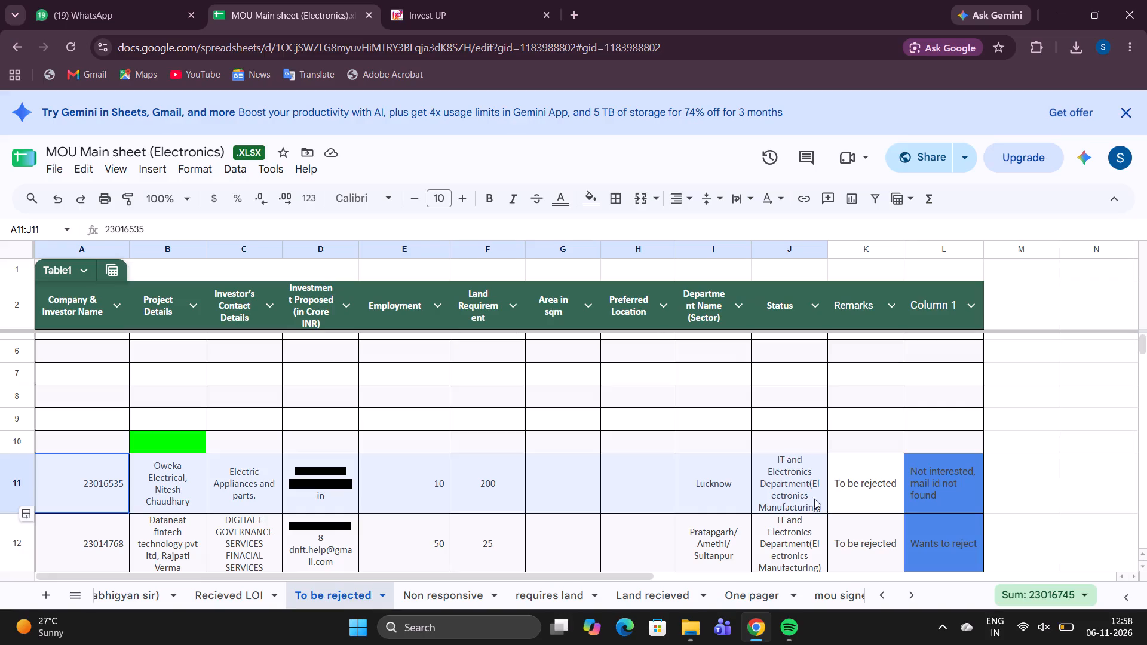
pyautogui.moveTo(814, 499); pyautogui.dragTo(940, 493)
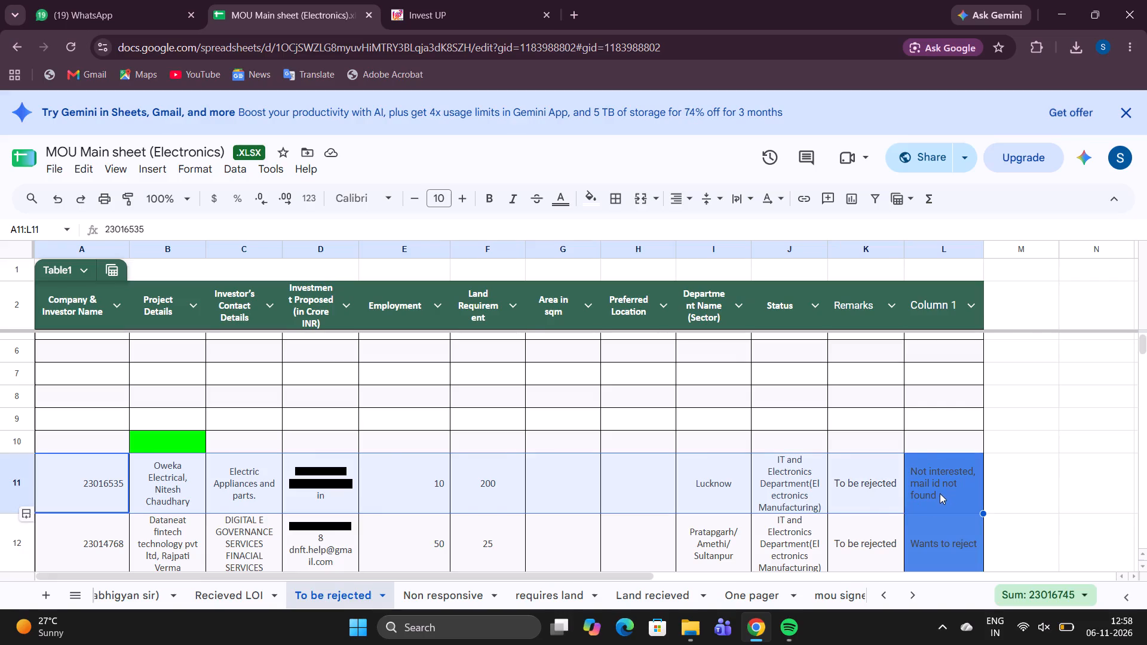
pyautogui.hotkey('ctrl', 'c')
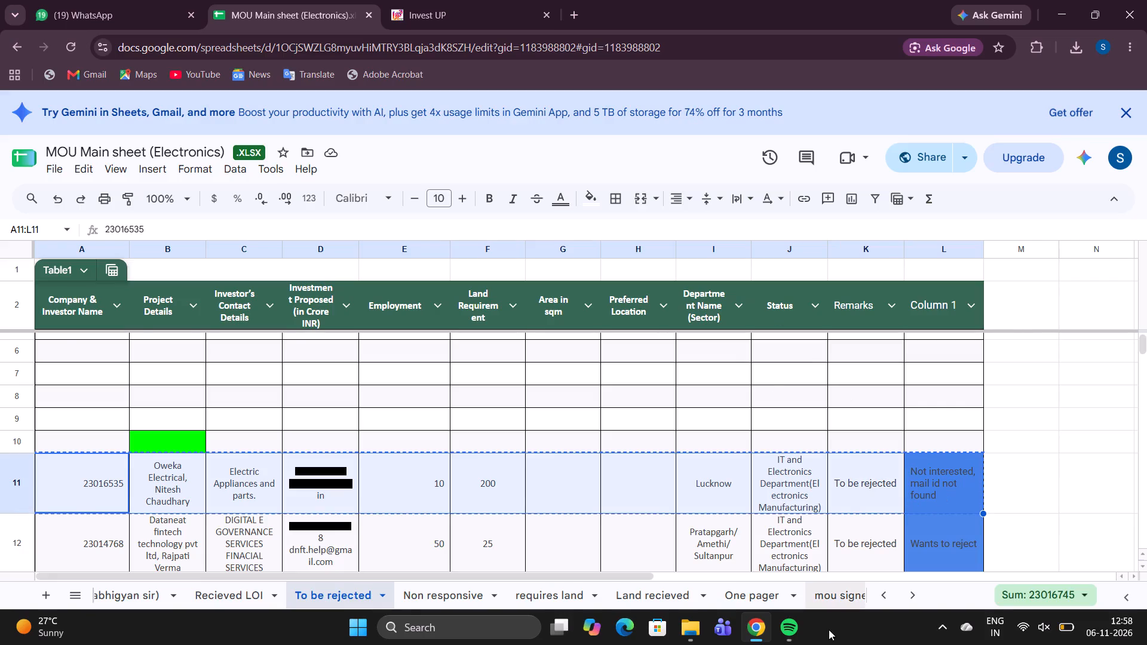
pyautogui.click(829, 600)
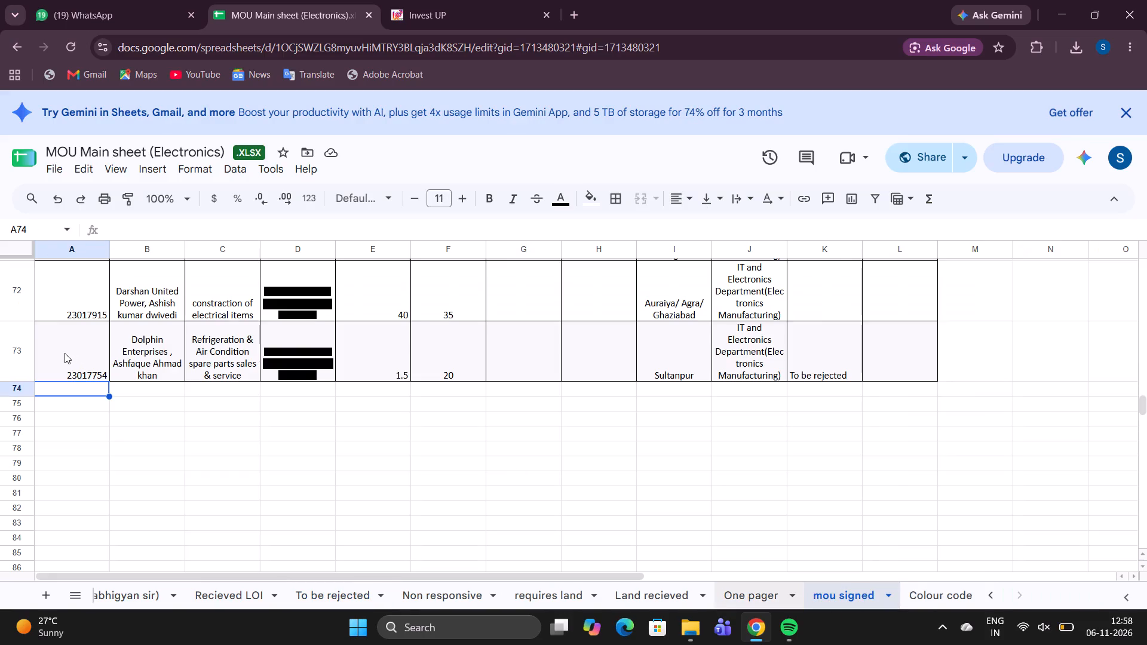
pyautogui.hotkey('ctrl', 'v')
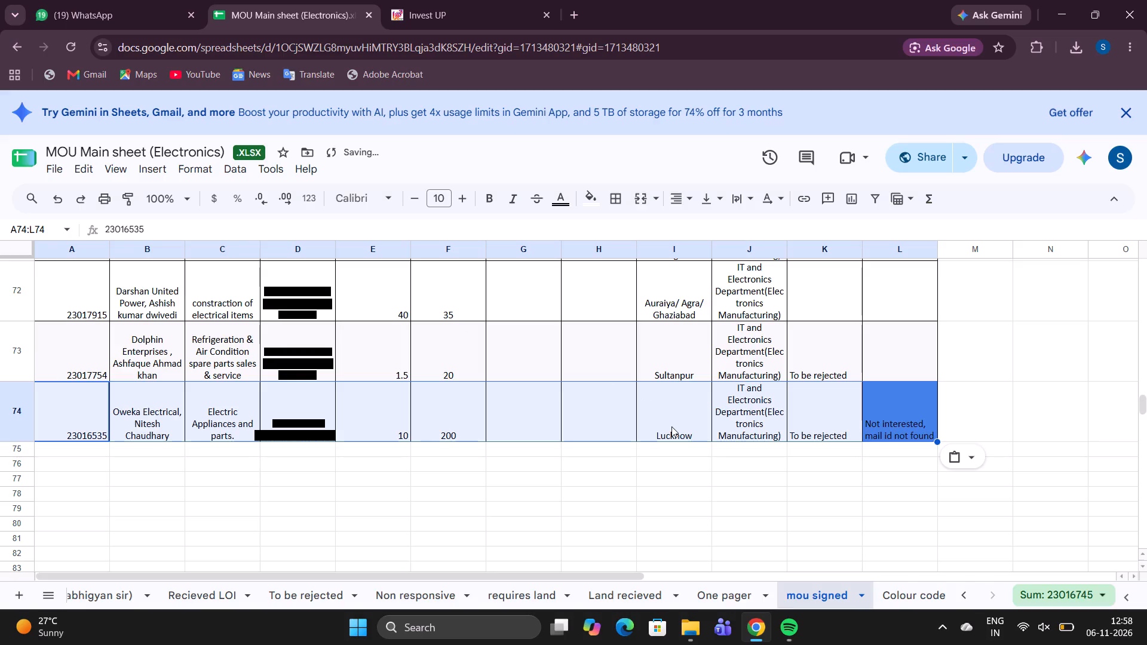
# Clear the rejection status and remarks from K73:L74, the Dolphin Enterprises and Oweka Electrical rows of the mou signed sheet.
pyautogui.moveTo(810, 350); pyautogui.dragTo(908, 411)
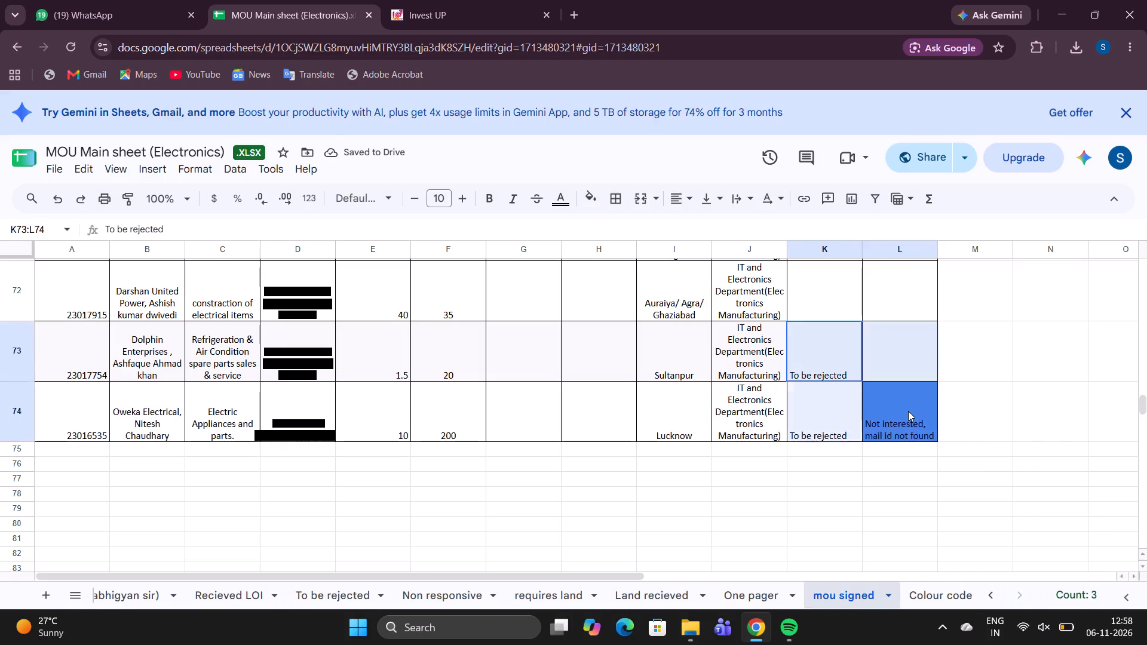
pyautogui.moveTo(908, 411); pyautogui.dragTo(908, 411)
pyautogui.press('BackSpace')
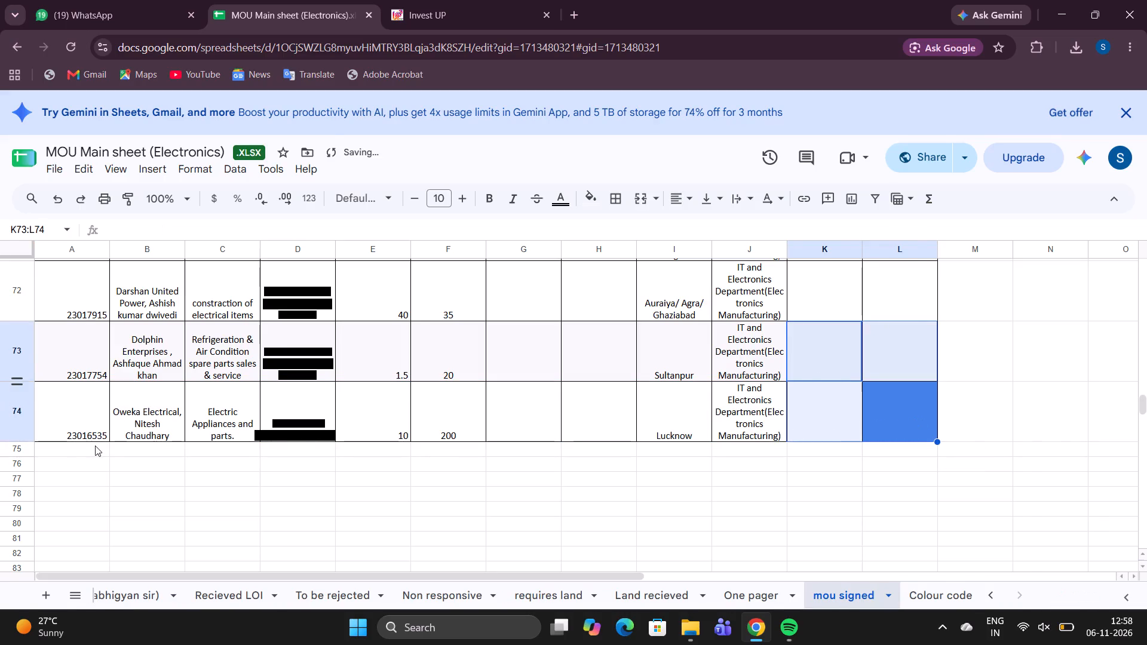
pyautogui.click(78, 448)
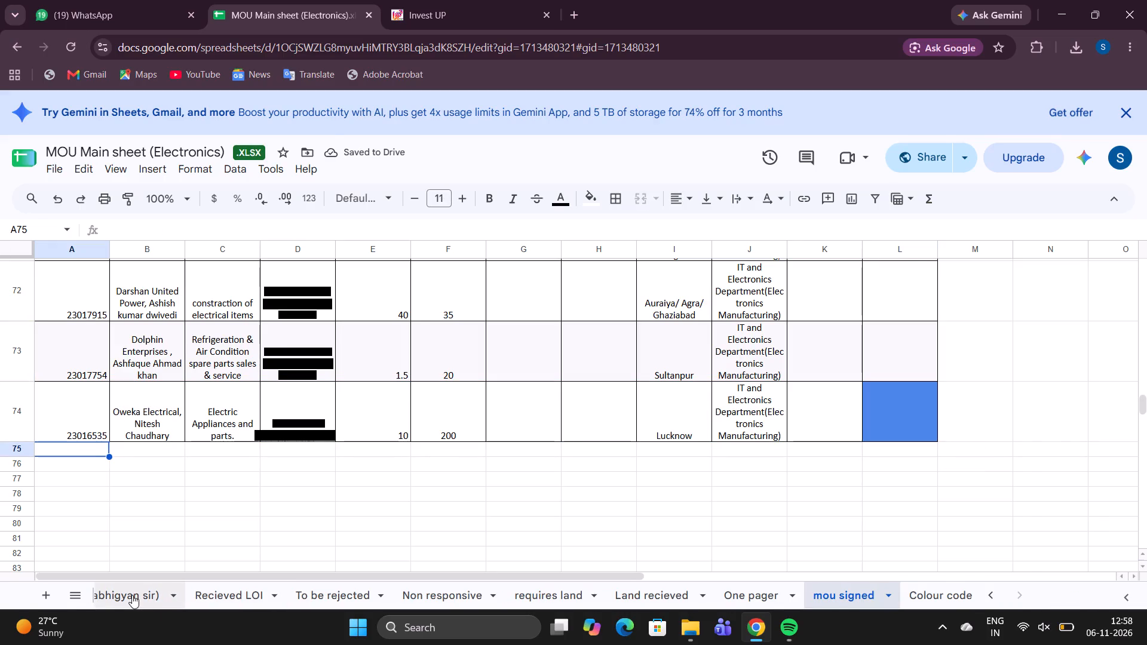
# Clear Oweka Electrical's row contents, A11:L11, from the To be rejected sheet.
pyautogui.click(132, 595)
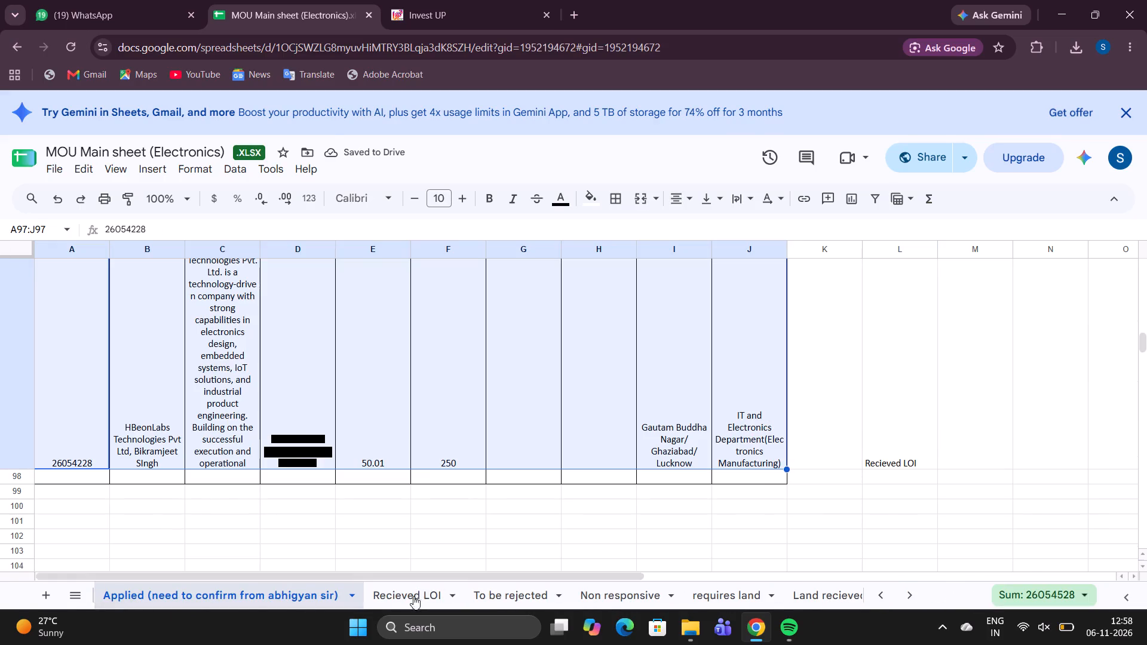
pyautogui.click(413, 597)
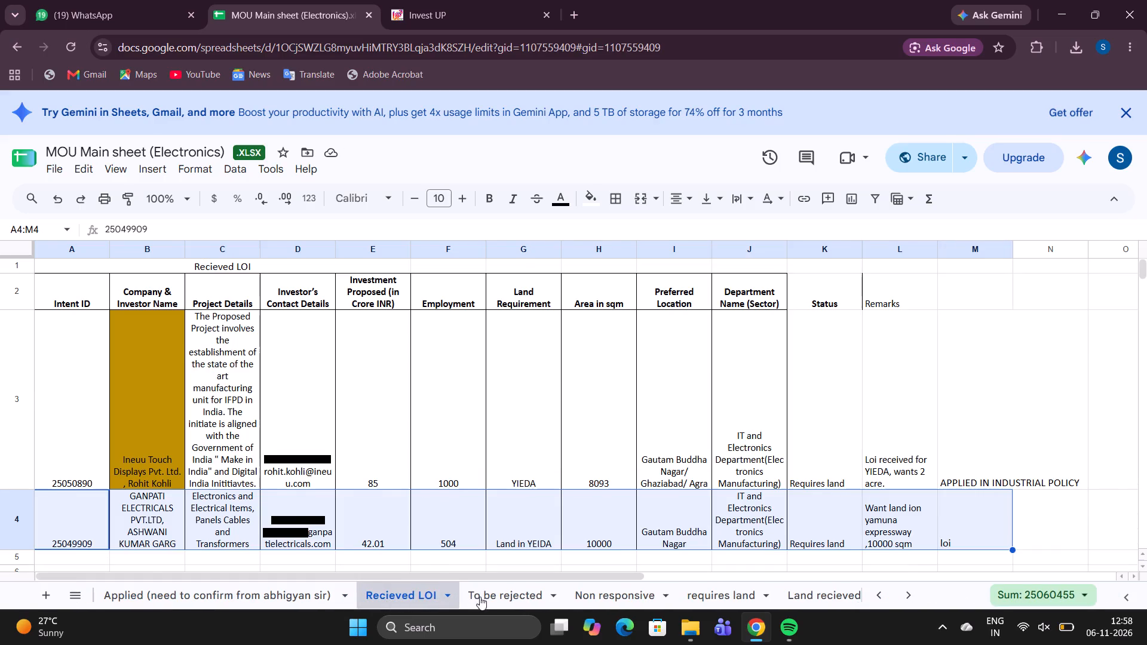
pyautogui.click(480, 597)
pyautogui.press('BackSpace')
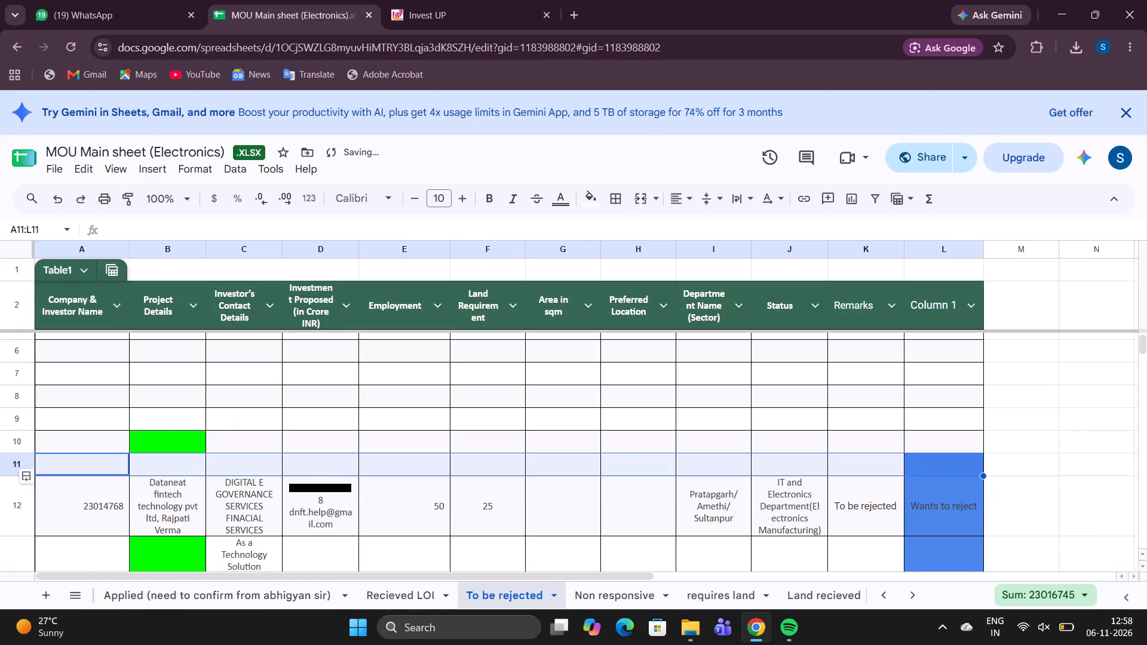
# Search Invest UP for Dataneat fintech technology's Intent ID, 23014768, from row 12 of the To be rejected sheet.
pyautogui.doubleClick(117, 526)
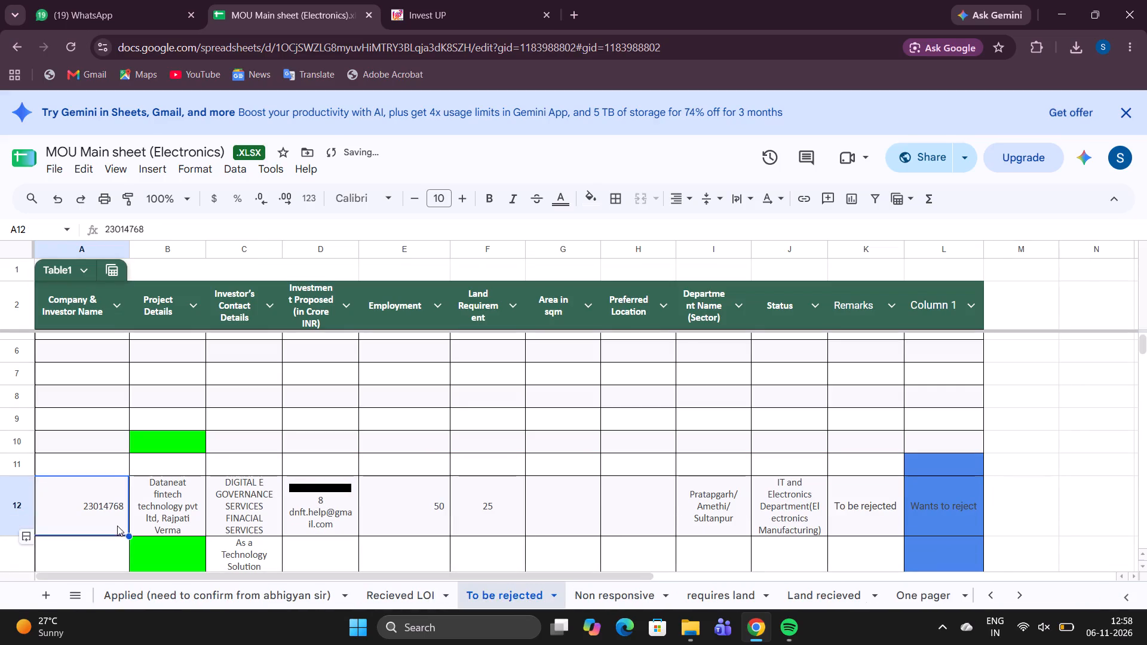
pyautogui.hotkey('ctrl', 'a')
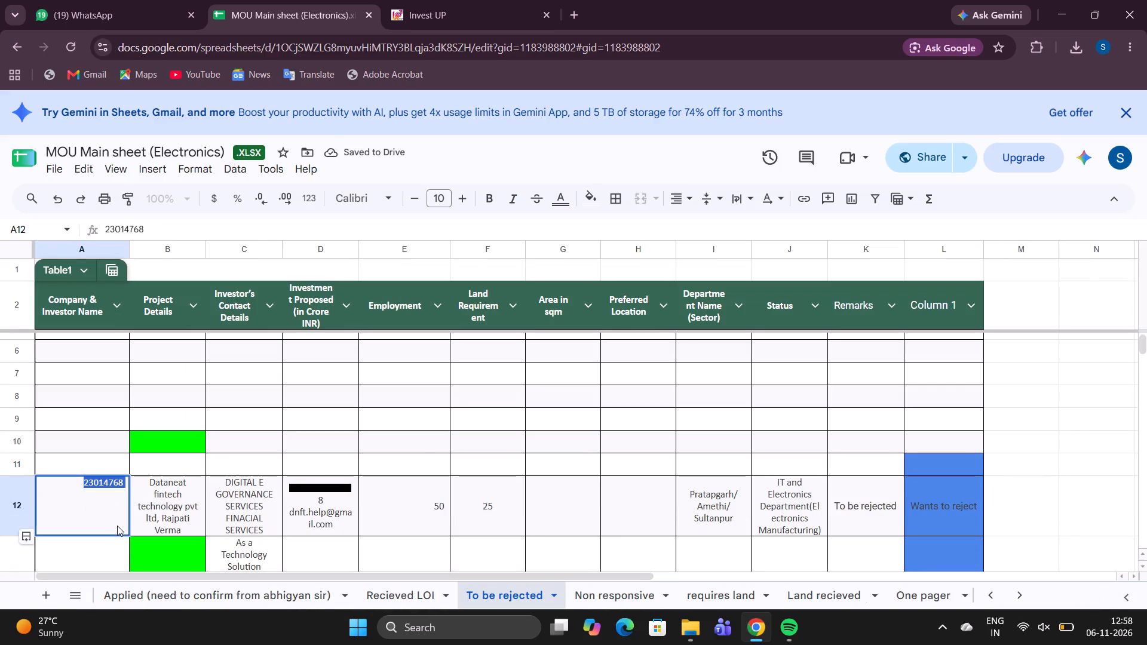
pyautogui.hotkey('ctrl', 'c')
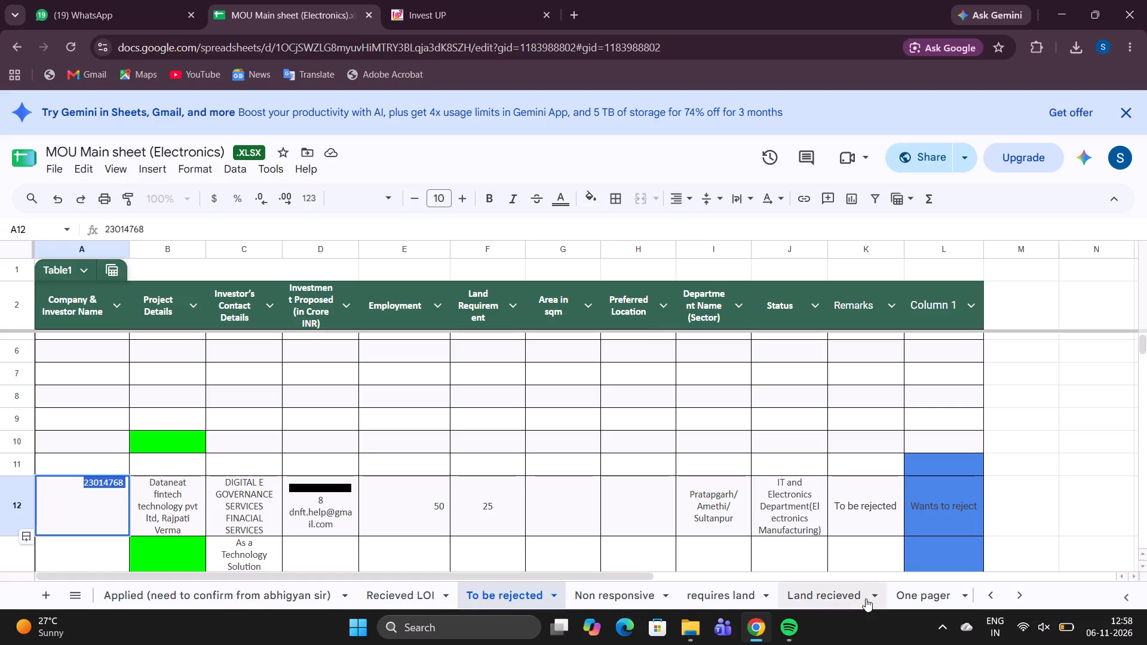
pyautogui.hscroll(-1, 750, 595)
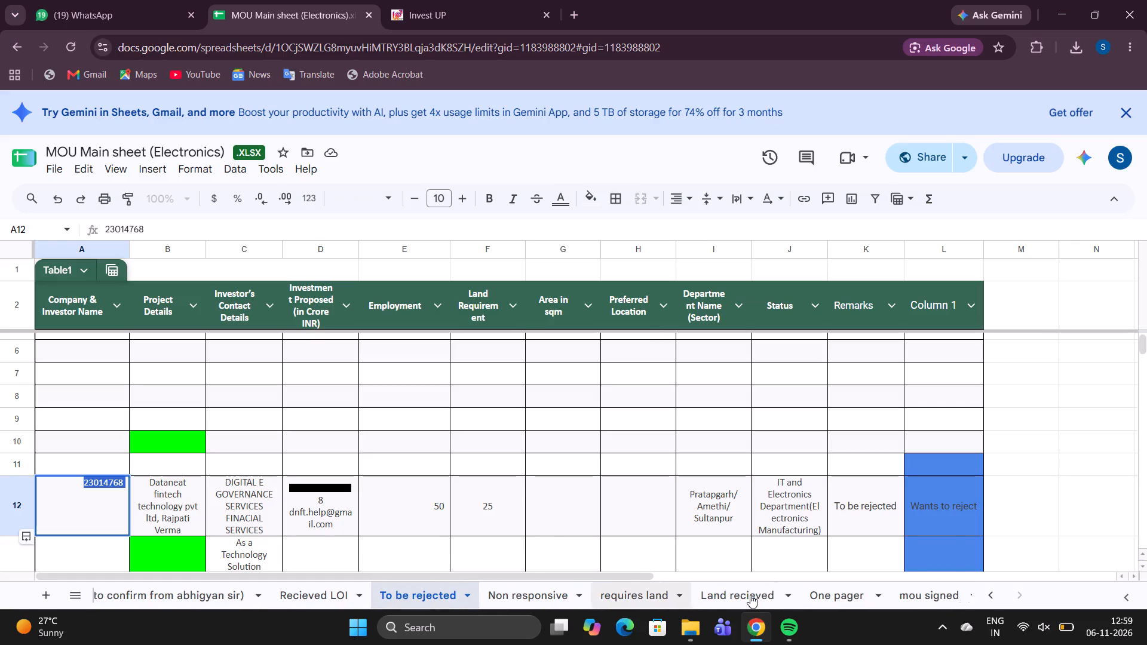
pyautogui.hscroll(-1, 750, 595)
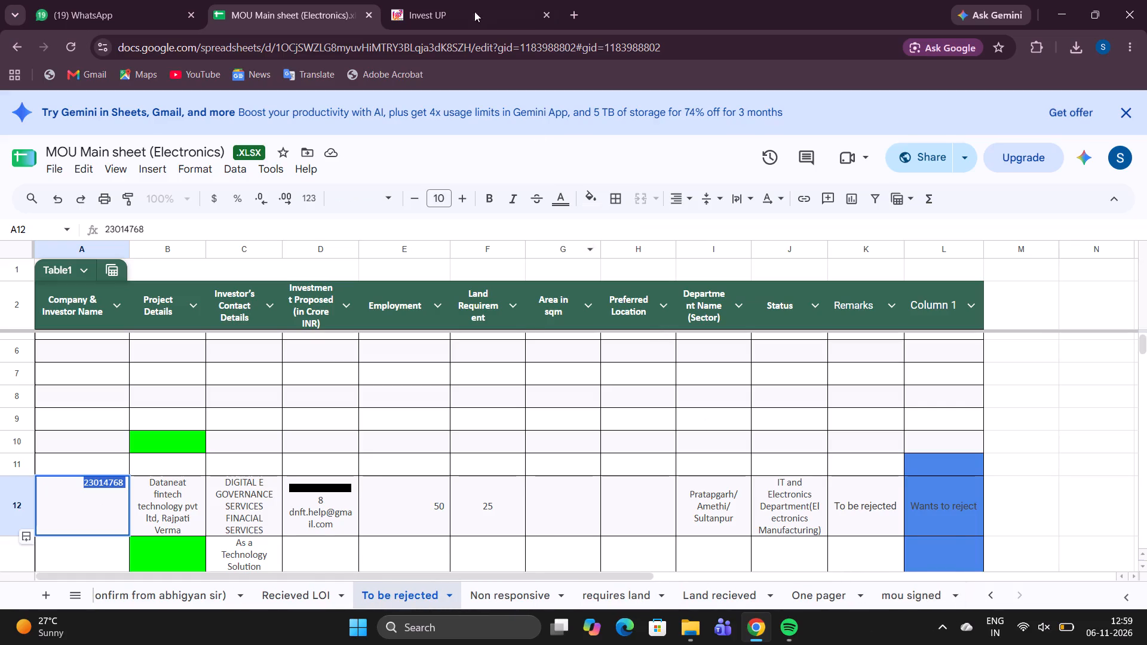
pyautogui.click(464, 0)
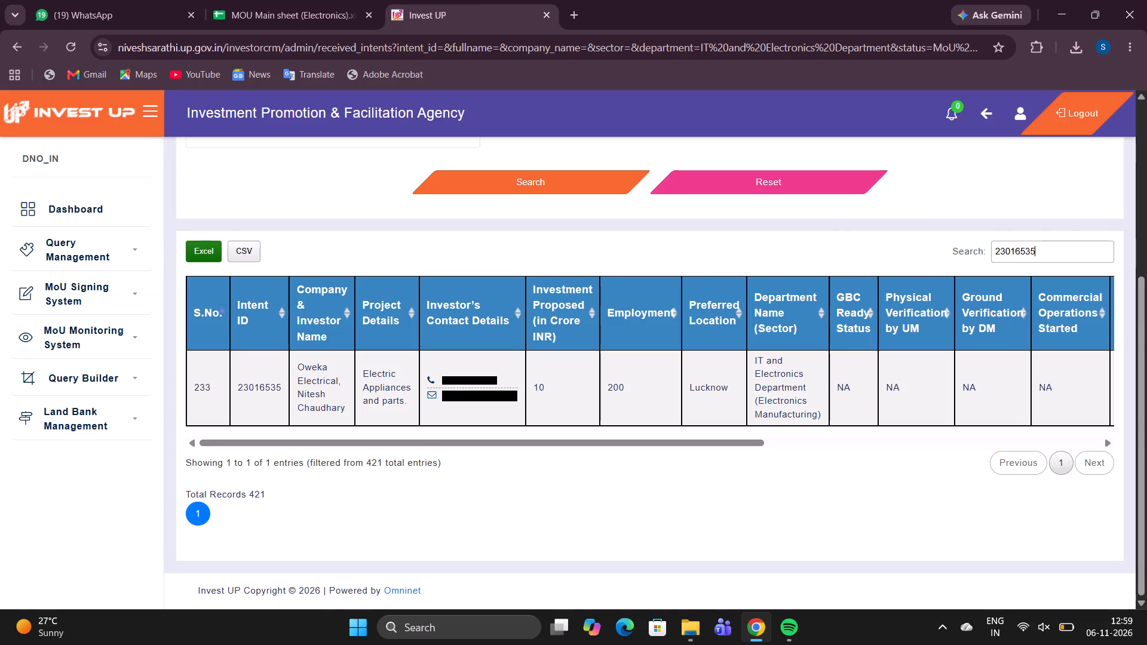
pyautogui.moveTo(1081, 248); pyautogui.dragTo(920, 271)
pyautogui.press('BackSpace')
pyautogui.hotkey('ctrl', 'v')
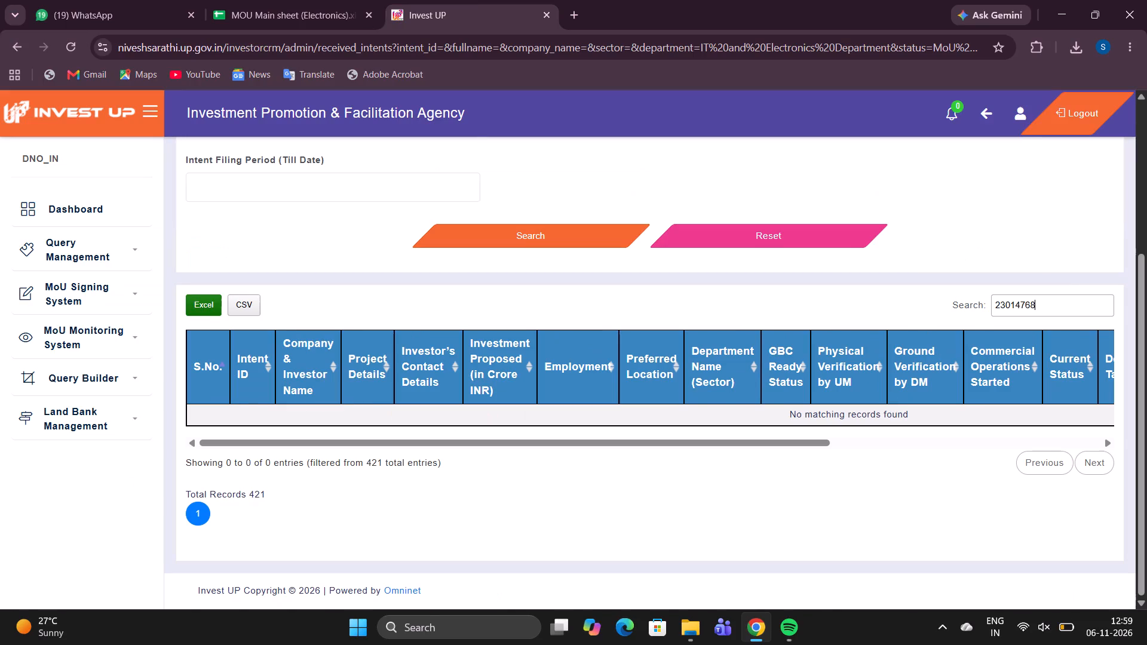
# Search Invest UP for vdai biosec's Intent ID, 23013448, from row 13 of the To be rejected sheet, and check its current status.
pyautogui.click(235, 0)
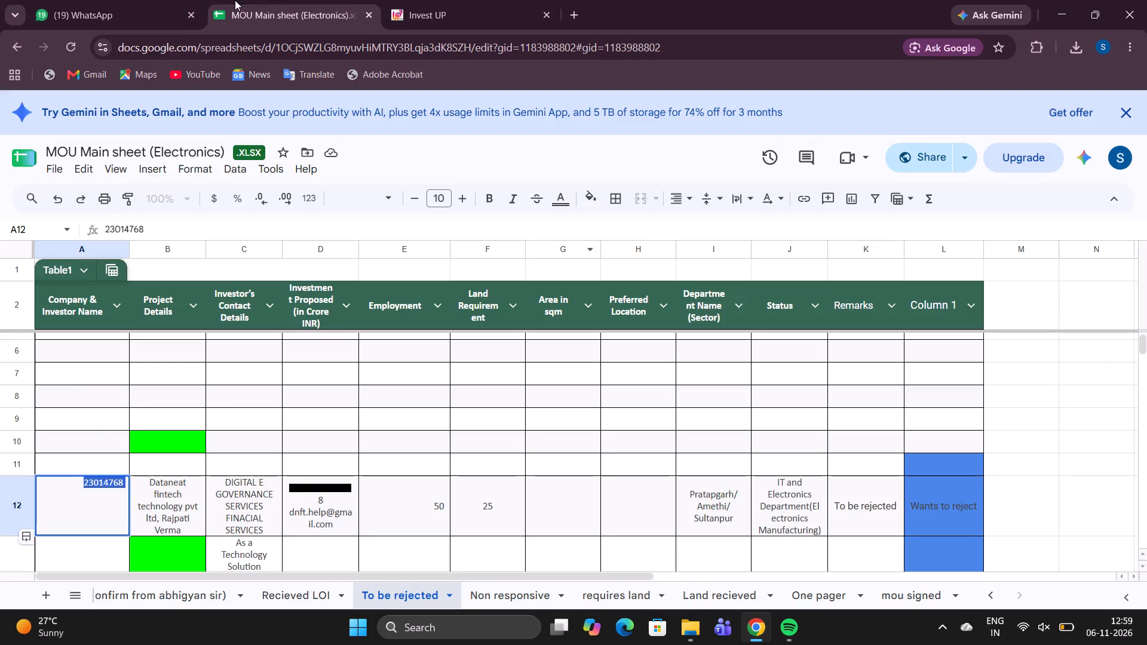
pyautogui.click(169, 517)
pyautogui.scroll(-1, 169, 517)
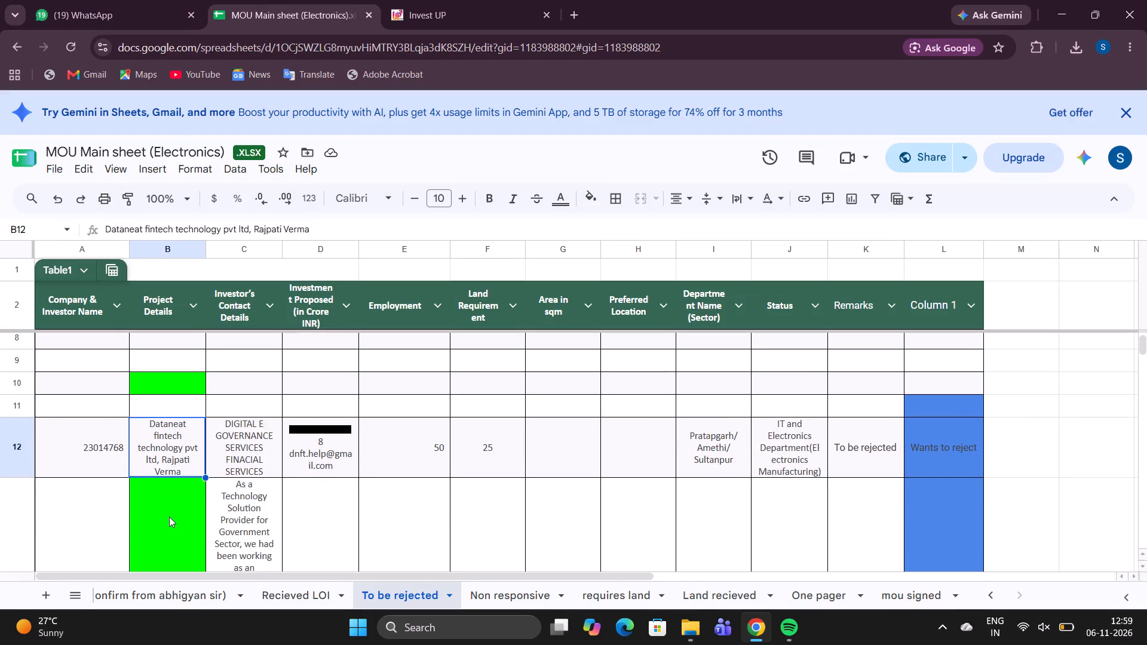
pyautogui.scroll(-2, 169, 517)
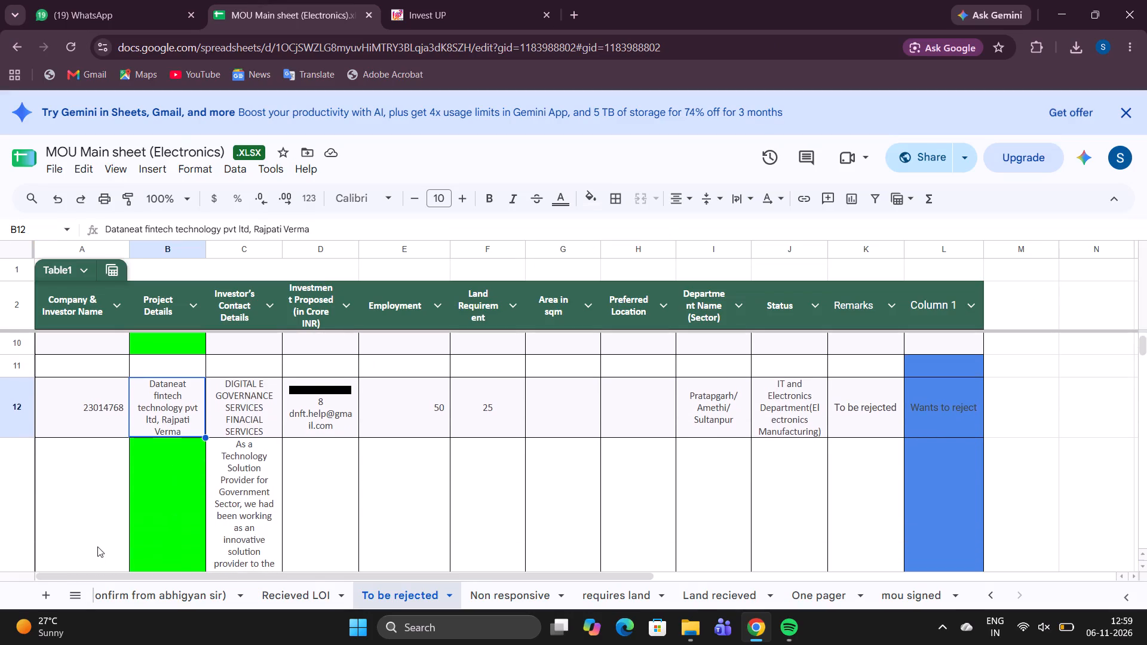
pyautogui.scroll(-1, 96, 541)
pyautogui.doubleClick(96, 541)
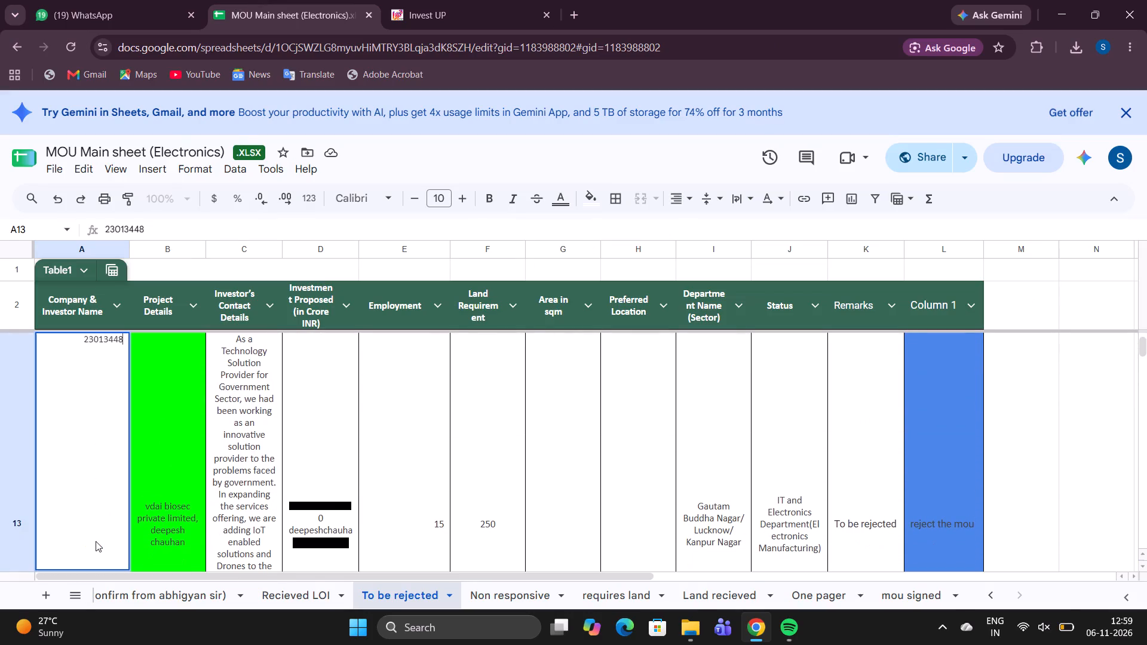
pyautogui.hotkey('ctrl', 'a')
pyautogui.hotkey('ctrl', 'c')
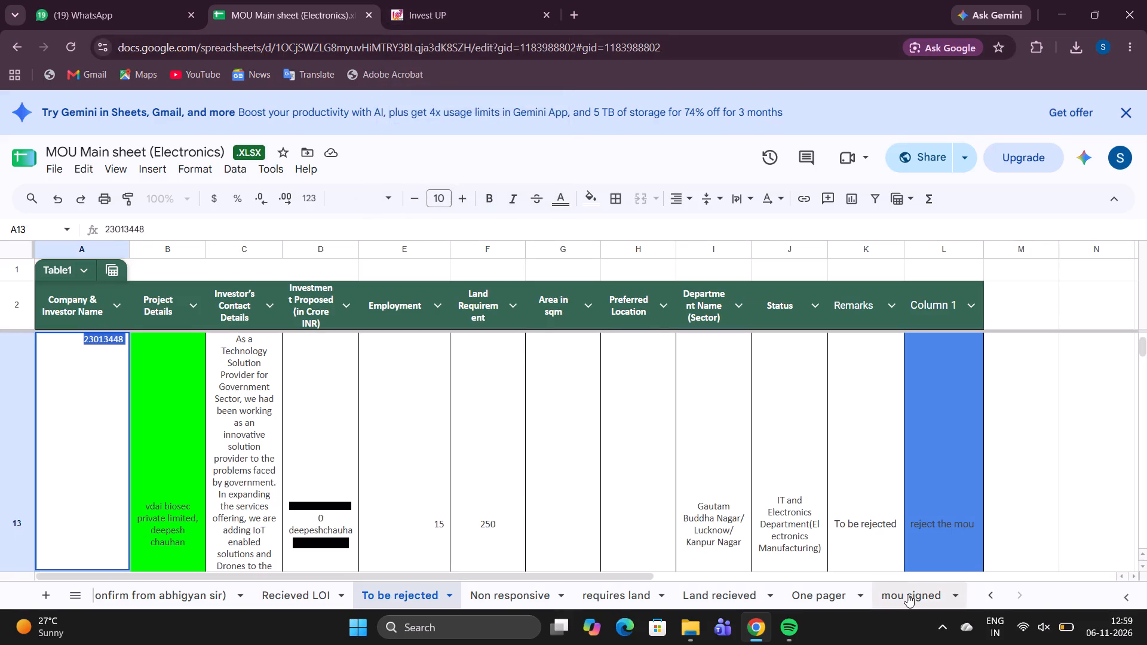
pyautogui.click(449, 1)
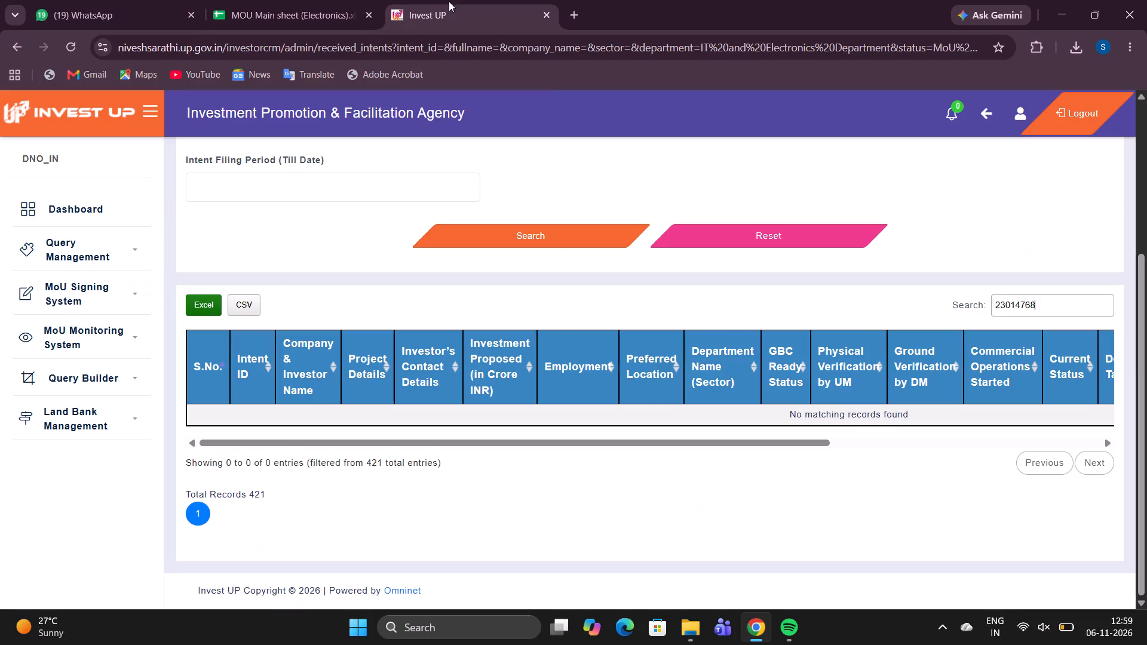
pyautogui.moveTo(1051, 301); pyautogui.dragTo(888, 302)
pyautogui.press('BackSpace')
pyautogui.hotkey('ctrl', 'v')
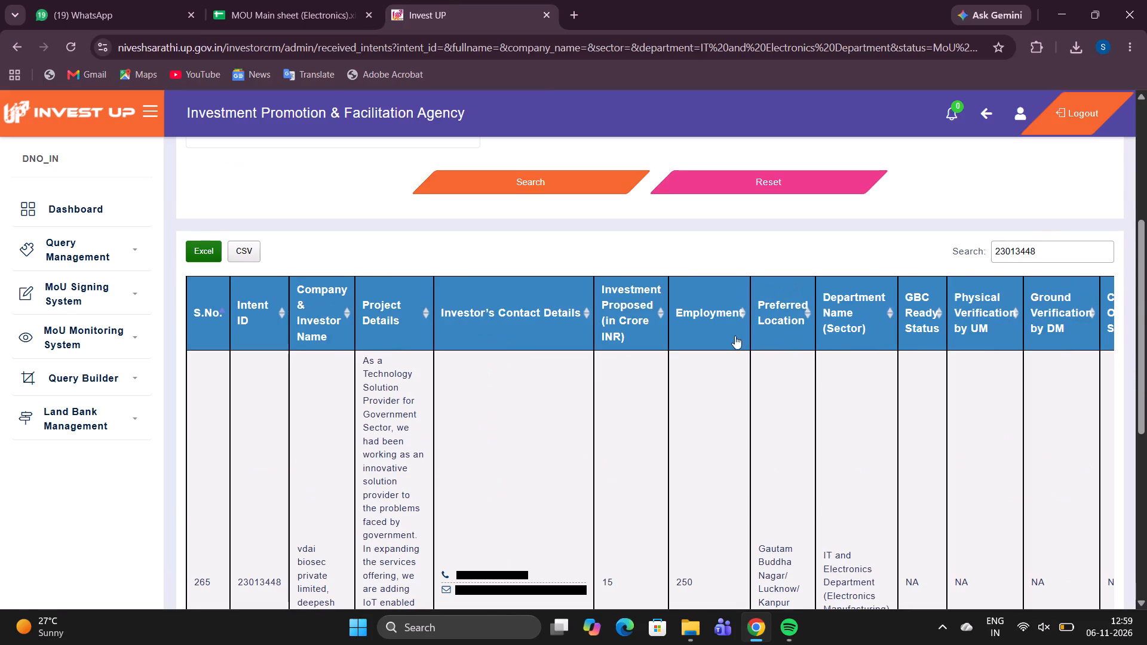
pyautogui.scroll(-2, 593, 371)
pyautogui.hscroll(-6, 593, 371)
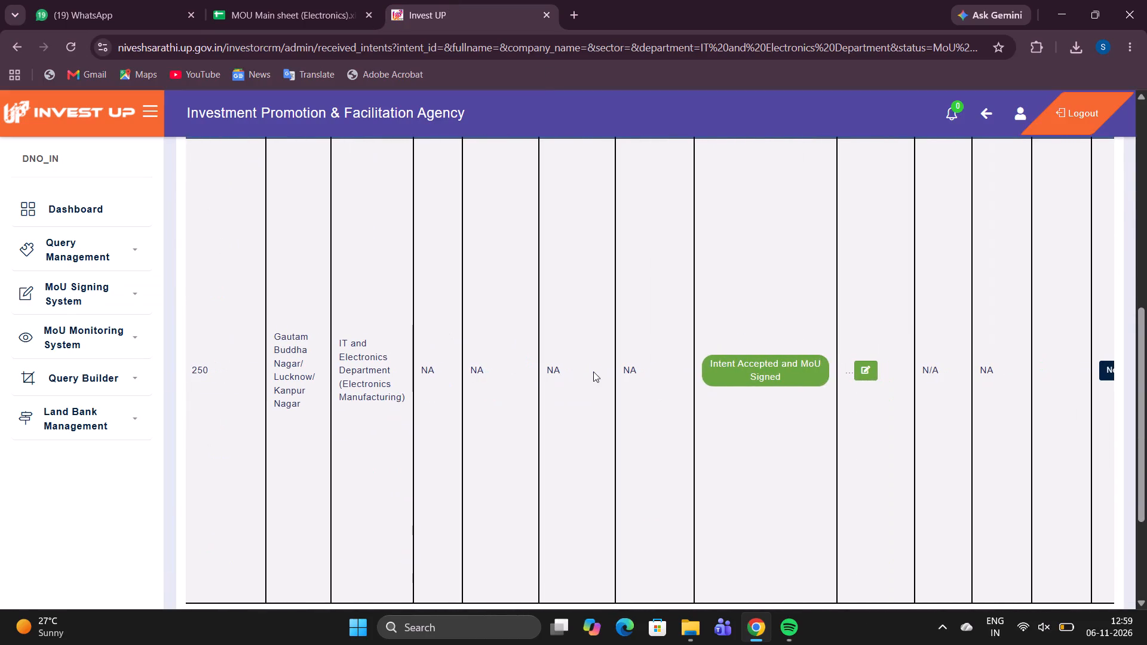
# Copy vdai biosec's row, A13:L13, from the To be rejected sheet into row 75 of the mou signed sheet.
pyautogui.click(286, 3)
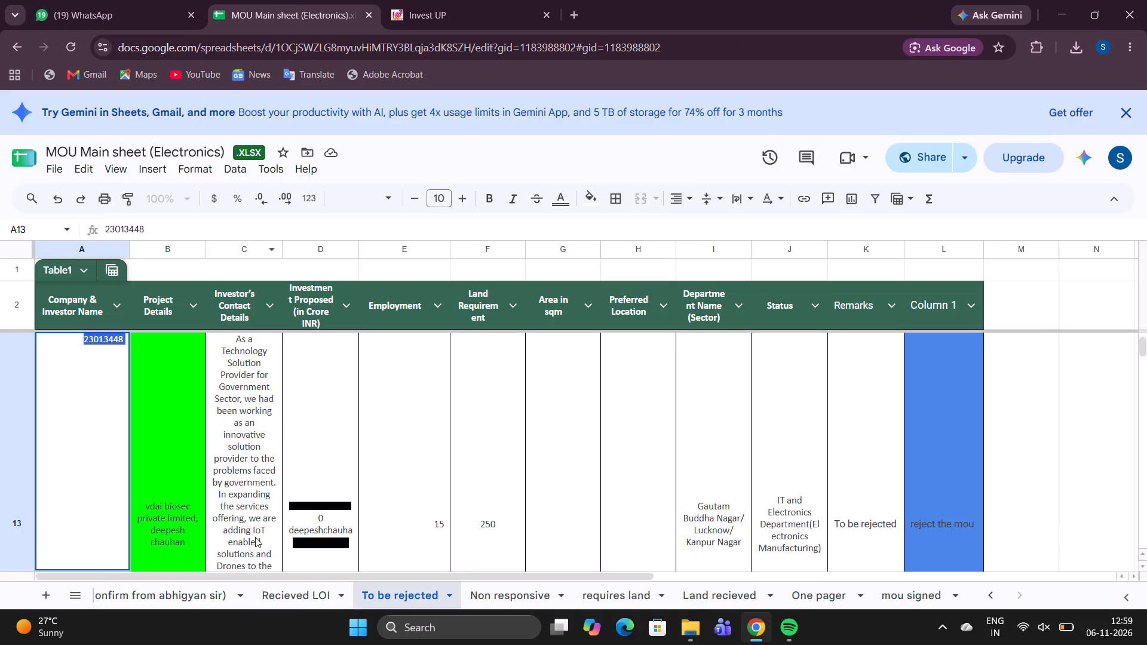
pyautogui.click(253, 515)
pyautogui.moveTo(66, 479); pyautogui.dragTo(863, 486)
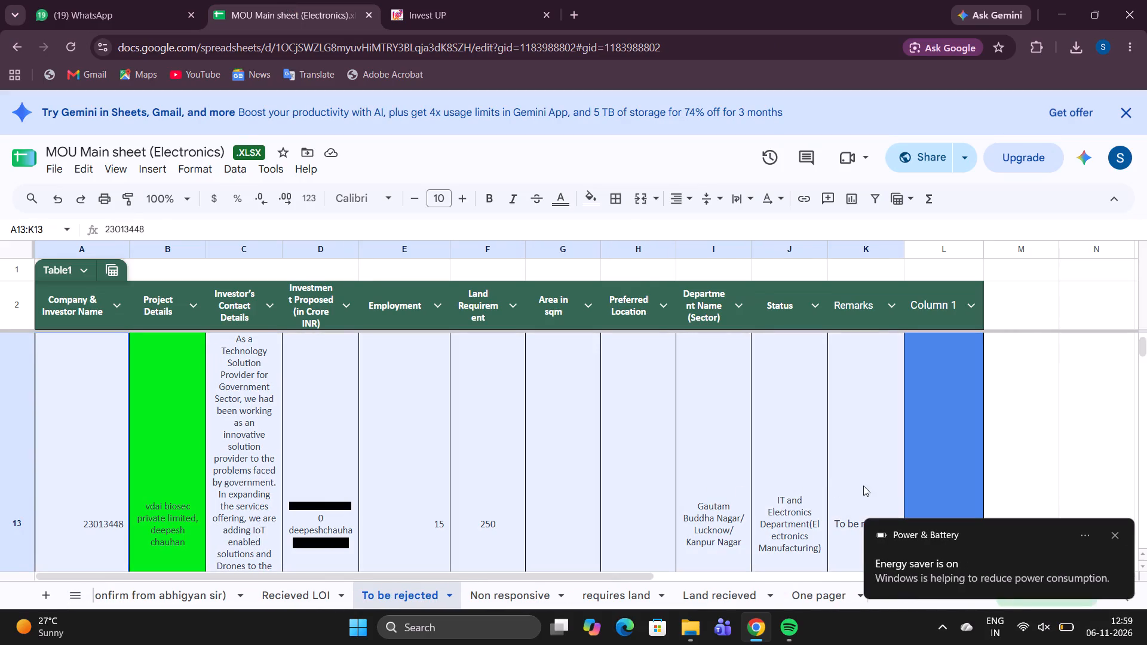
pyautogui.moveTo(863, 486); pyautogui.dragTo(950, 486)
pyautogui.hotkey('ctrl', 'c')
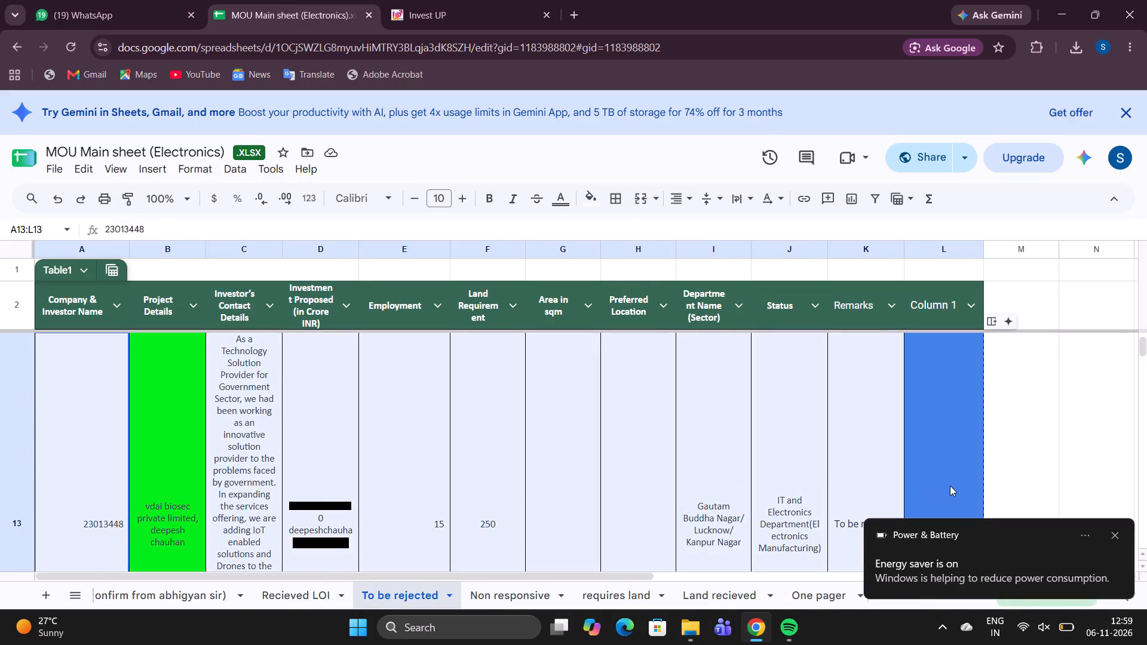
pyautogui.click(1111, 528)
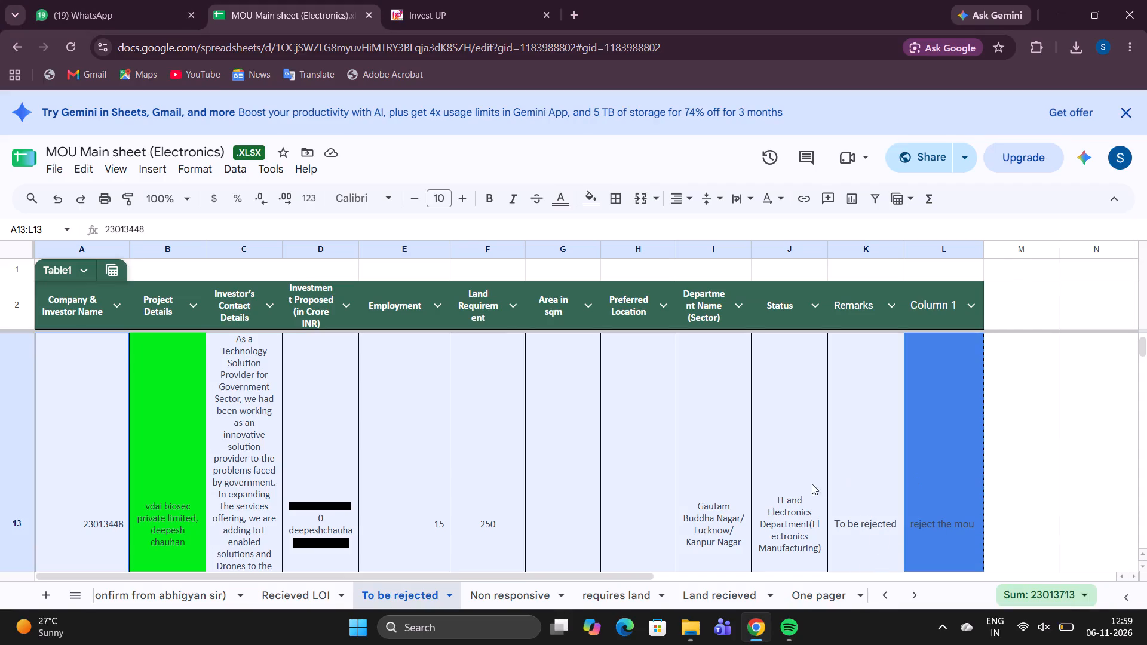
pyautogui.hscroll(-1, 785, 598)
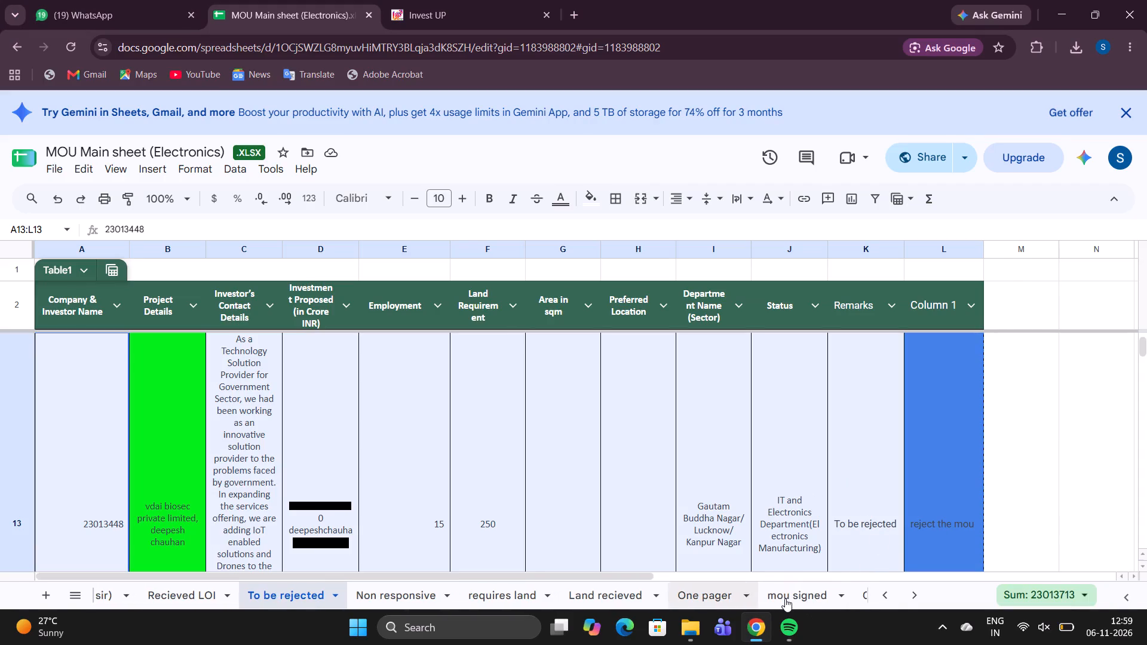
pyautogui.hscroll(-1, 785, 598)
pyautogui.click(785, 598)
pyautogui.hotkey('ctrl', 'v')
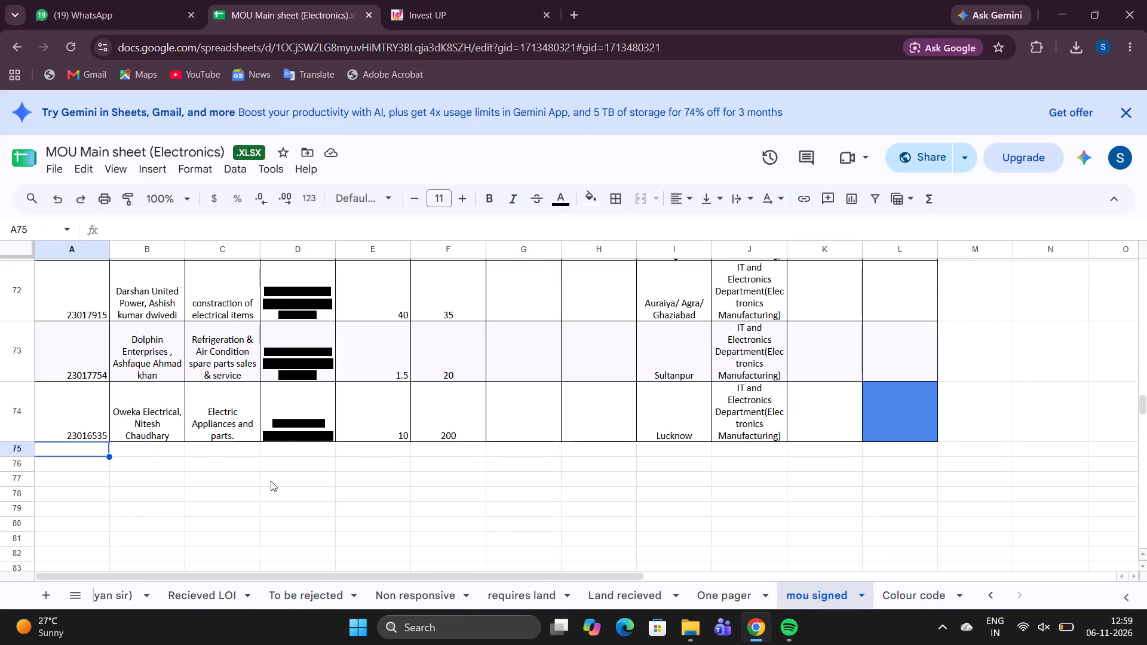
# Clear the rejection status and remark from K75:L75, vdai biosec's row in the mou signed sheet.
pyautogui.scroll(-3, 271, 481)
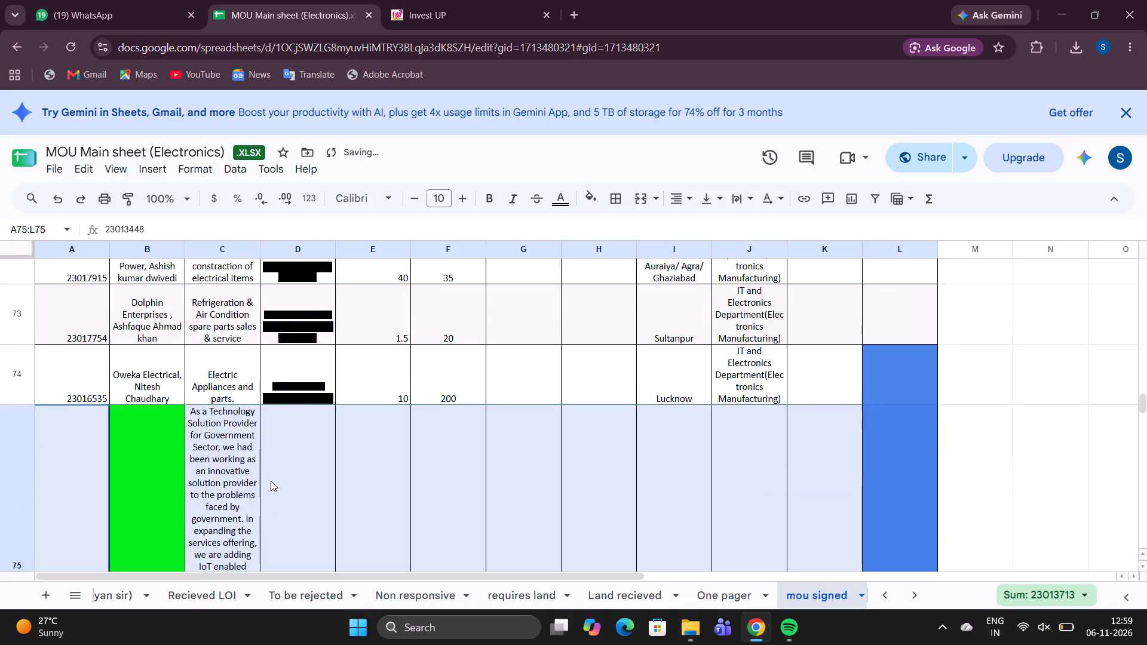
pyautogui.scroll(-1, 271, 481)
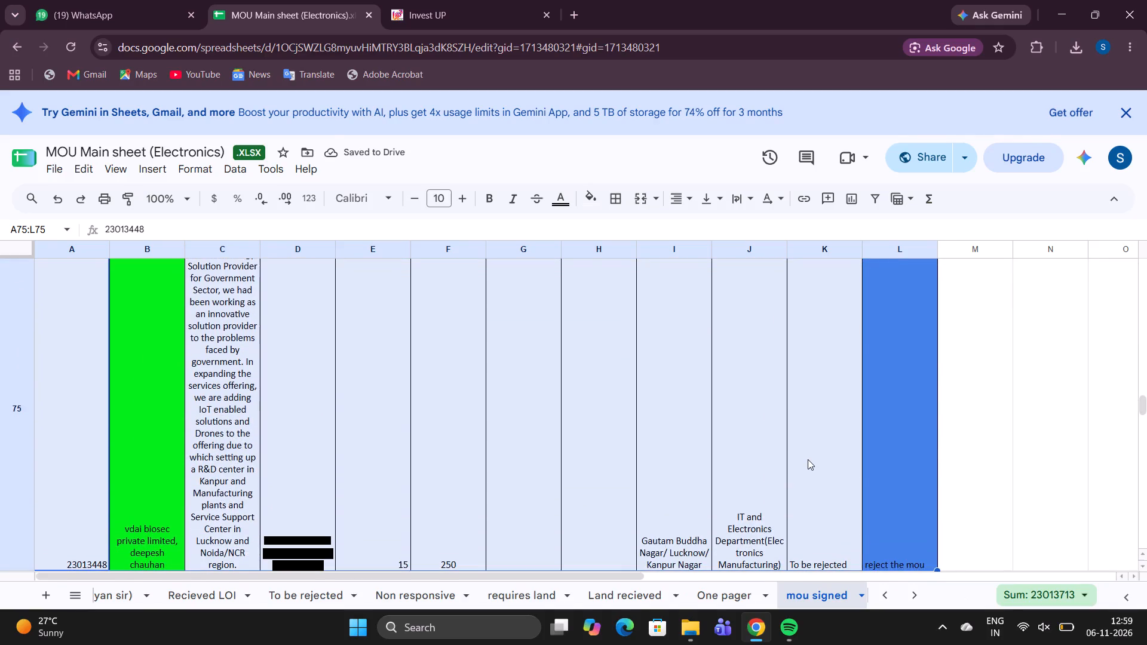
pyautogui.moveTo(808, 459); pyautogui.dragTo(913, 469)
pyautogui.press('BackSpace')
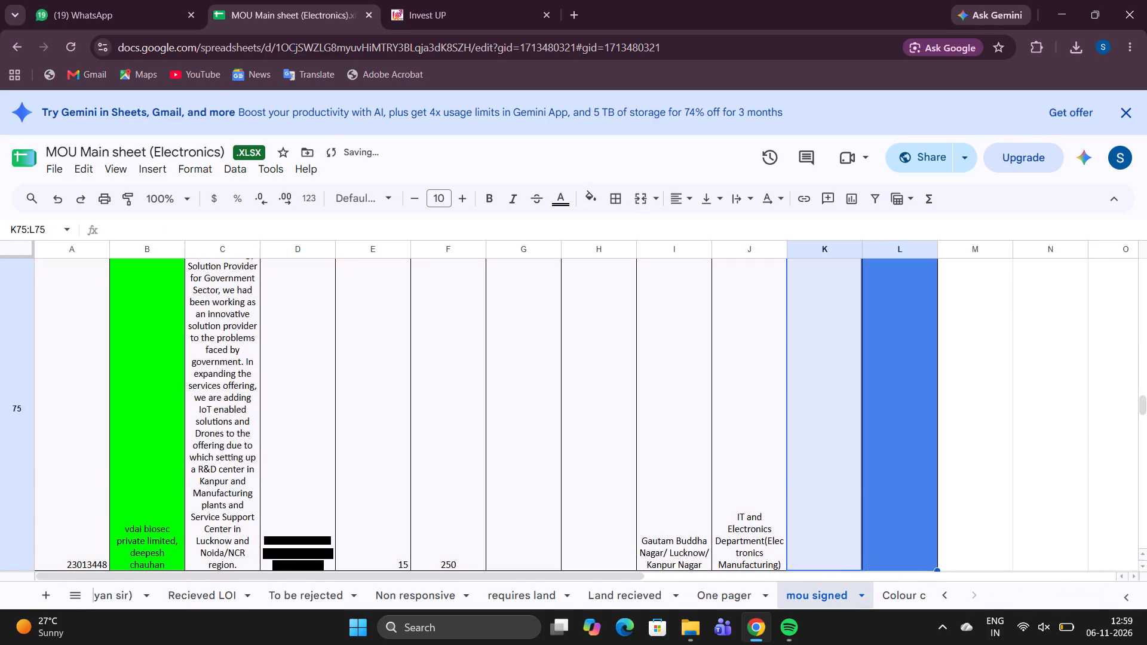
# Reset the green fill of vdai biosec's name cell, B75, in the mou signed sheet and select the empty cell A76.
pyautogui.click(161, 414)
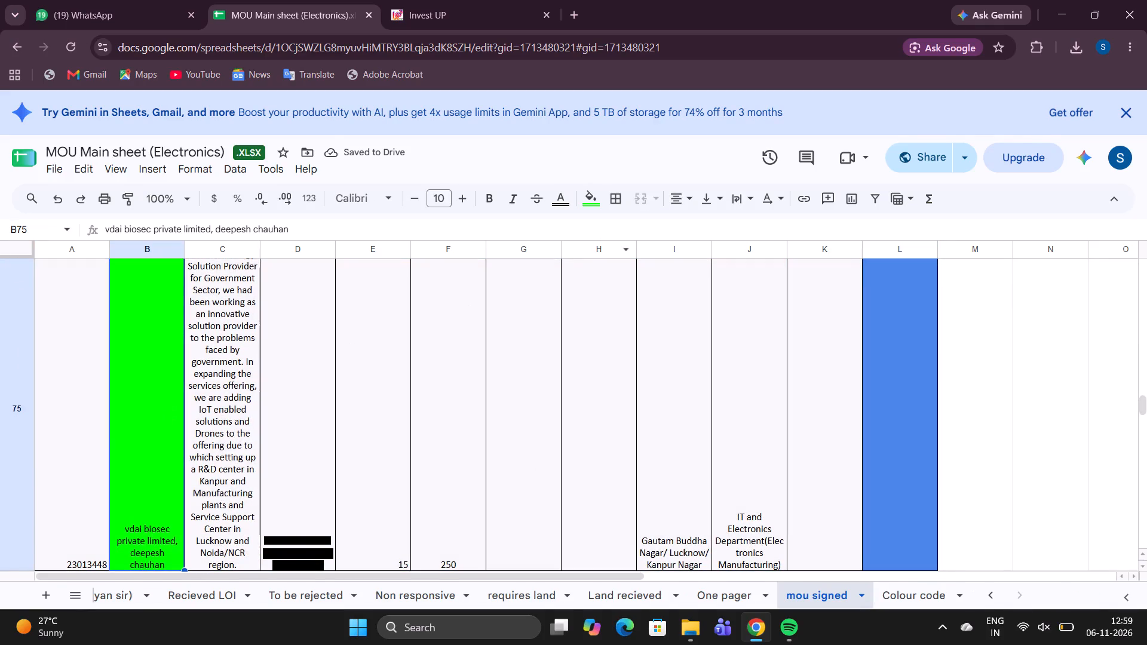
pyautogui.click(591, 200)
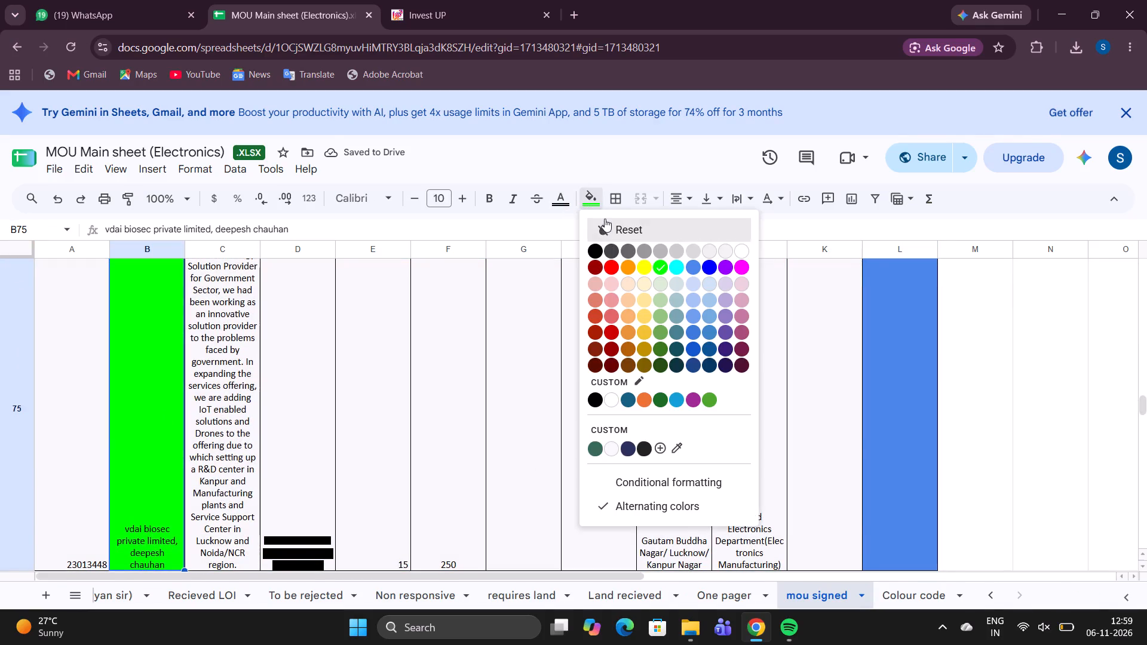
pyautogui.click(605, 219)
pyautogui.scroll(-1, 255, 503)
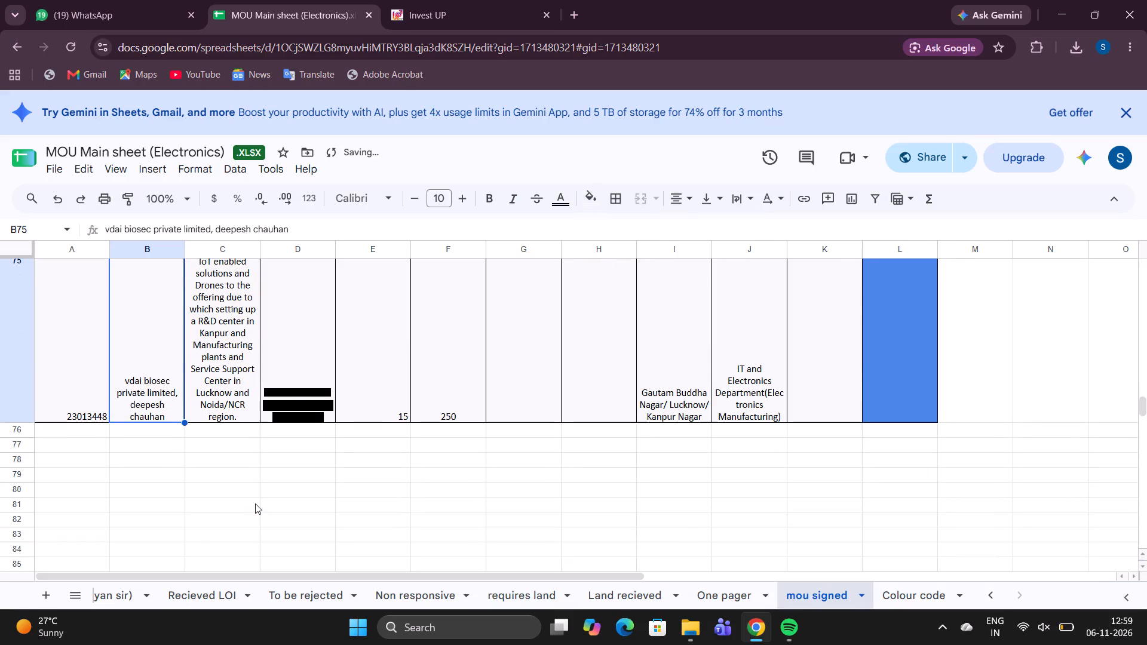
pyautogui.click(72, 426)
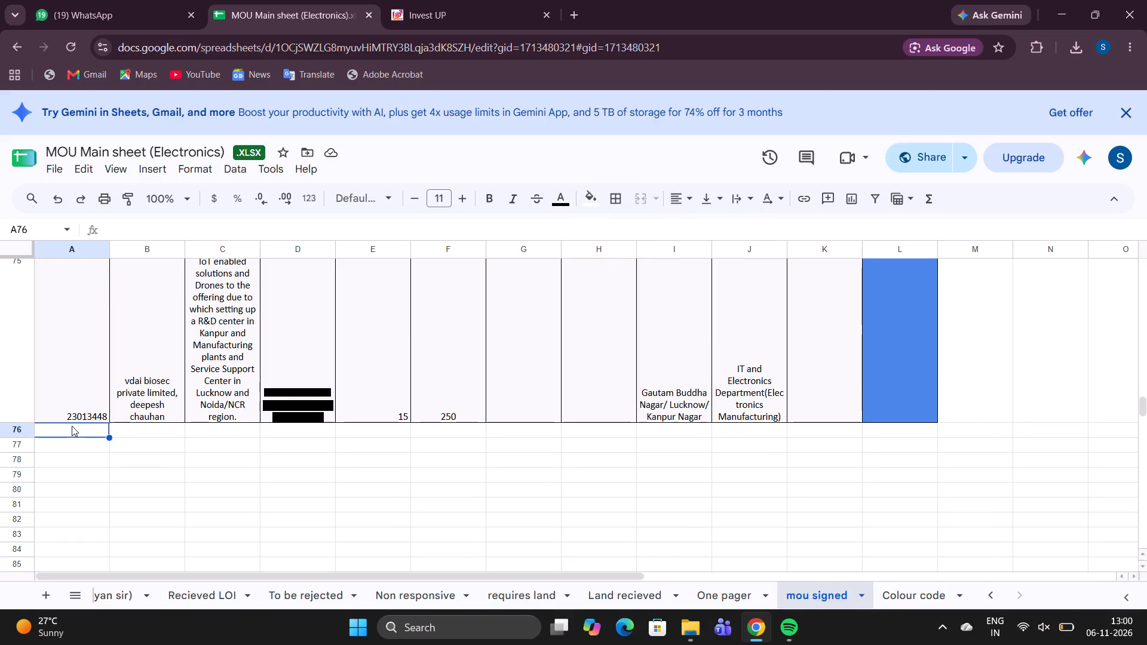
# Clear vdai biosec's row contents, A13:L13, from the To be rejected sheet.
pyautogui.click(296, 592)
pyautogui.press('BackSpace')
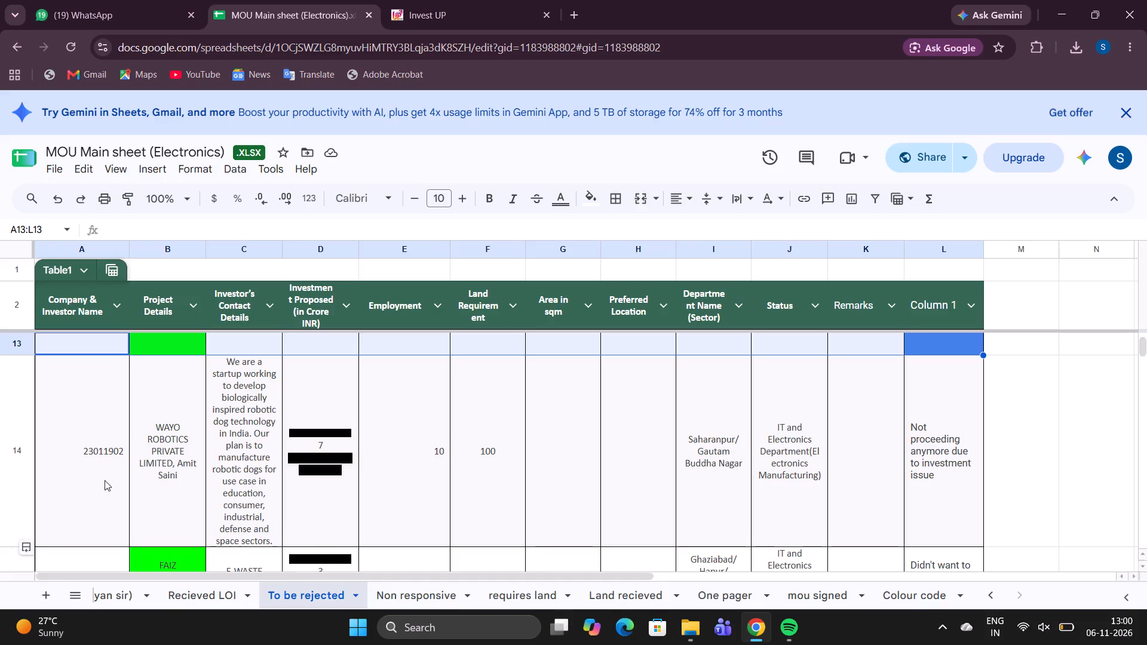
# Search Invest UP for Wayo Robotics' Intent ID, 23011902, from row 14 of the To be rejected sheet, and check its current status.
pyautogui.doubleClick(97, 469)
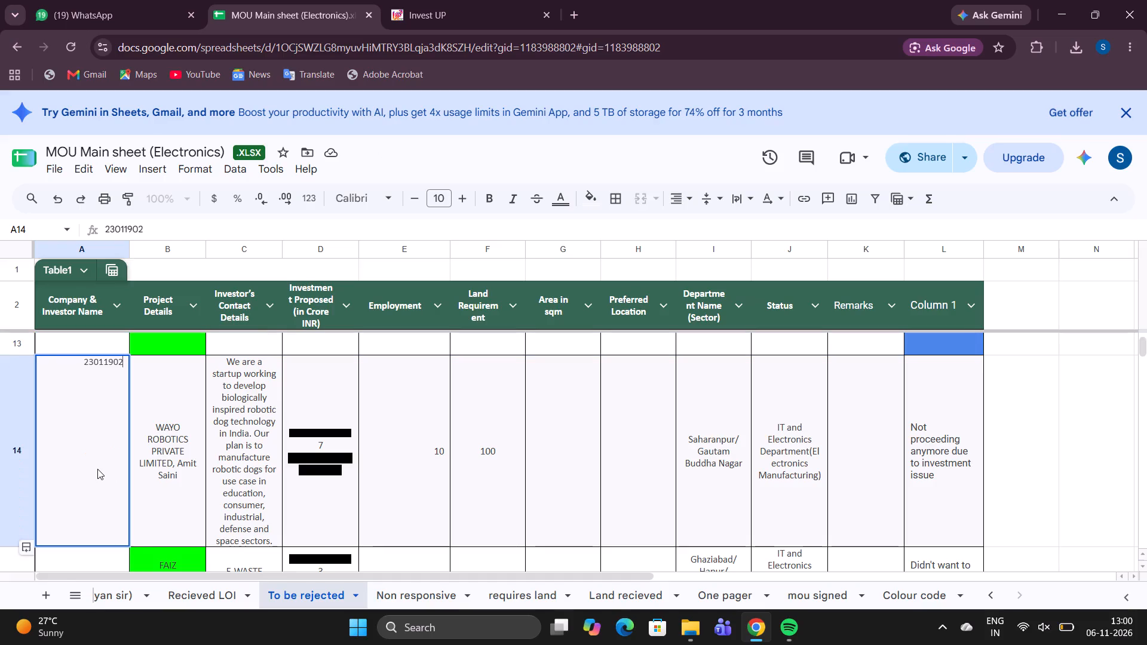
pyautogui.hotkey('ctrl', 'a')
pyautogui.hotkey('ctrl', 'c')
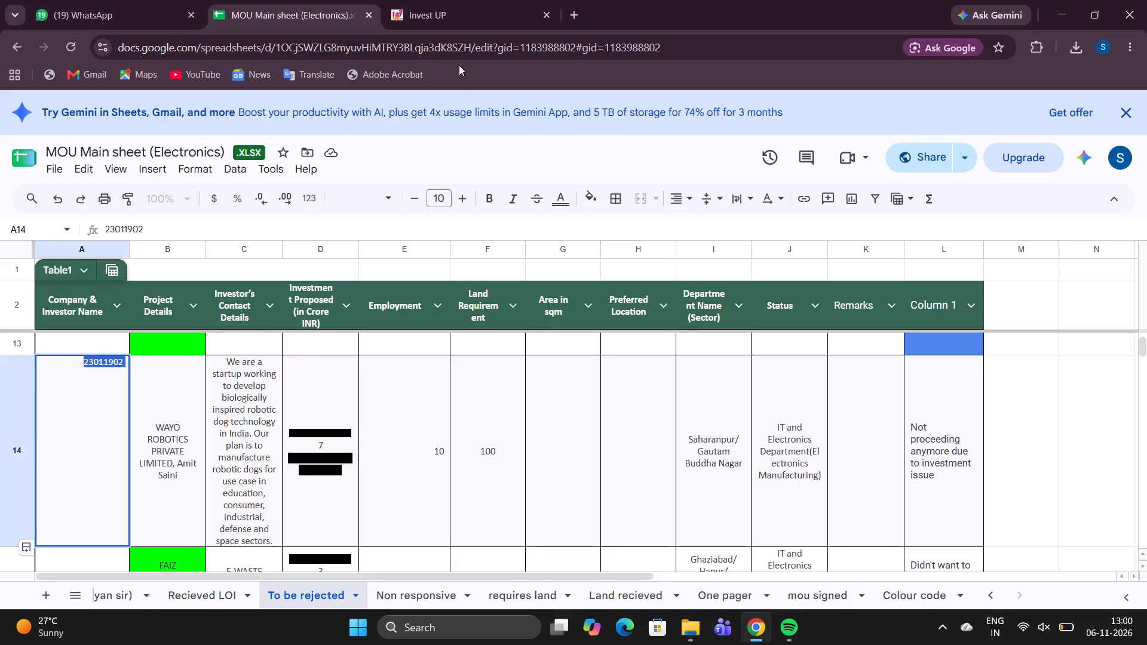
pyautogui.click(458, 13)
pyautogui.scroll(1, 1097, 228)
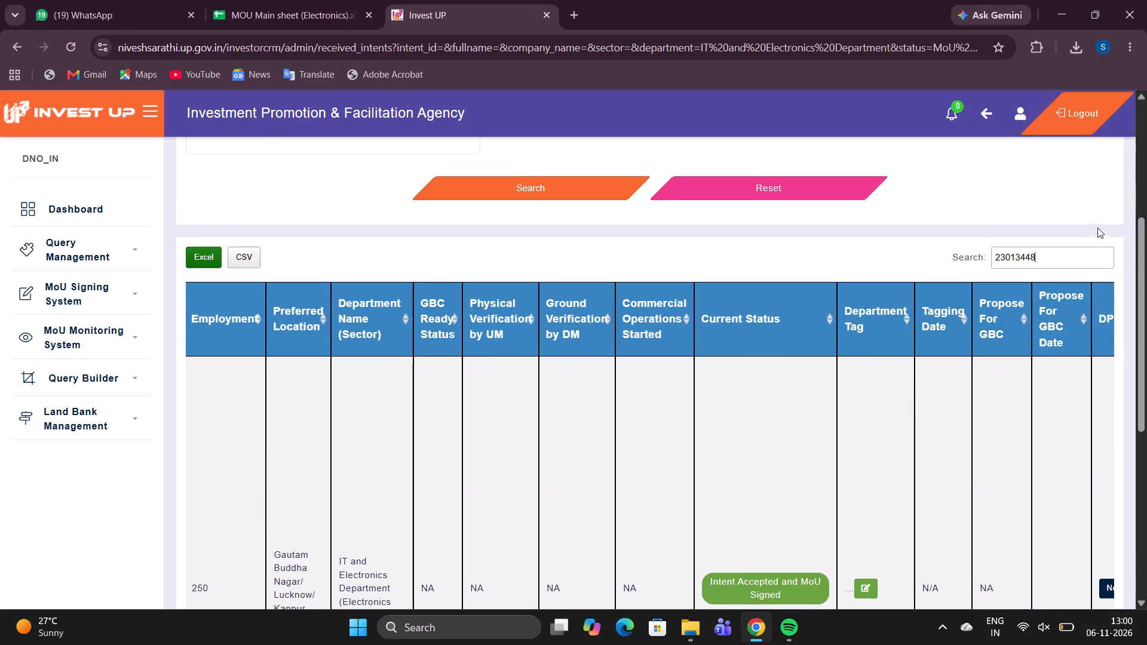
pyautogui.scroll(1, 1097, 228)
pyautogui.moveTo(1055, 252); pyautogui.dragTo(857, 270)
pyautogui.press('BackSpace')
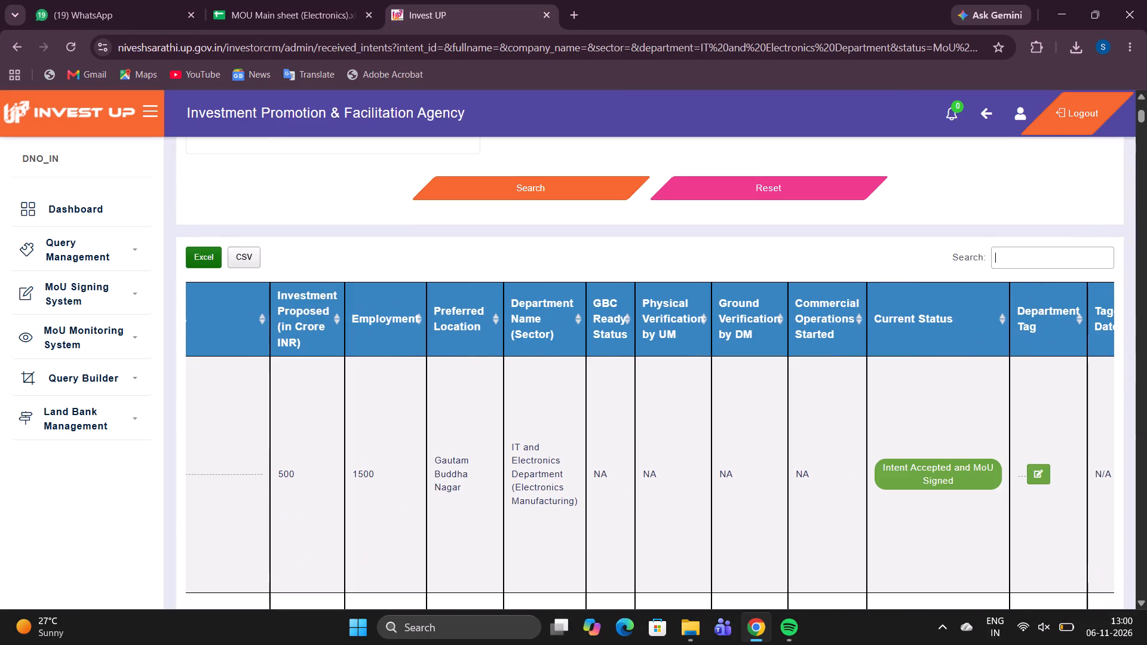
pyautogui.hotkey('ctrl', 'v')
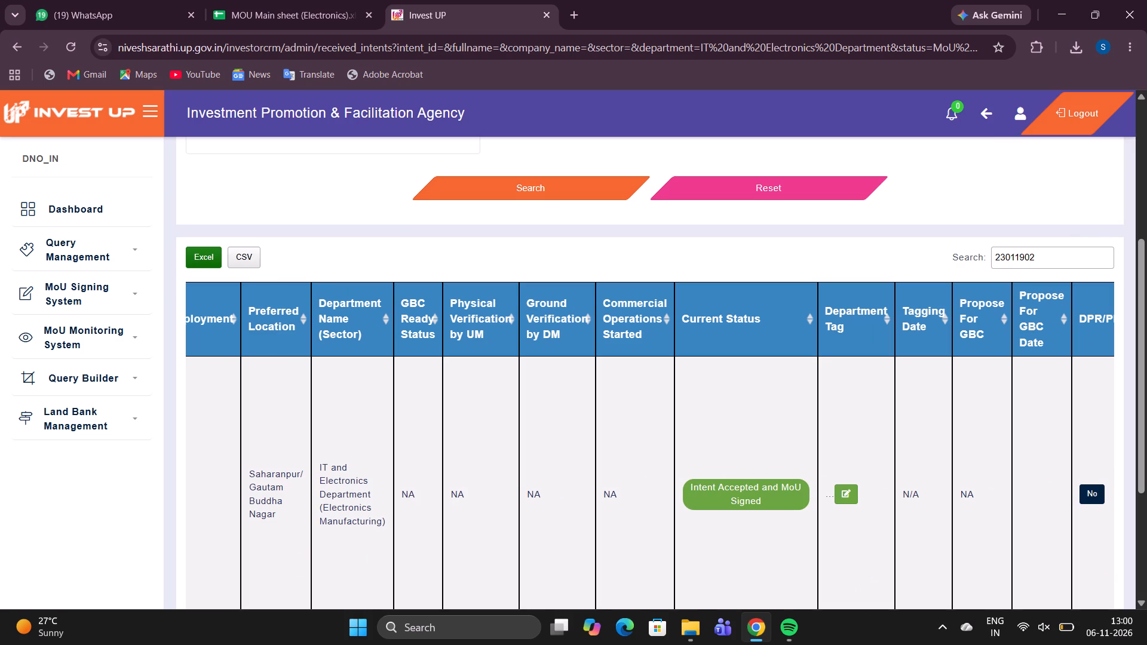
# Copy Wayo Robotics' row, A14:L14, from the To be rejected sheet into row 76 of the mou signed sheet.
pyautogui.click(311, 1)
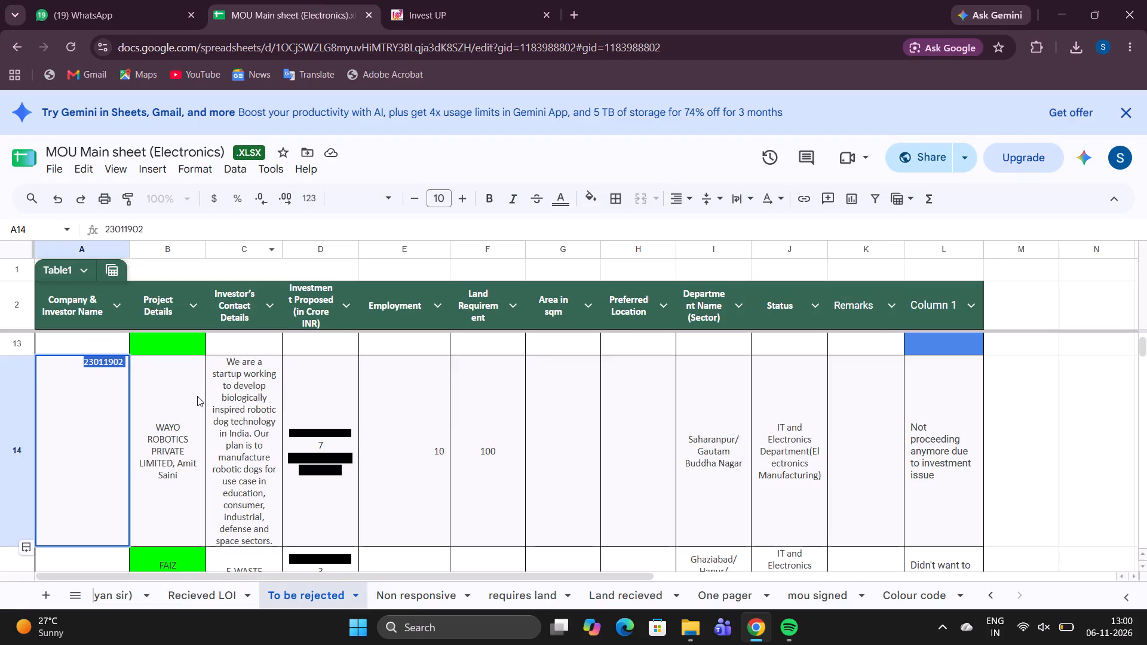
pyautogui.click(197, 396)
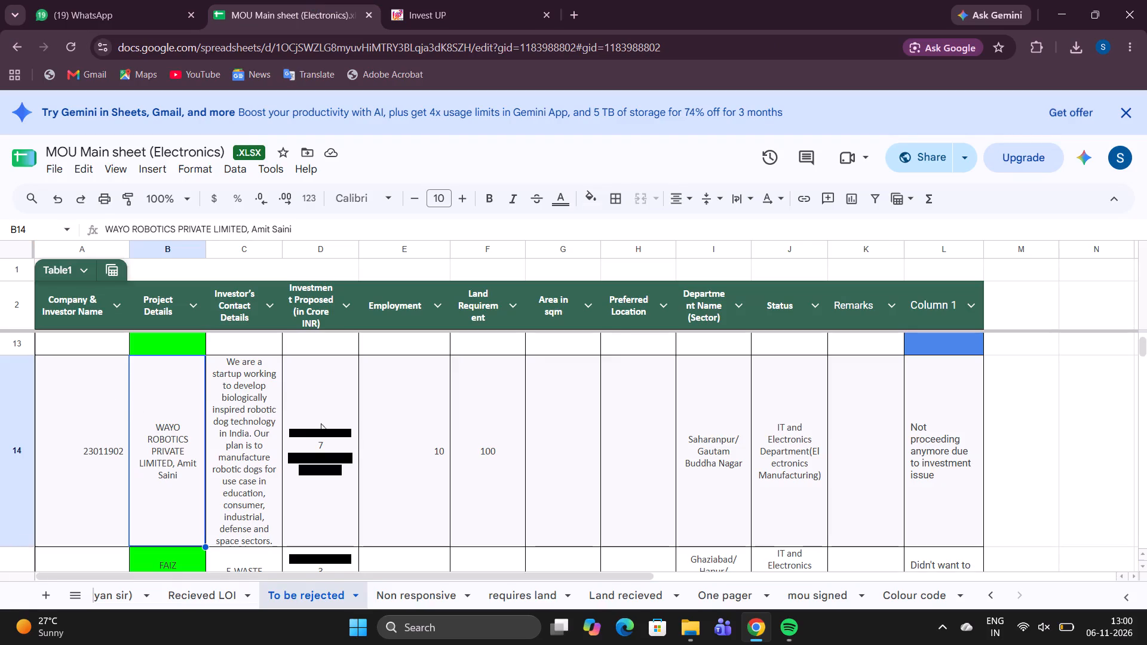
pyautogui.moveTo(83, 413); pyautogui.dragTo(133, 422)
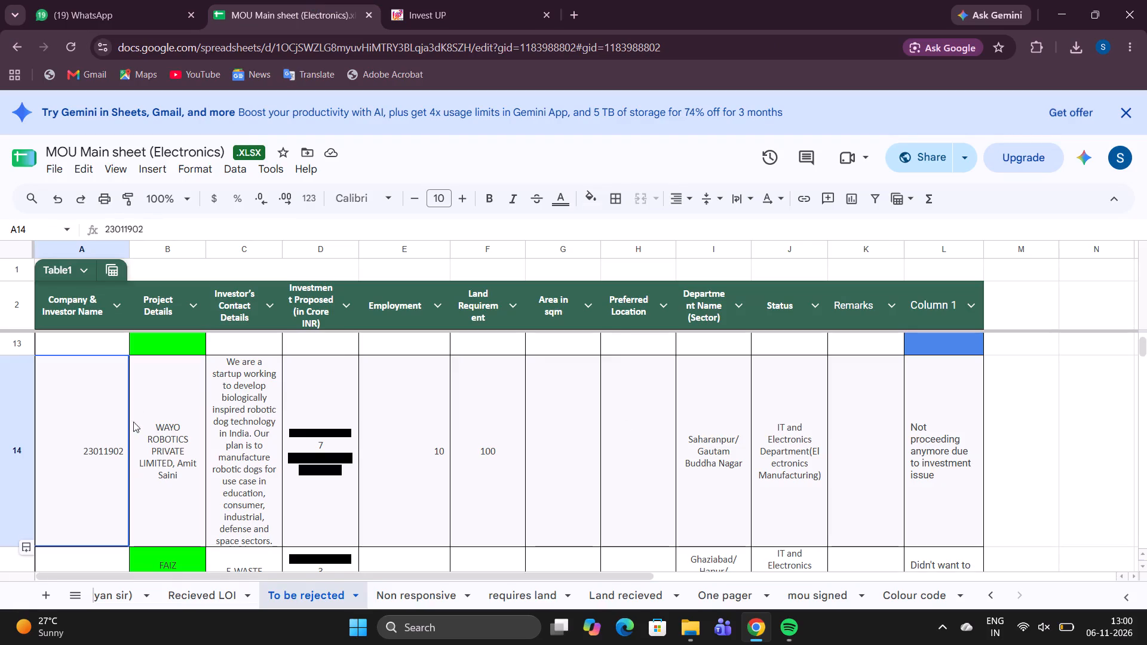
pyautogui.moveTo(133, 422); pyautogui.dragTo(922, 453)
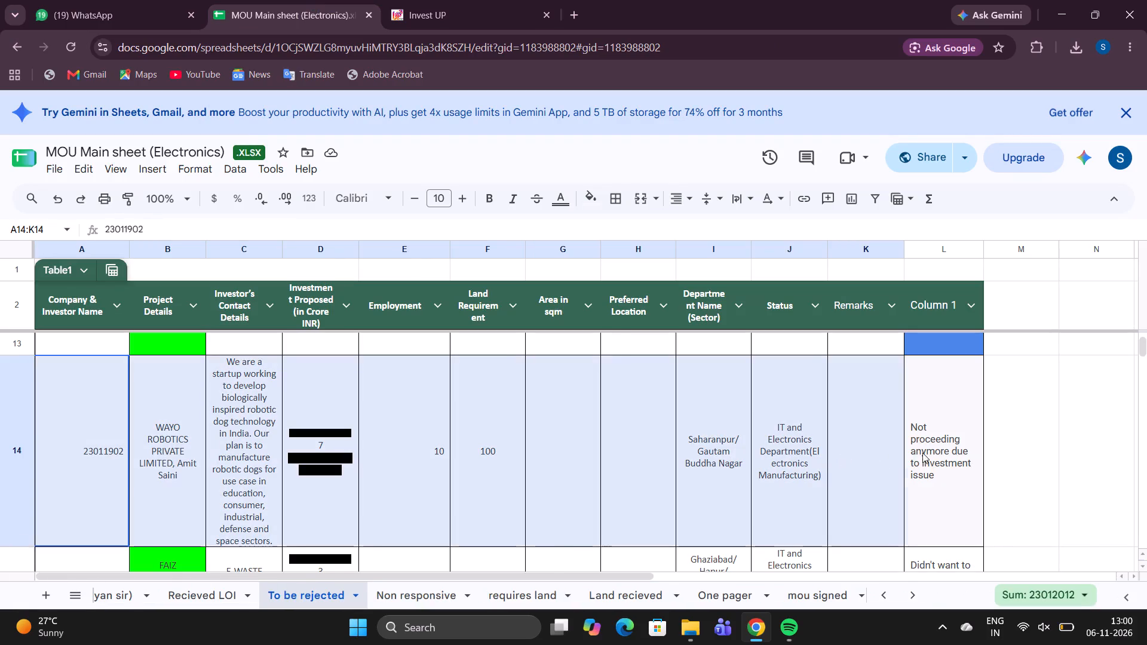
pyautogui.moveTo(922, 453); pyautogui.dragTo(938, 453)
pyautogui.hotkey('ctrl', 'c')
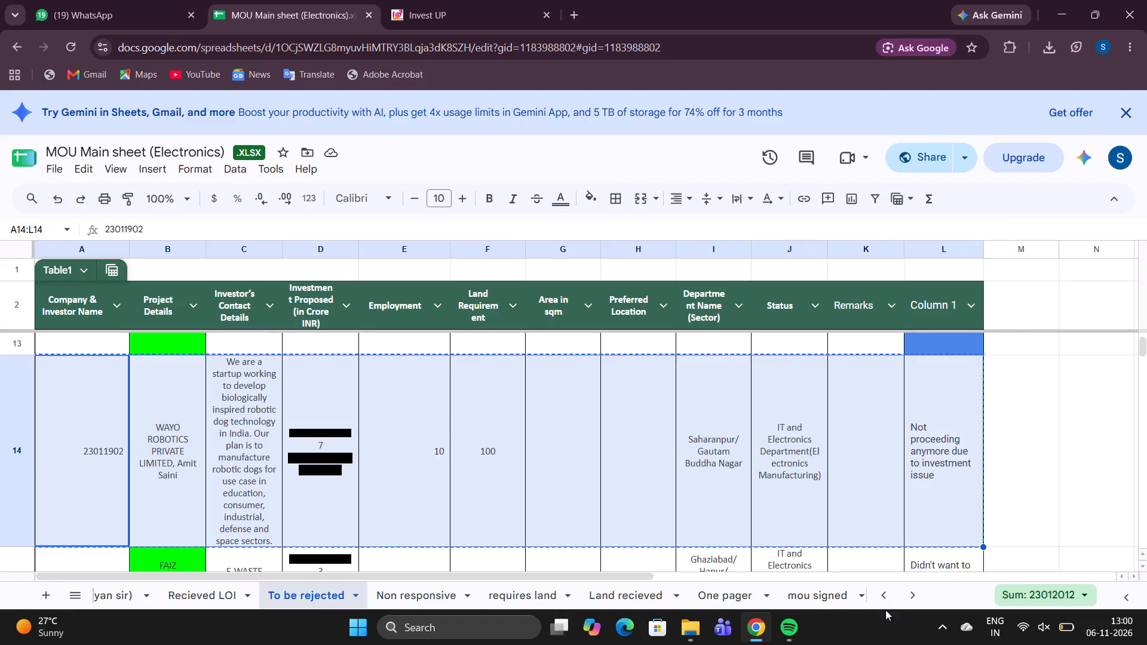
pyautogui.click(816, 591)
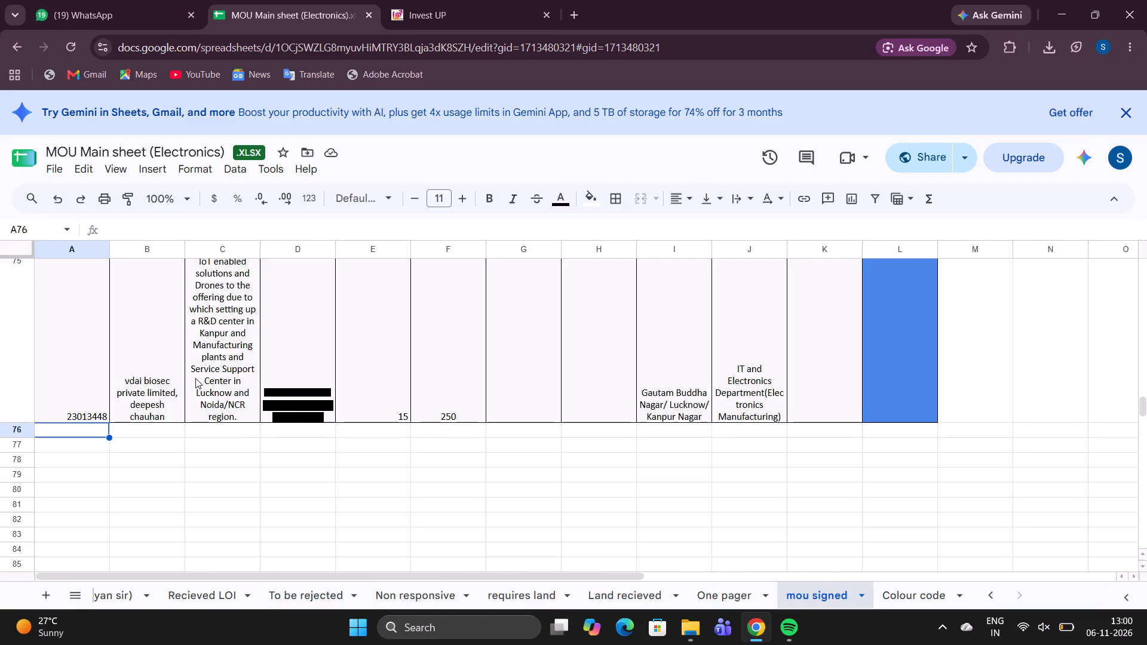
pyautogui.hotkey('ctrl', 'v')
# Clear the non-proceeding remark from L76, Wayo Robotics' row in the mou signed sheet.
pyautogui.scroll(-2, 494, 409)
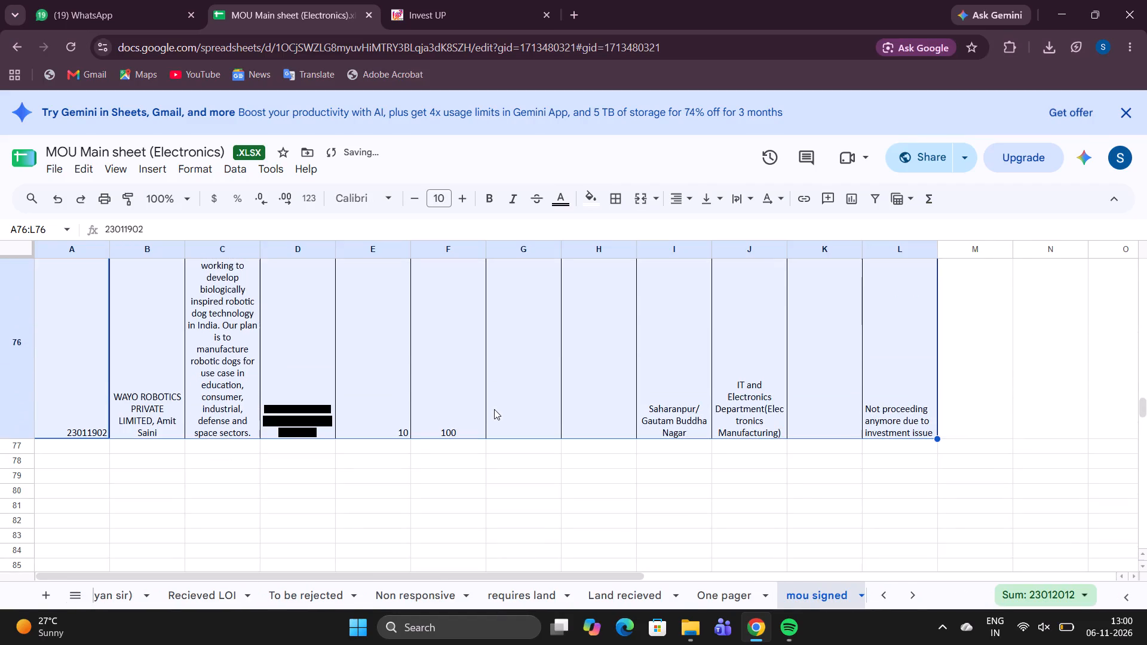
pyautogui.click(880, 352)
pyautogui.press('BackSpace')
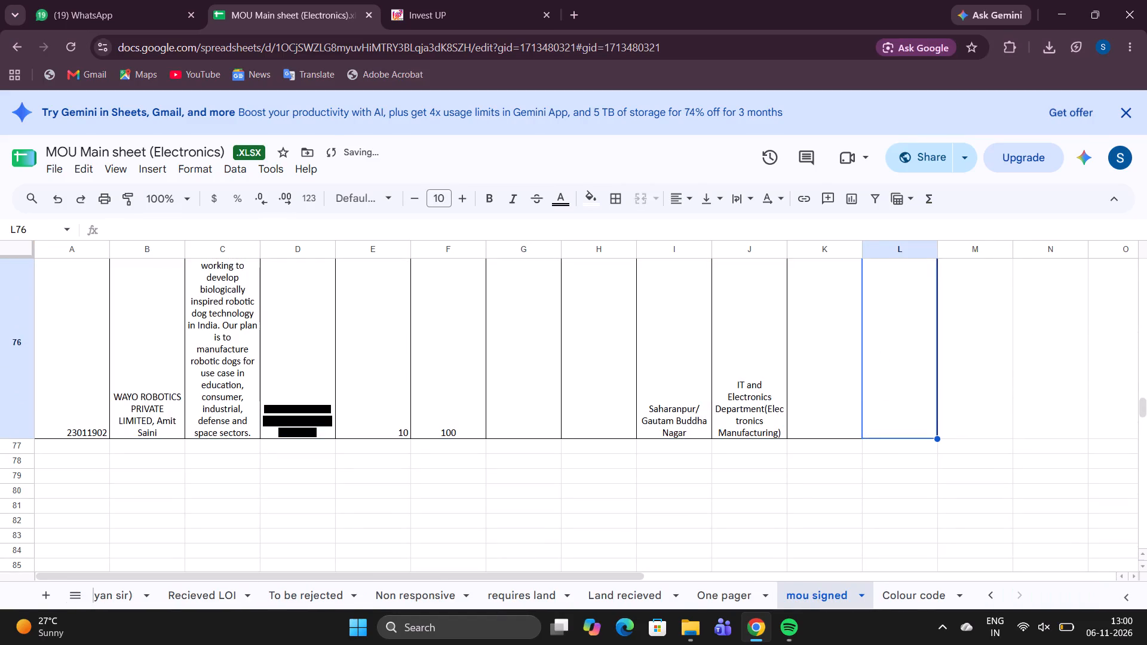
# Clear Wayo Robotics' row contents, A14:L14, from the To be rejected sheet.
pyautogui.click(479, 0)
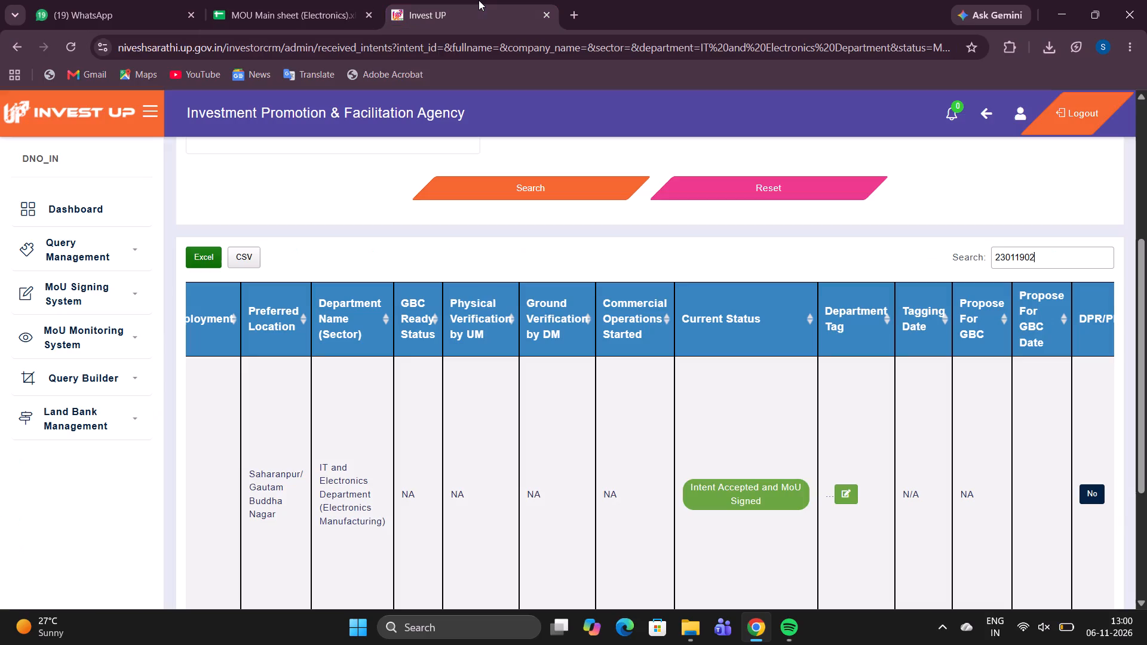
pyautogui.click(279, 5)
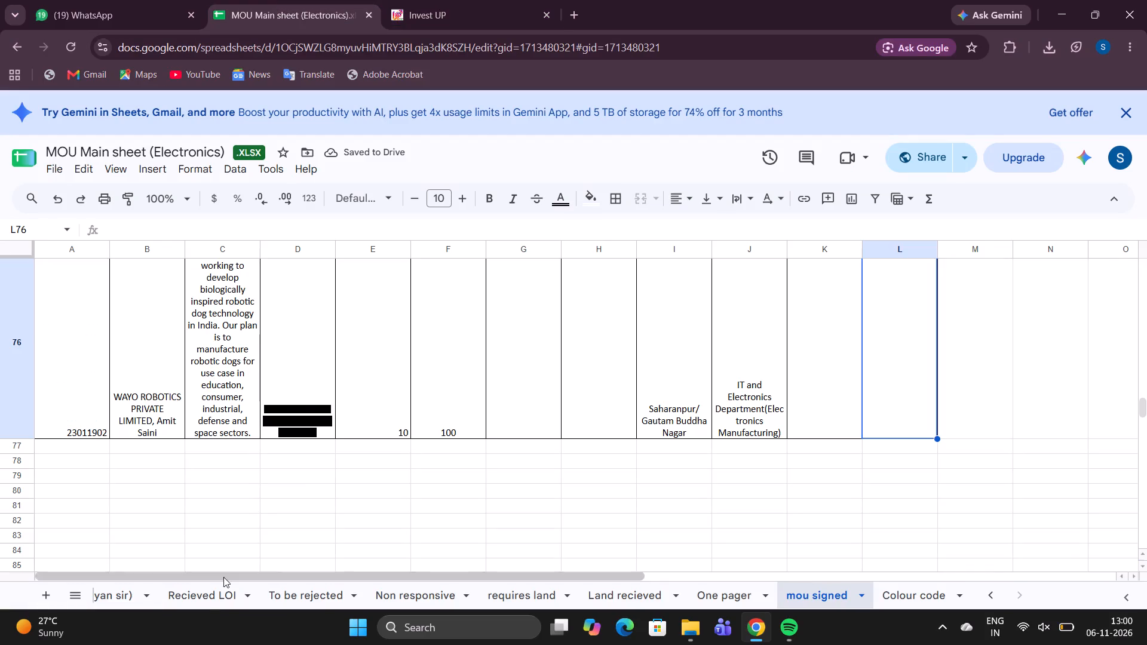
pyautogui.click(318, 604)
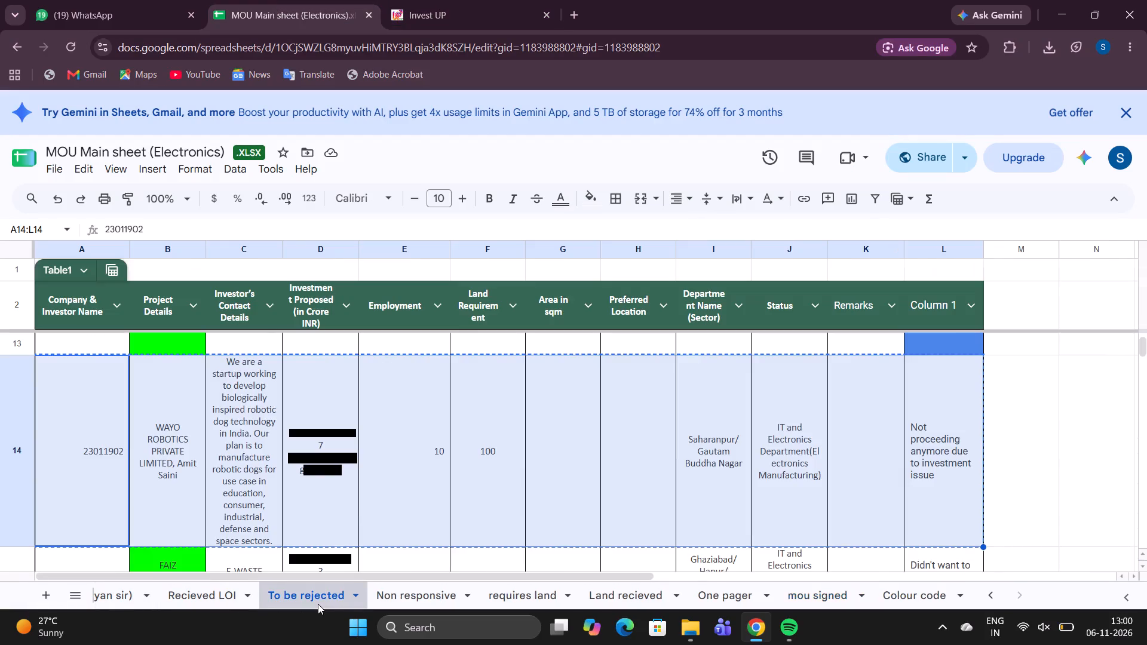
pyautogui.press('BackSpace')
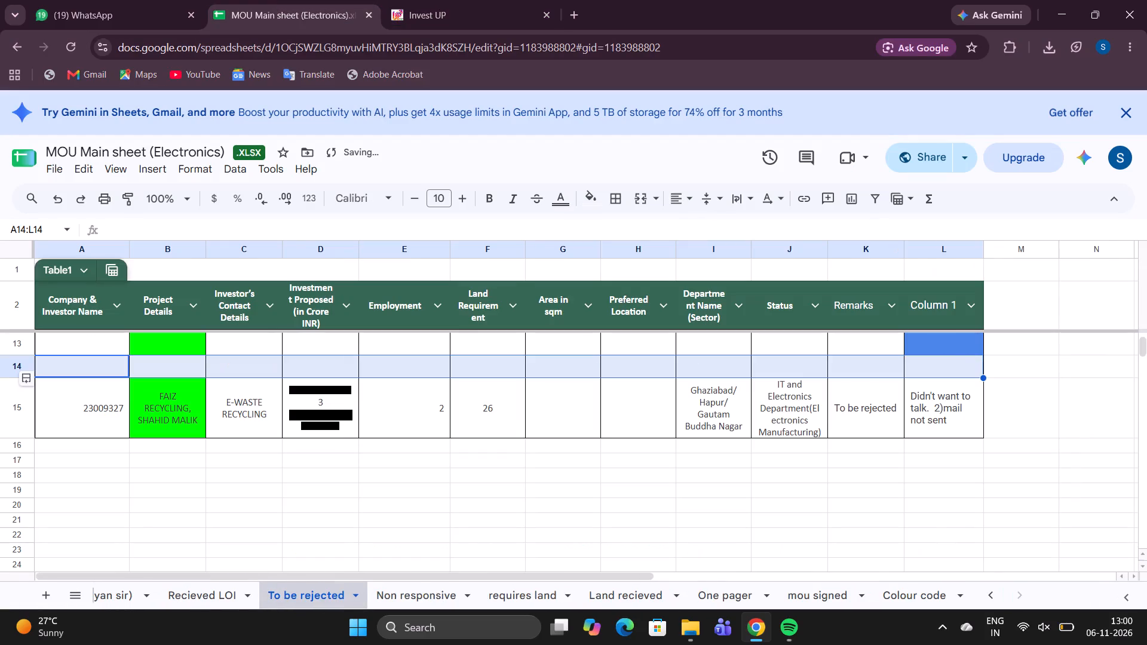
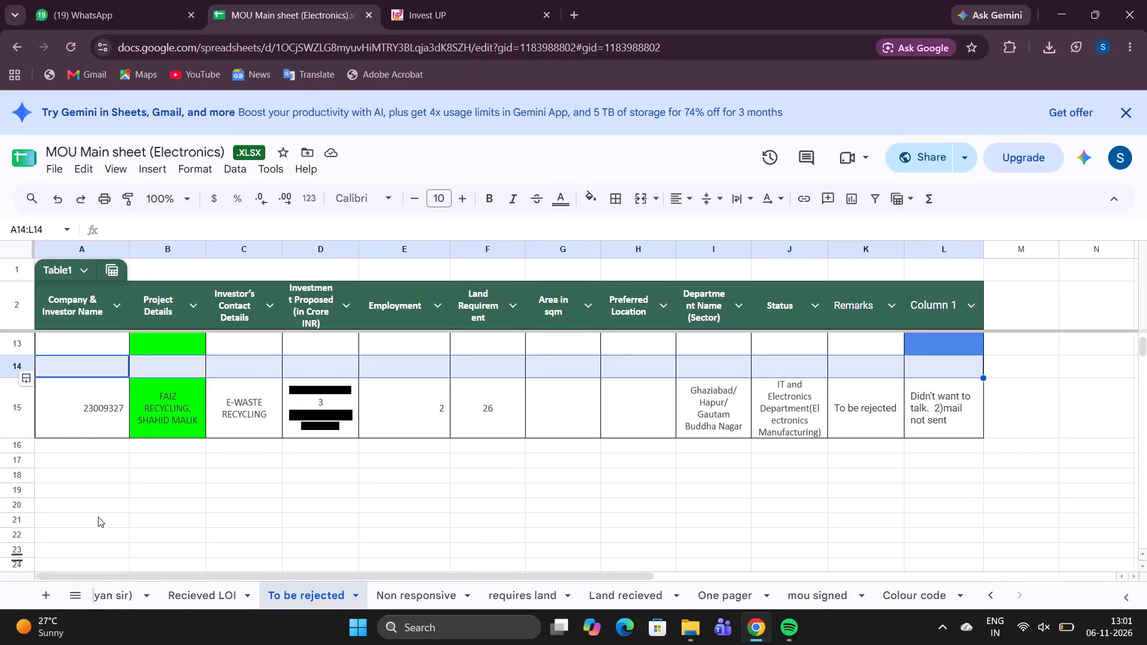
# Search Invest UP for Faiz Recycling's Intent ID, 23009327, from row 15 of the To be rejected sheet, and check its current status.
pyautogui.doubleClick(90, 424)
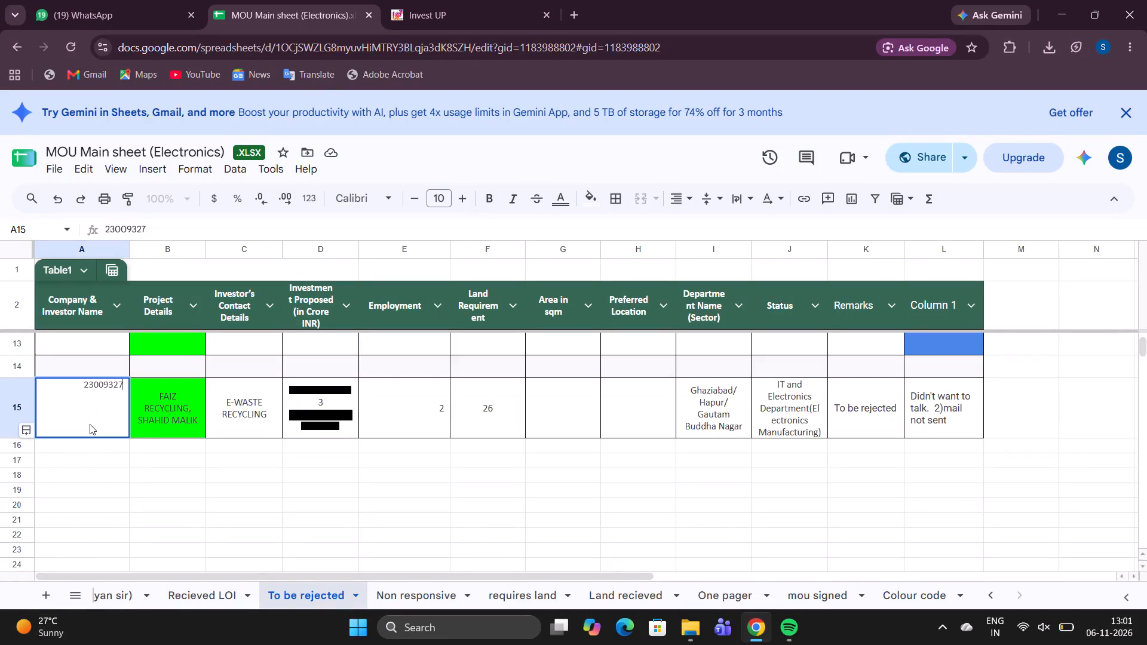
pyautogui.hotkey('ctrl', 'a')
pyautogui.hotkey('ctrl', 'c')
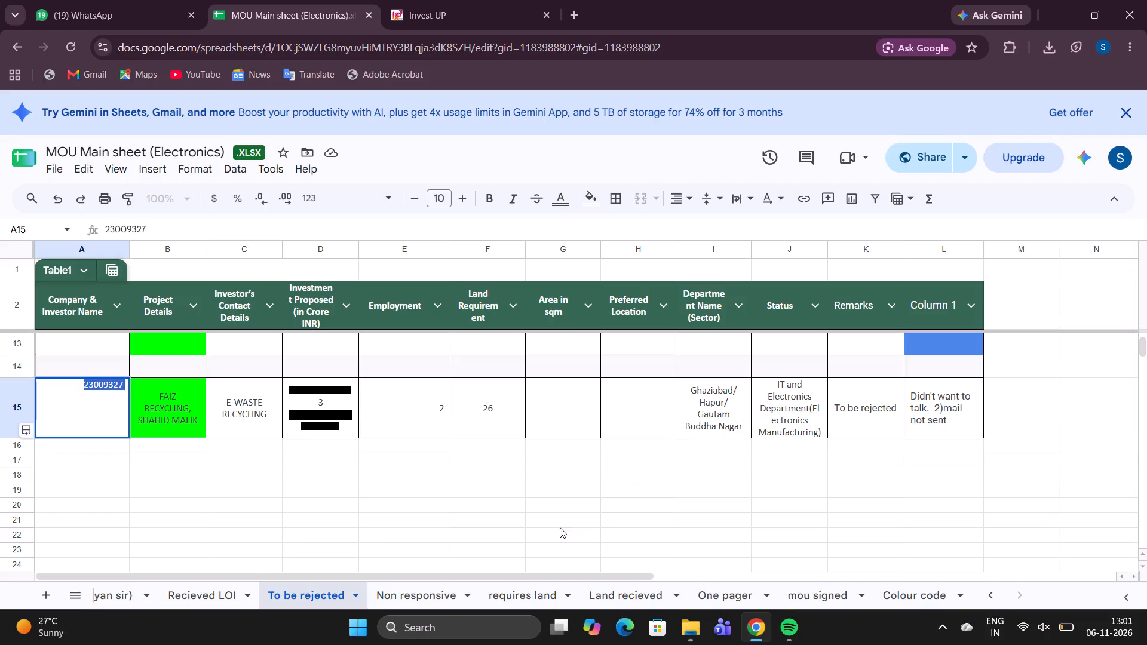
pyautogui.click(438, 7)
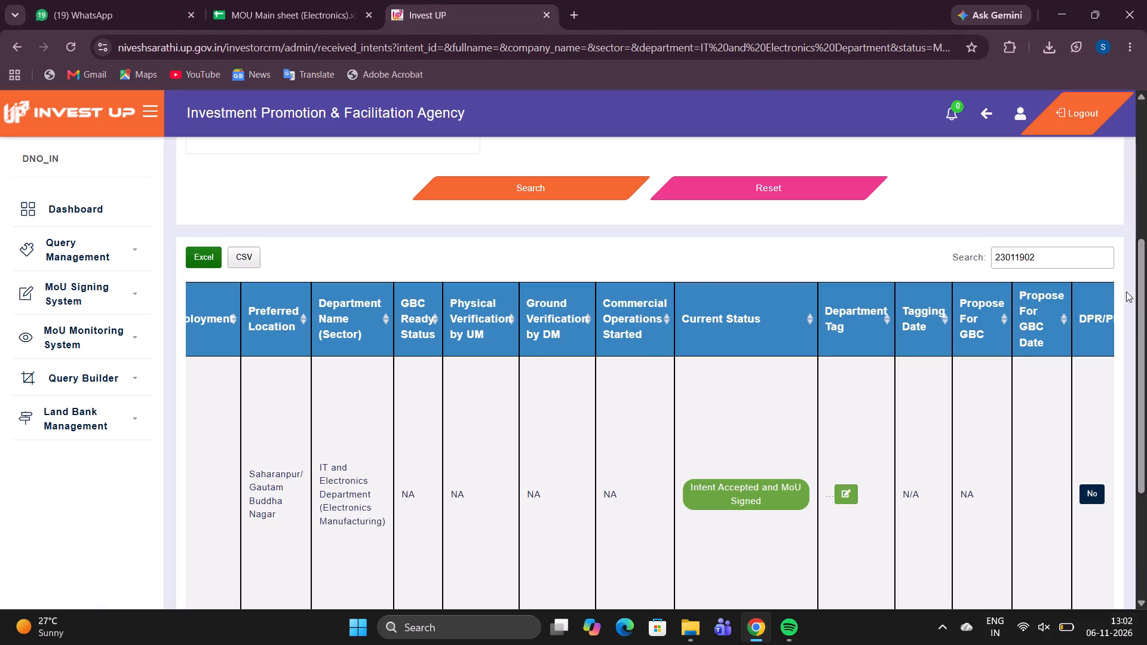
pyautogui.moveTo(1047, 259); pyautogui.dragTo(919, 232)
pyautogui.press('BackSpace')
pyautogui.hotkey('ctrl', 'v')
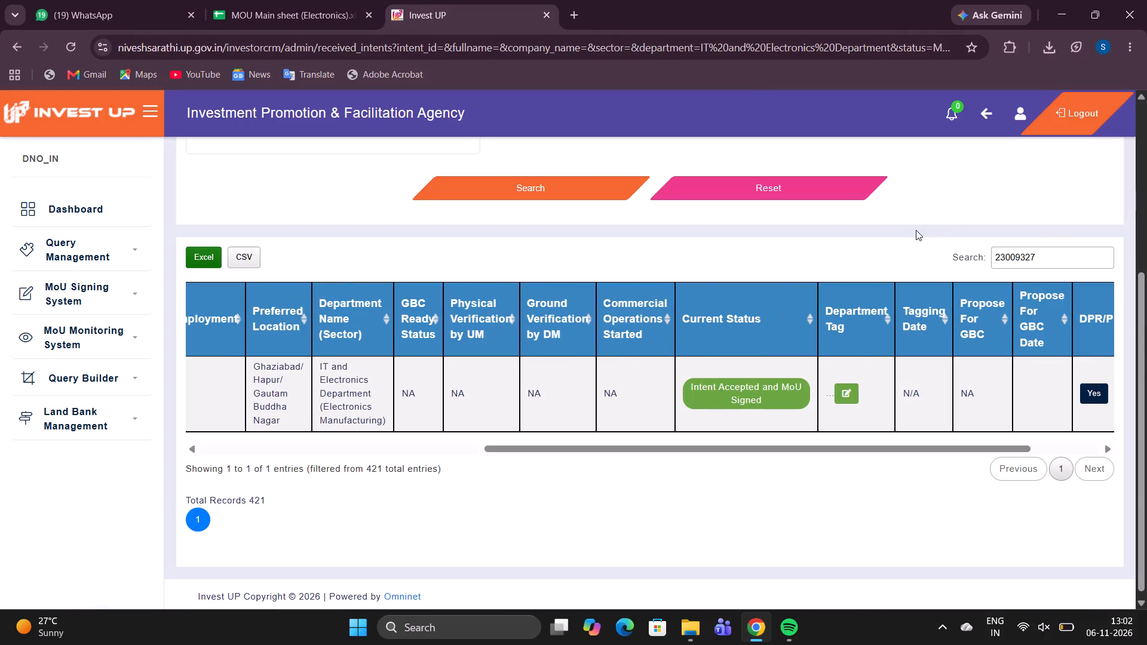
# Copy Faiz Recycling's row, A15:L15, from the To be rejected sheet into row 77 of the mou signed sheet.
pyautogui.click(319, 6)
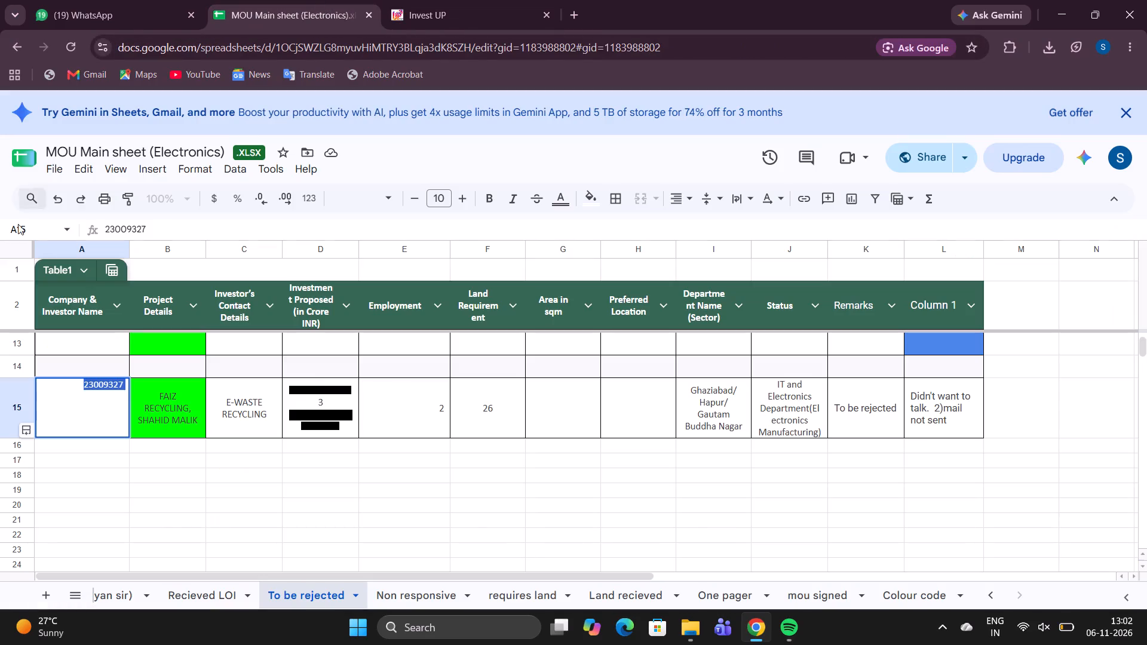
pyautogui.click(259, 403)
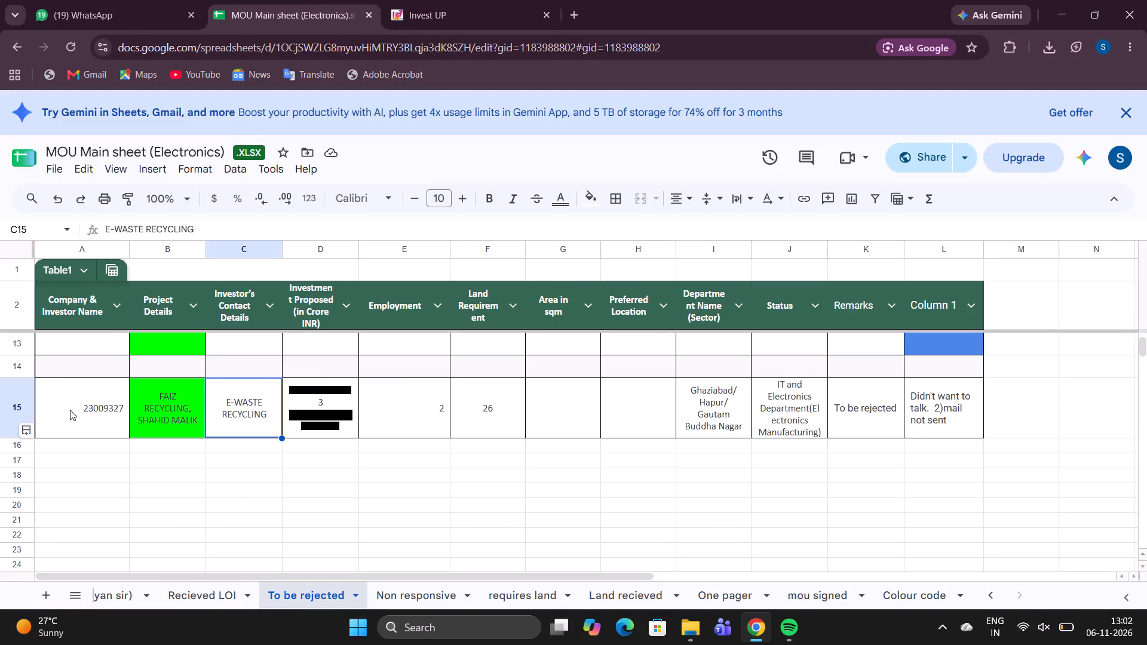
pyautogui.click(70, 410)
pyautogui.moveTo(70, 410); pyautogui.dragTo(777, 411)
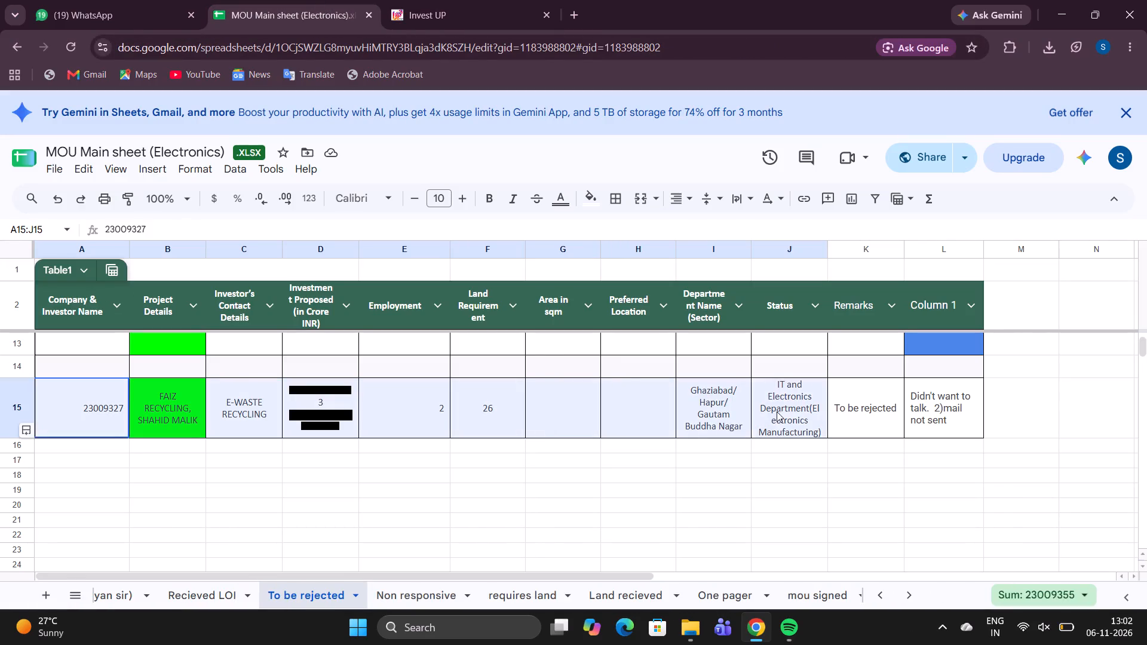
pyautogui.moveTo(777, 411); pyautogui.dragTo(940, 419)
pyautogui.hotkey('ctrl', 'c')
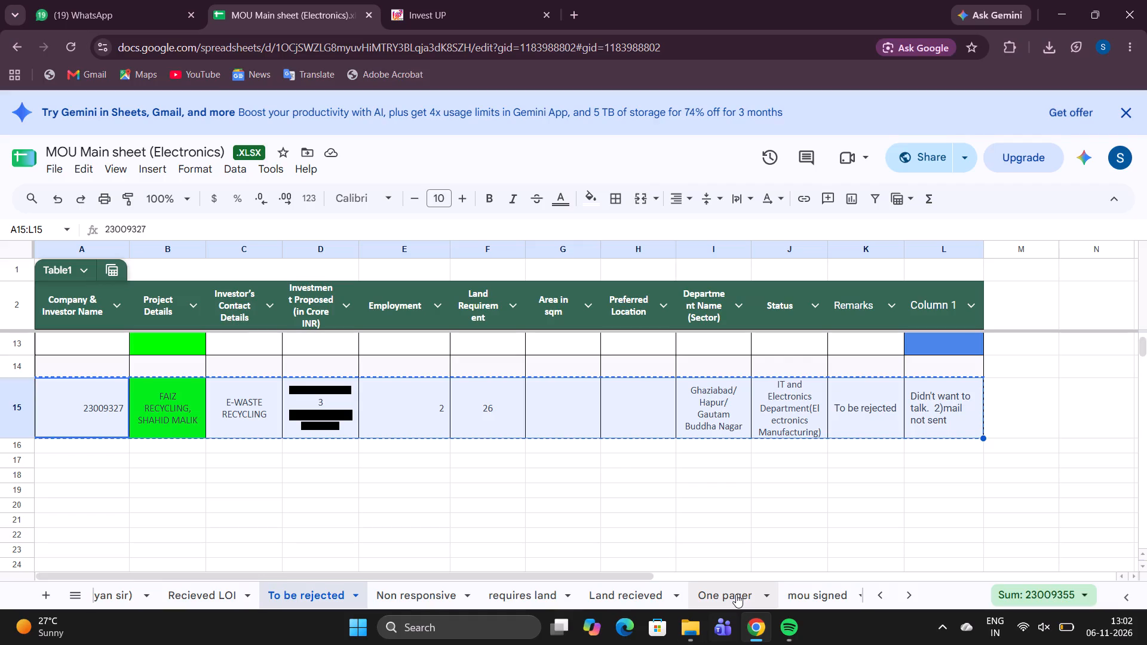
pyautogui.click(802, 600)
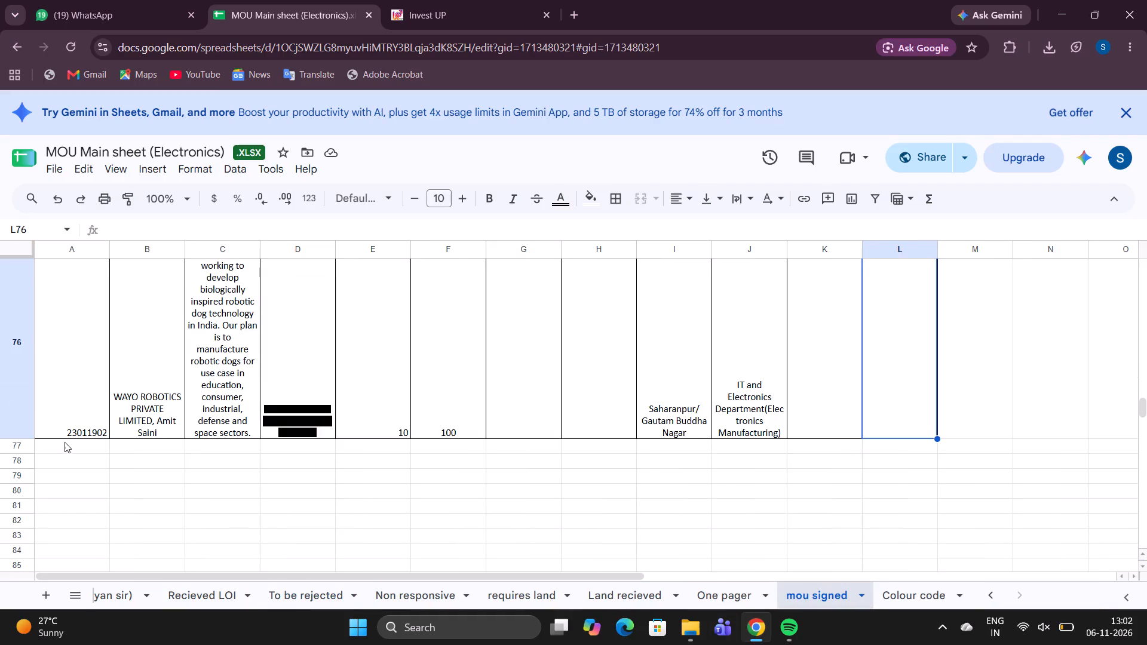
pyautogui.click(66, 443)
pyautogui.hotkey('ctrl', 'v')
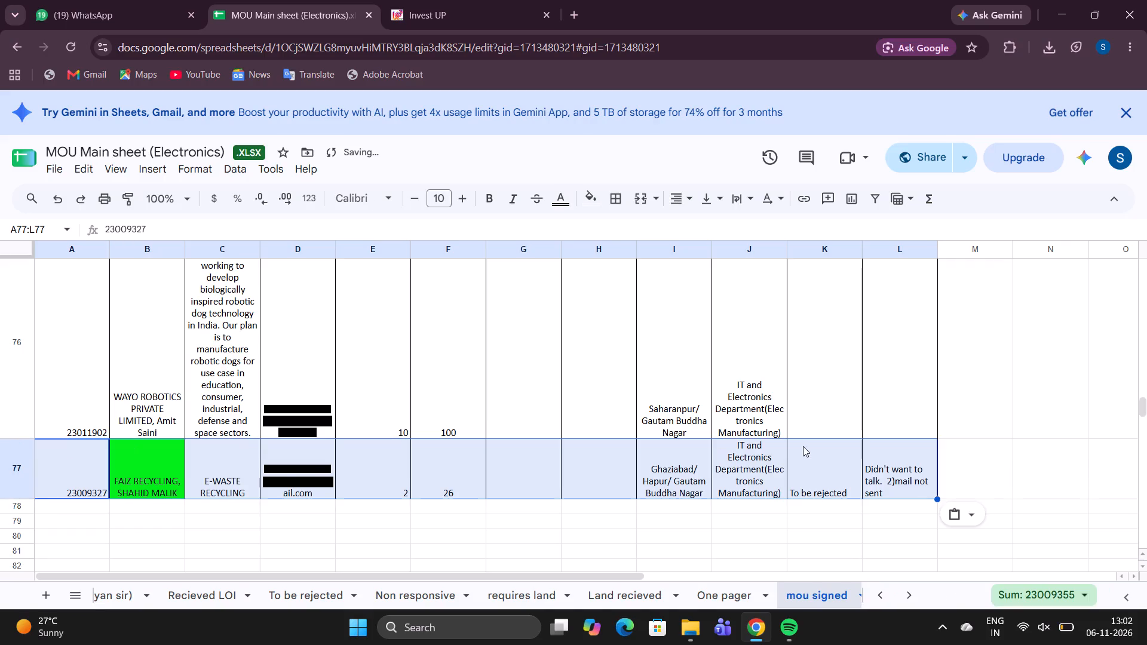
# Clear the rejection and no-contact remarks from K77:L77, Faiz Recycling's row in the mou signed sheet.
pyautogui.moveTo(827, 472); pyautogui.dragTo(920, 469)
pyautogui.press('BackSpace')
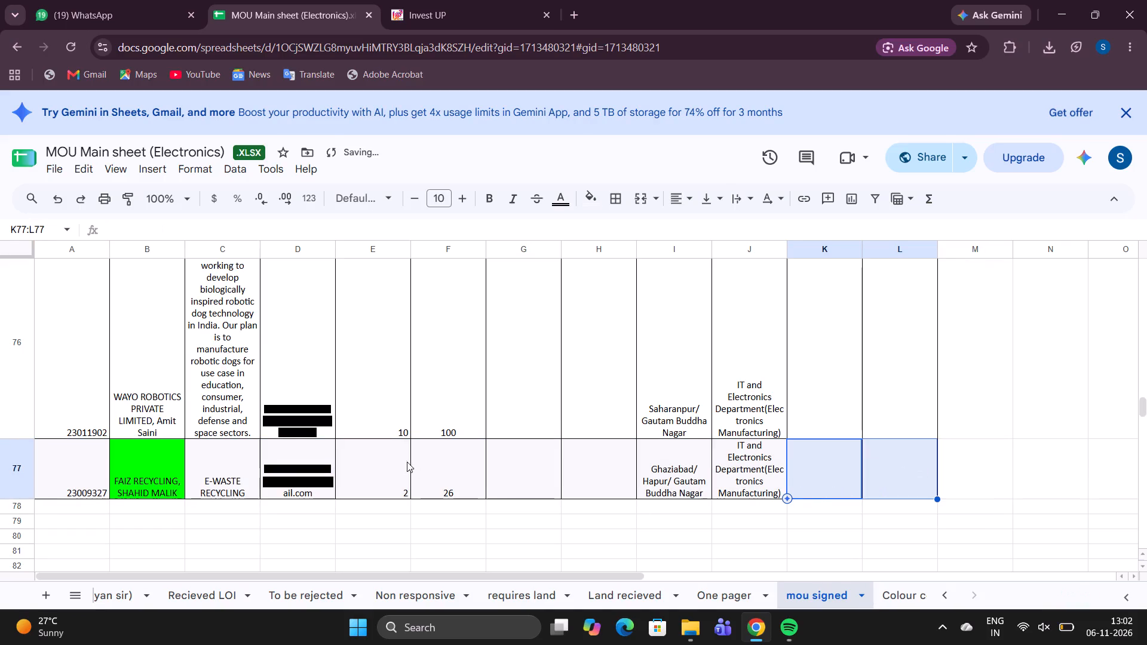
# Reset the green fill colour of B77, Faiz Recycling's name cell in the mou signed sheet.
pyautogui.click(131, 454)
pyautogui.rightClick(131, 454)
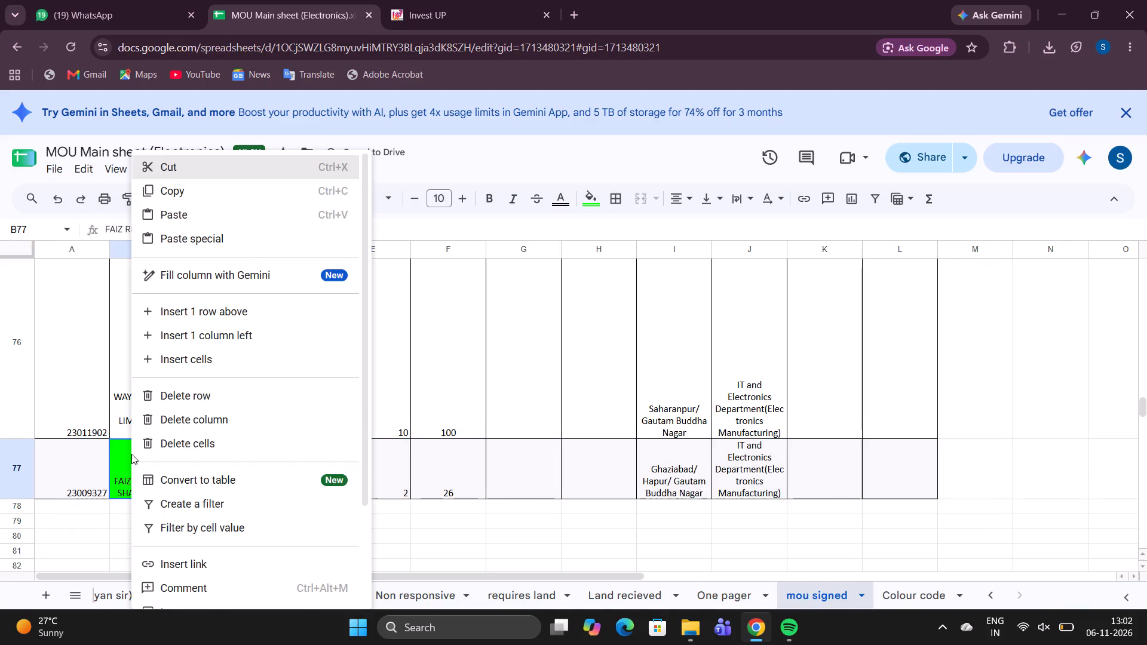
pyautogui.click(584, 207)
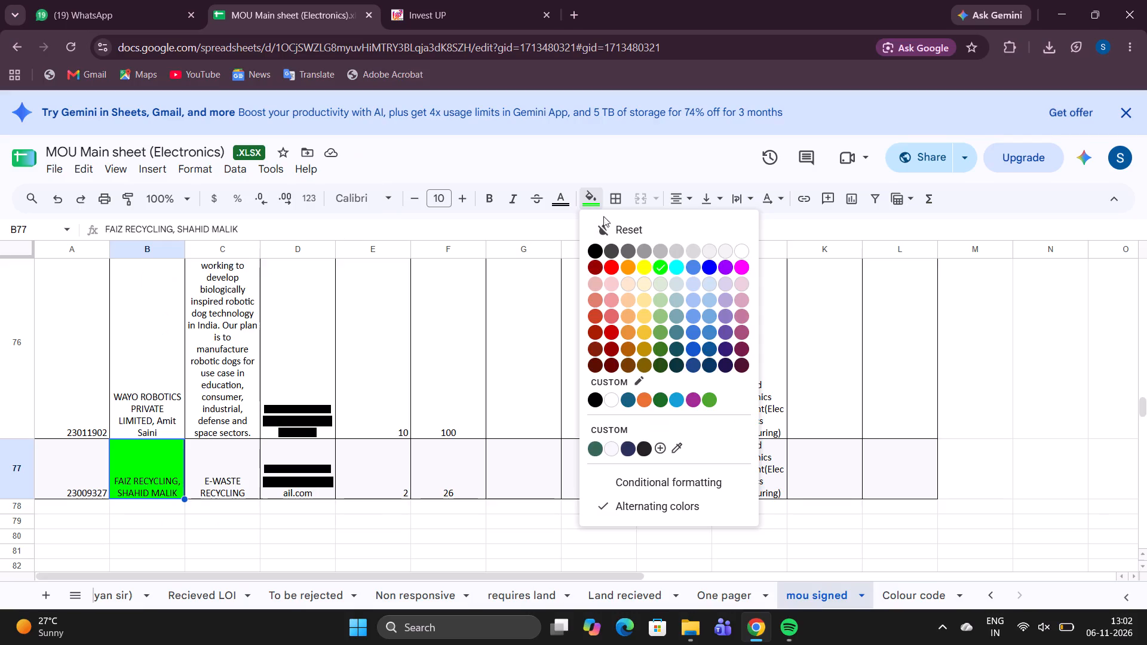
pyautogui.click(612, 225)
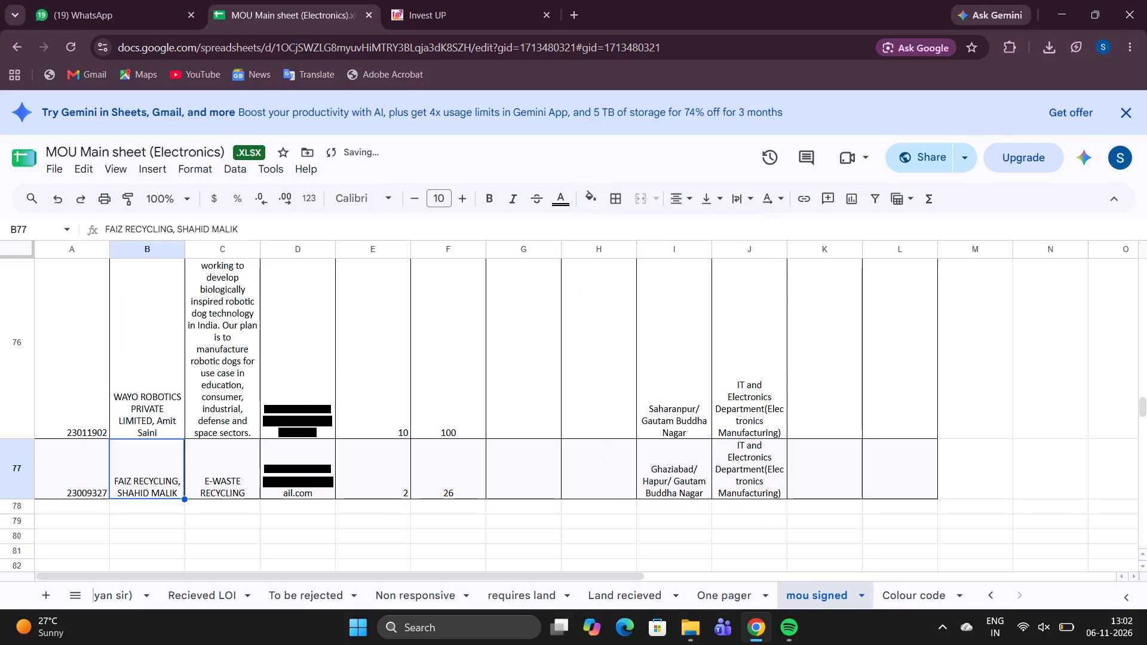
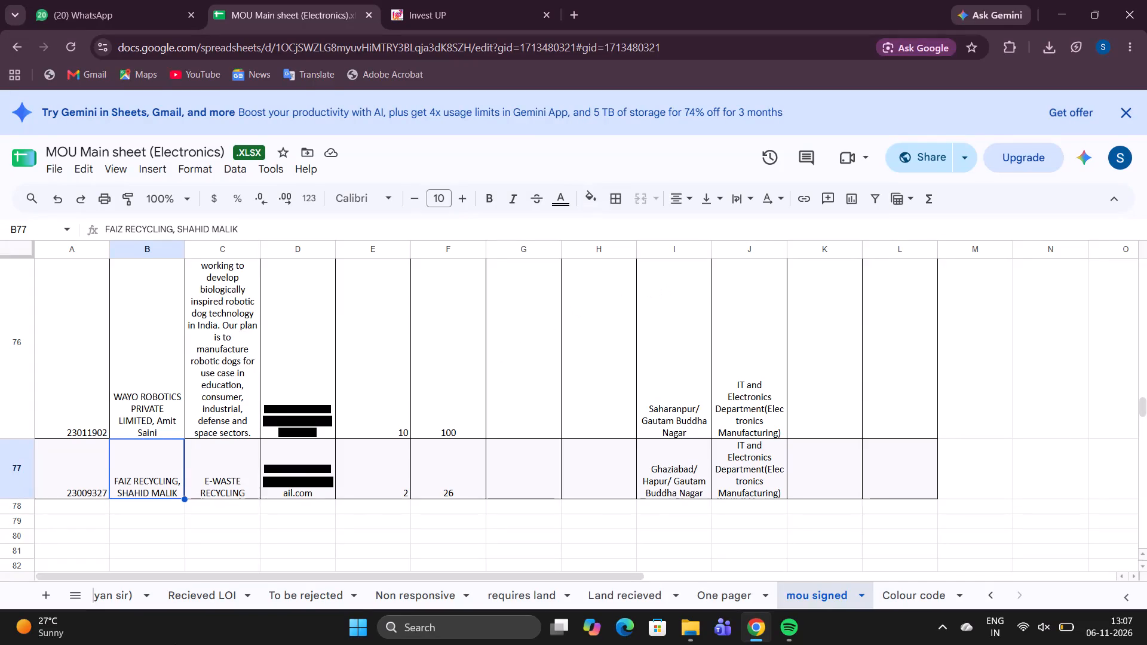
# Clear the contents of Faiz Recycling's original row, A15:L15, in the To be rejected sheet.
pyautogui.click(293, 598)
pyautogui.press('BackSpace')
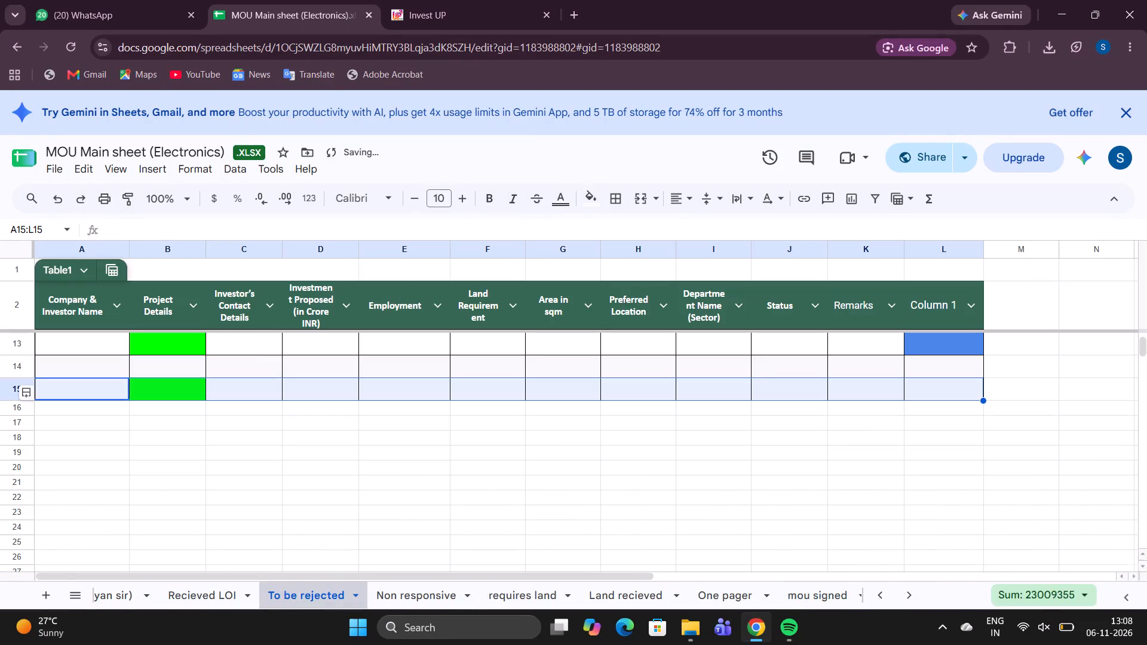
# Open the Non responsive sheet at its first company entry, Balar Marketing Private Limited in row 3.
pyautogui.click(431, 601)
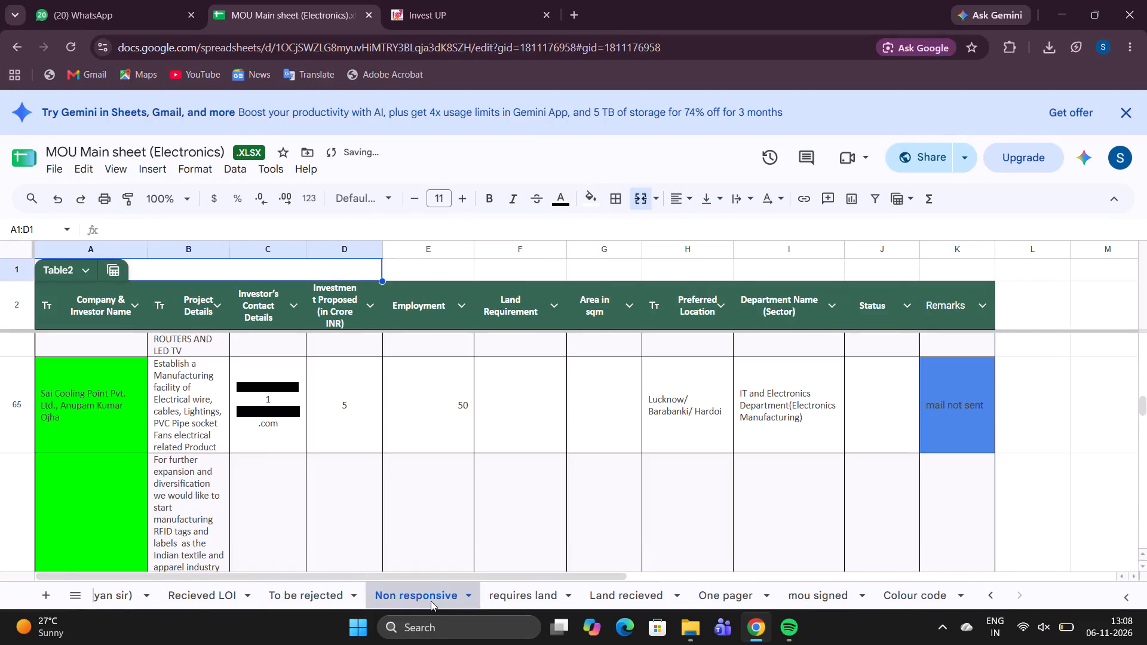
pyautogui.scroll(14, 262, 437)
pyautogui.scroll(10, 262, 437)
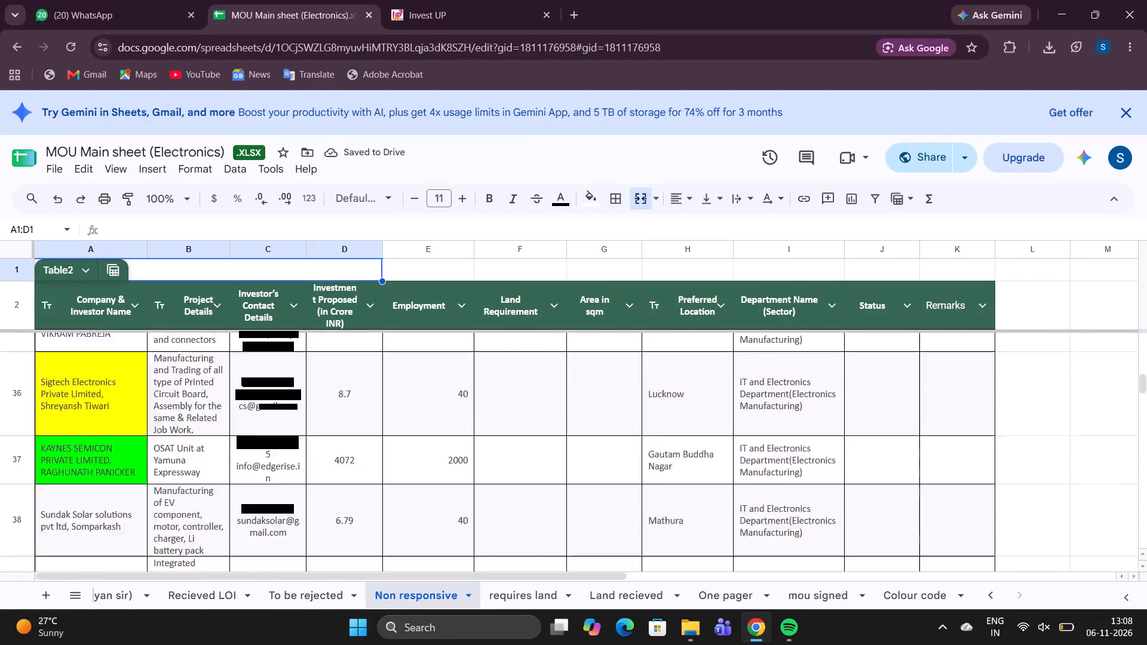
pyautogui.scroll(14, 262, 437)
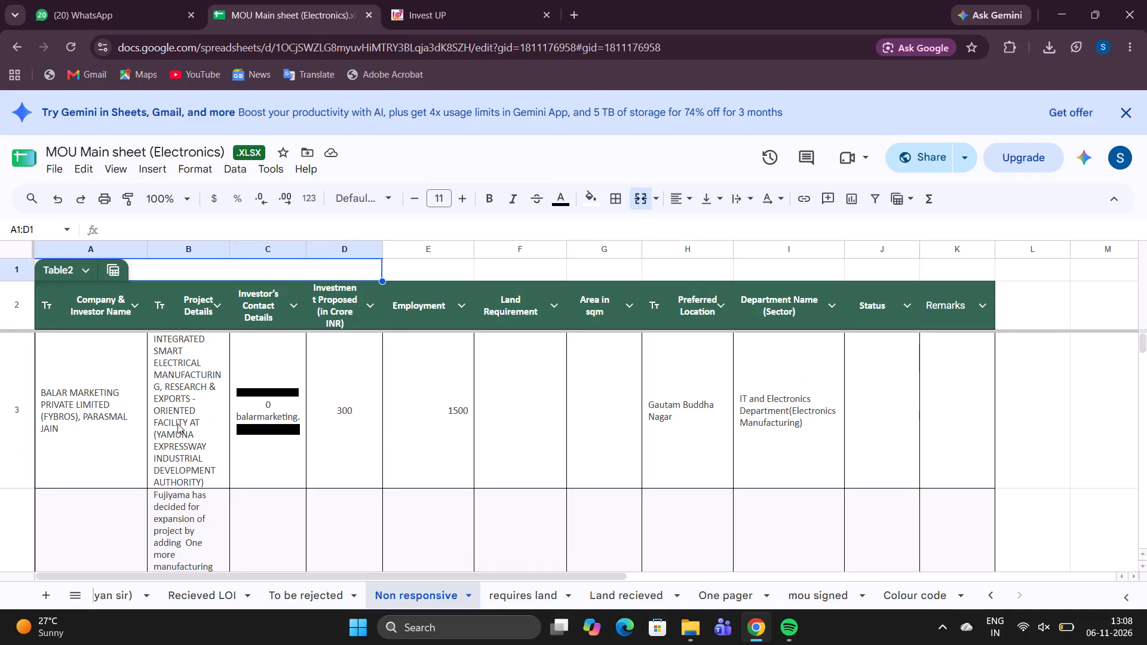
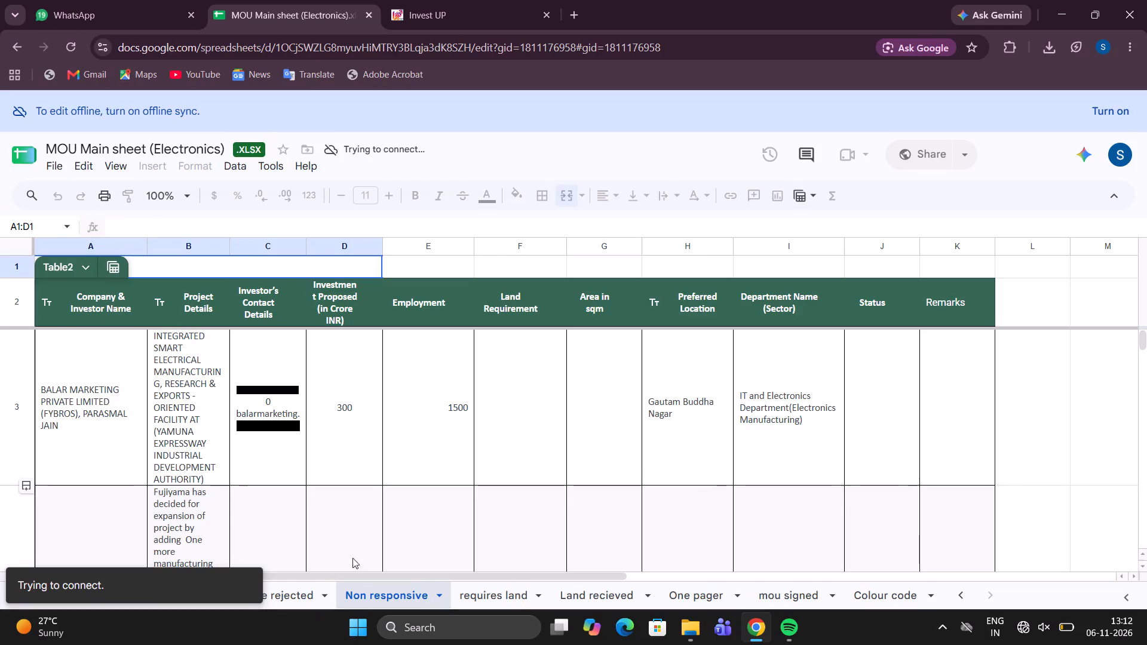
# Reconnect the computer to the UP ELECTRONICS Wi-Fi network and return to the Non responsive sheet.
pyautogui.click(1026, 629)
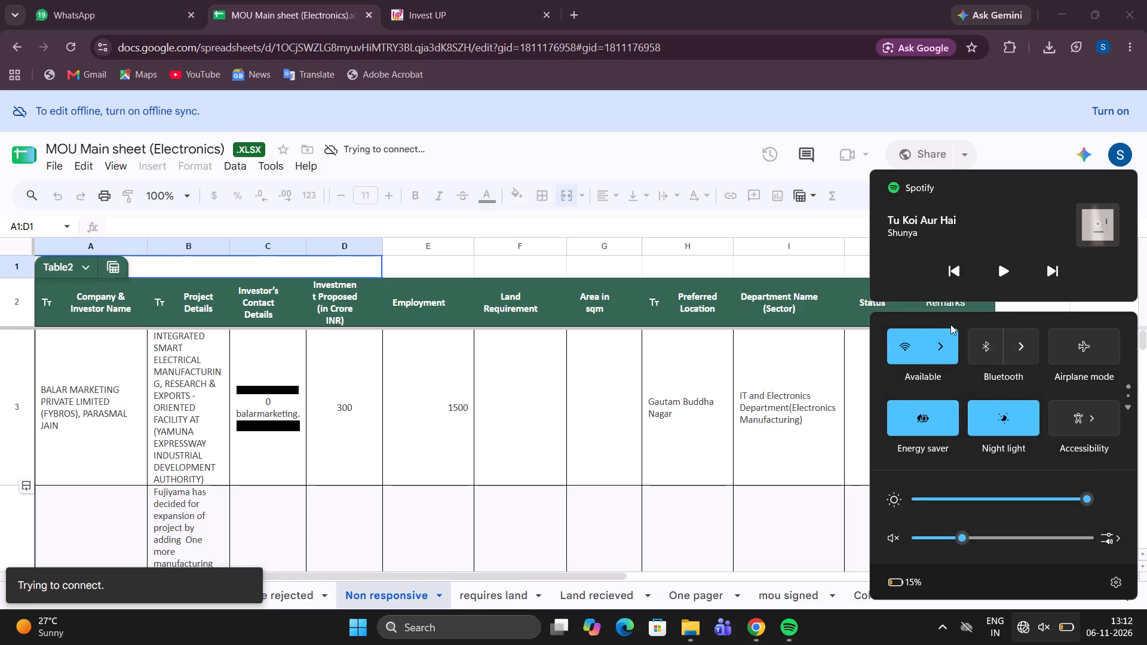
pyautogui.click(936, 354)
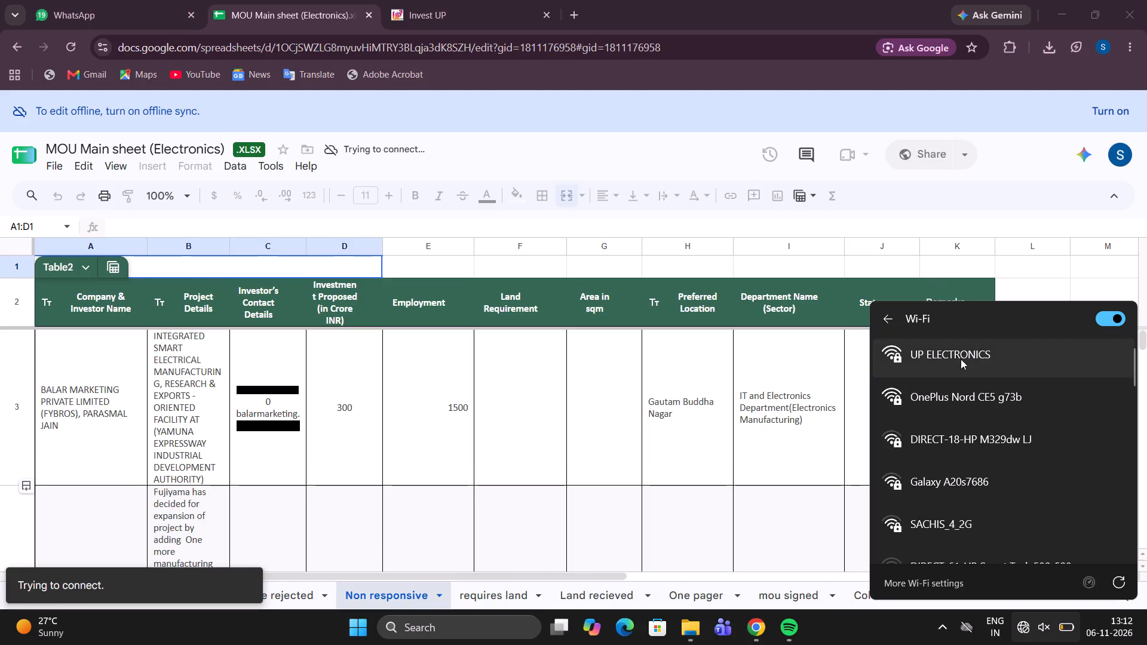
pyautogui.click(960, 361)
pyautogui.click(1079, 421)
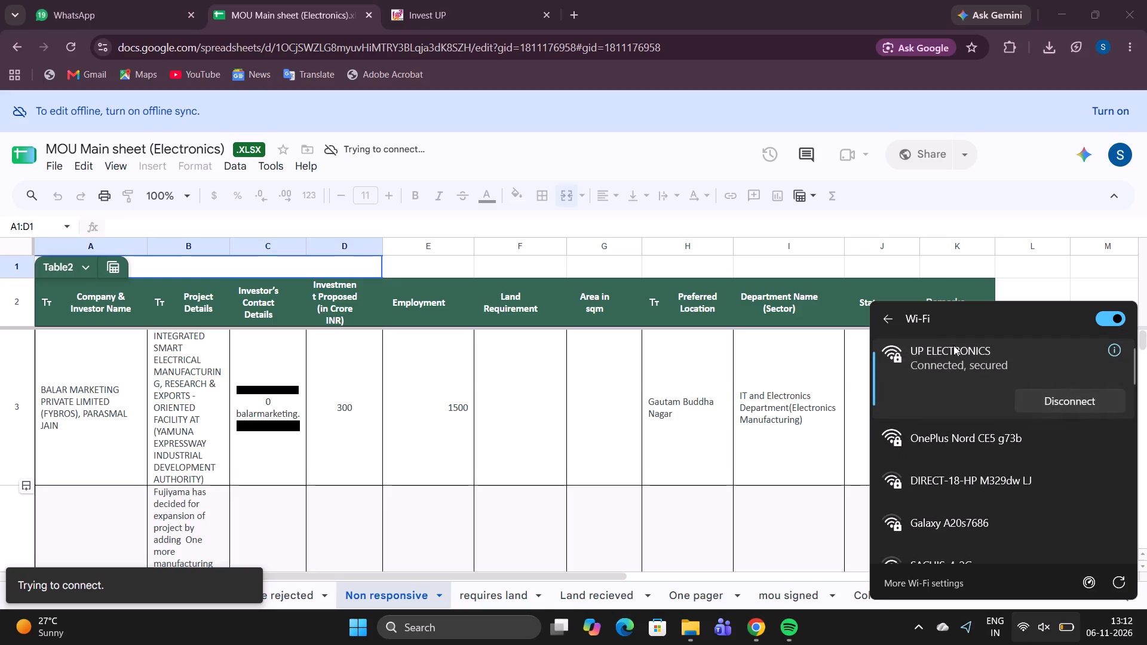
pyautogui.click(777, 398)
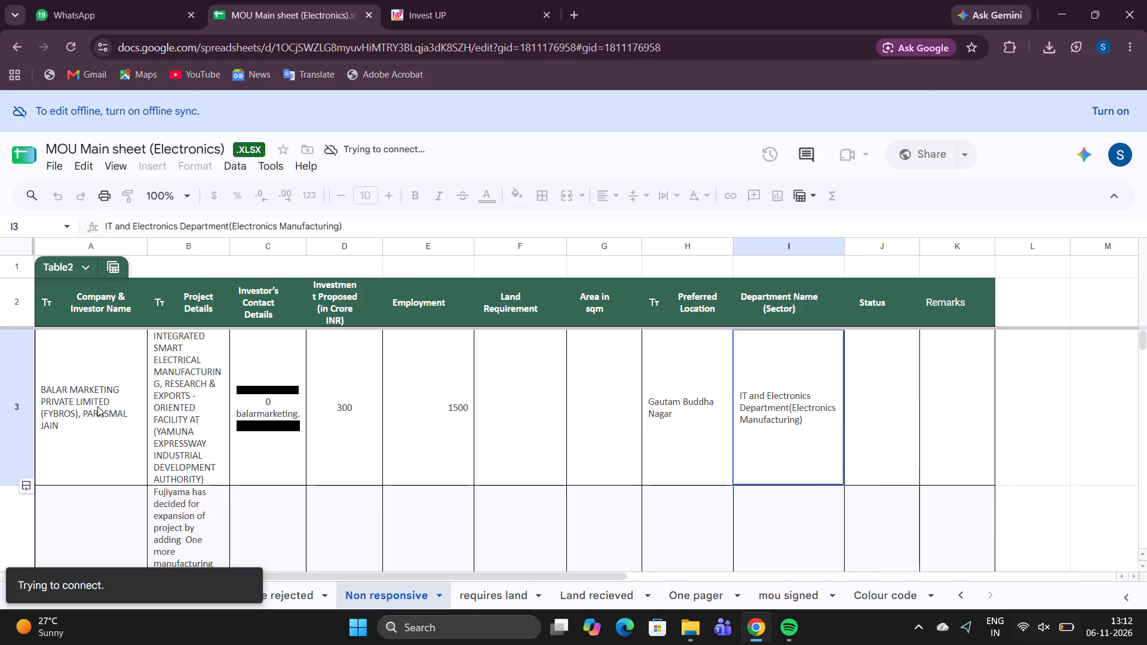
# Copy the full company and investor name entry for Balar Marketing Private Limited from A3 and switch to the Invest UP intents list.
pyautogui.doubleClick(94, 398)
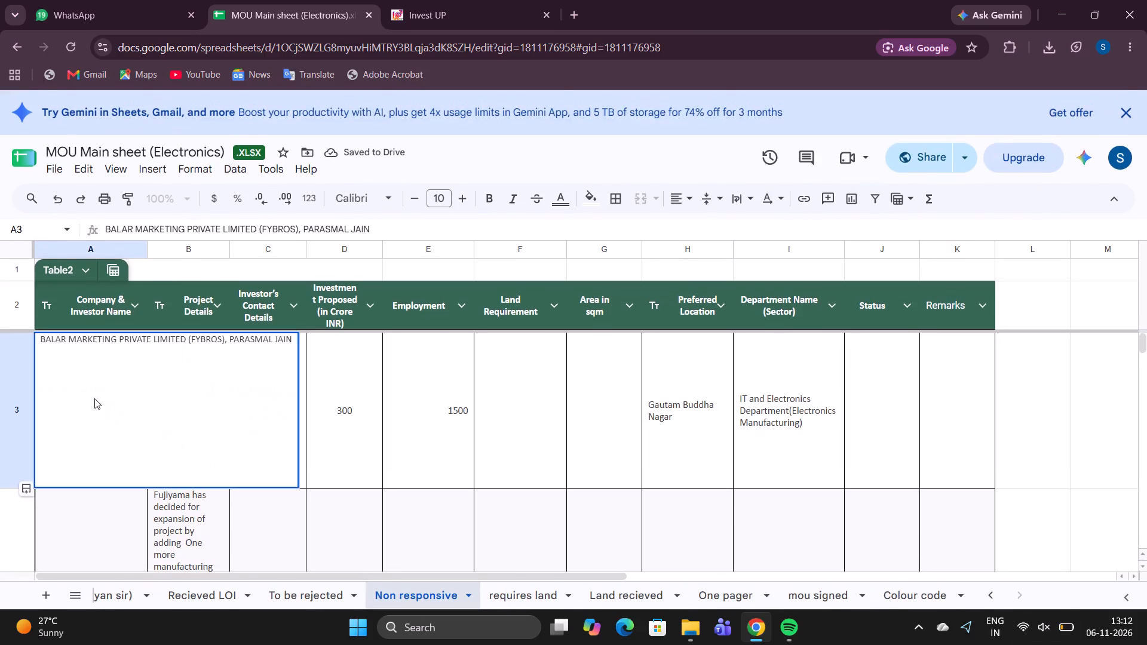
pyautogui.hotkey('ctrl', 'a')
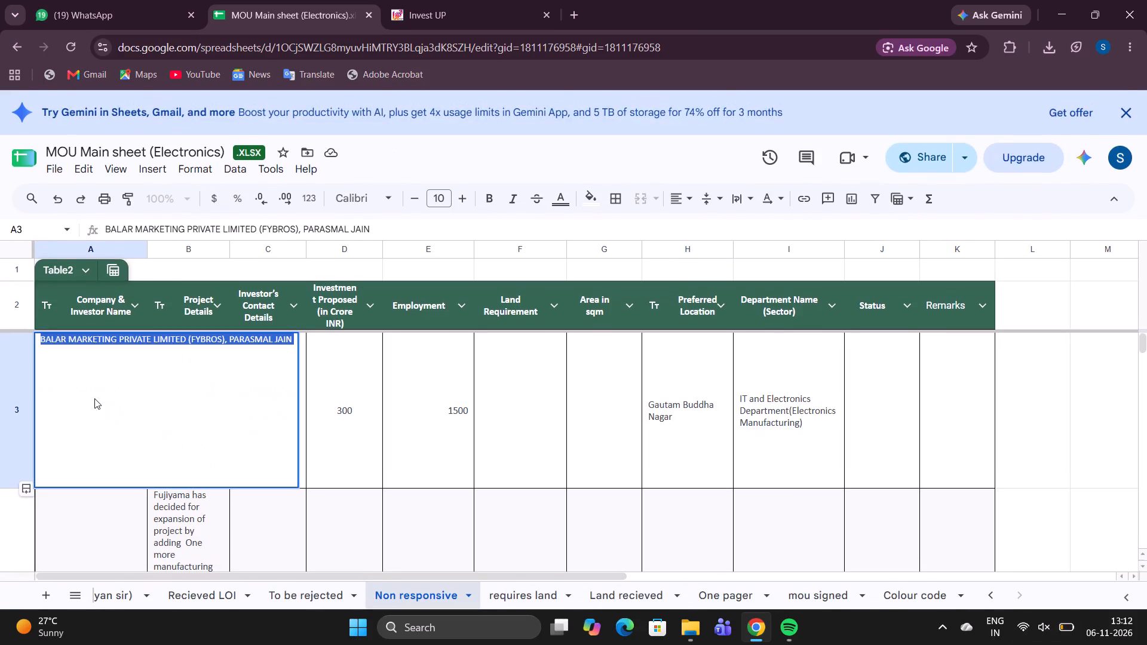
pyautogui.hotkey('ctrl', 'c')
pyautogui.click(456, 13)
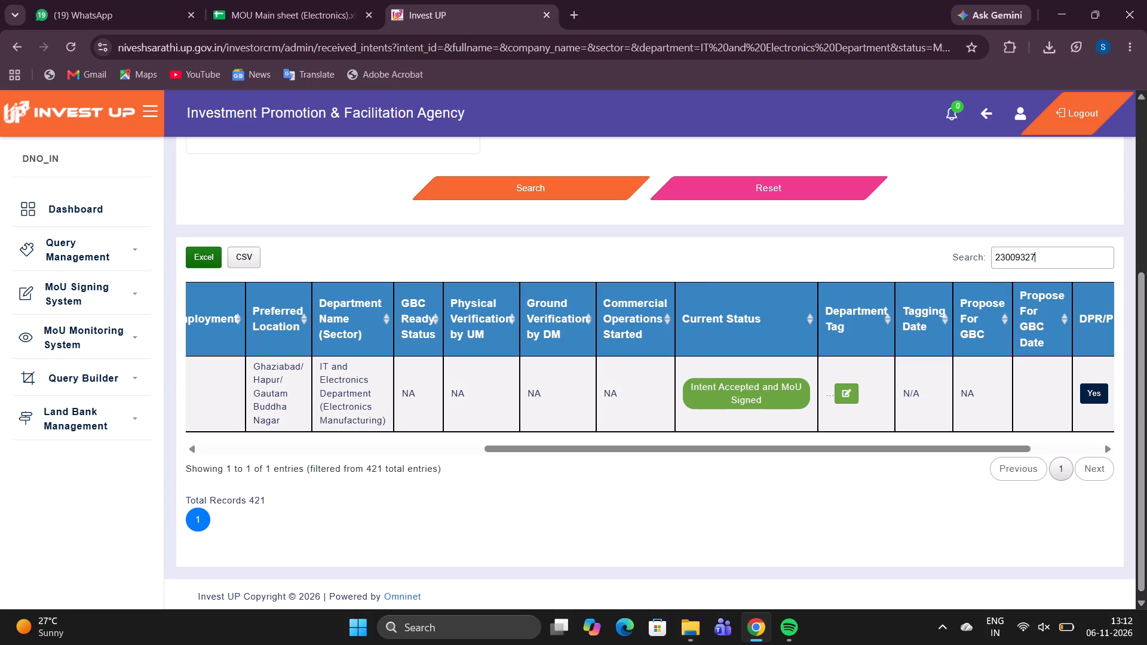
# Search the Invest UP intents for Balar Marketing Private Limited (FYBROS) using the full copied company and investor entry, and return to the Non responsive sheet.
pyautogui.moveTo(1046, 258); pyautogui.dragTo(960, 254)
pyautogui.press('BackSpace')
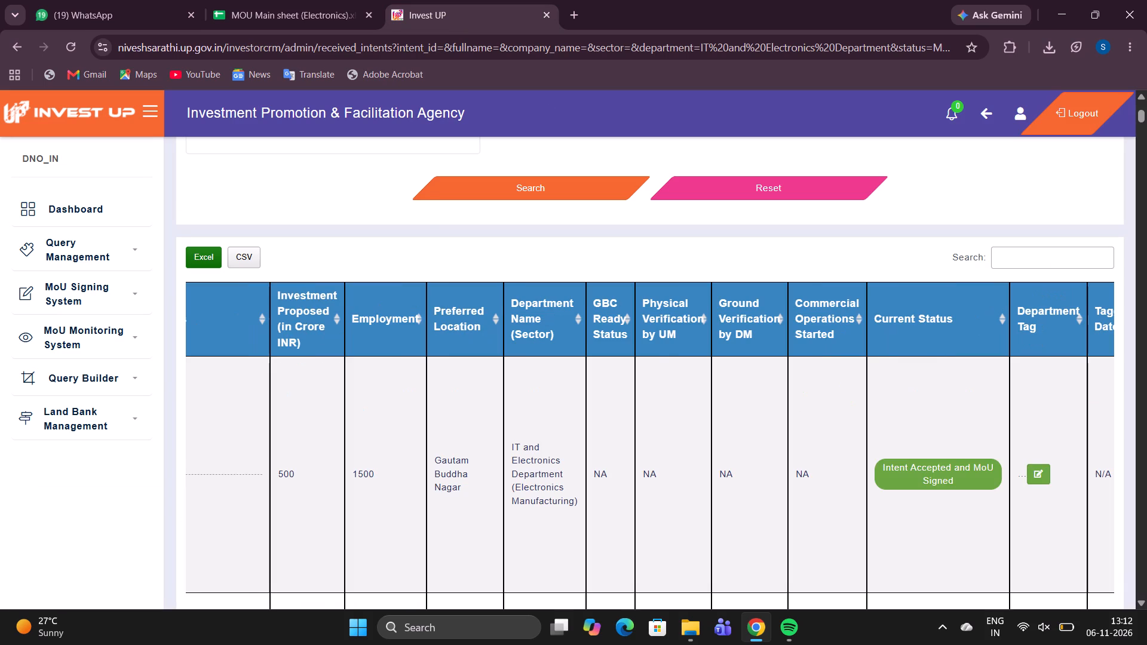
pyautogui.hotkey('ctrl', 'v')
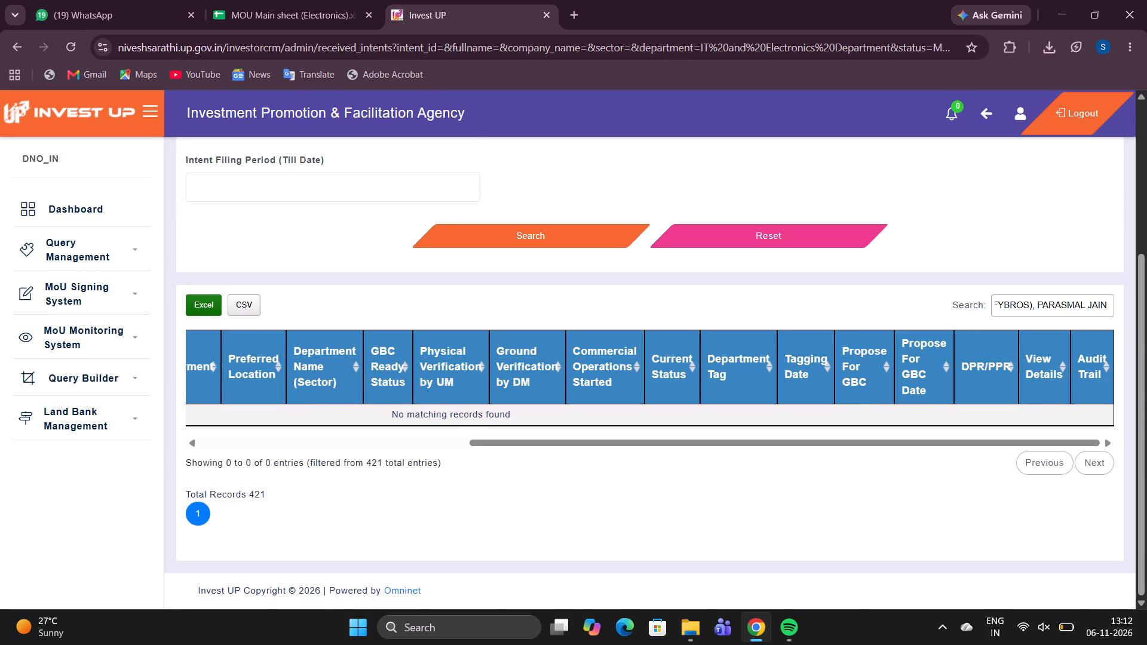
pyautogui.click(289, 1)
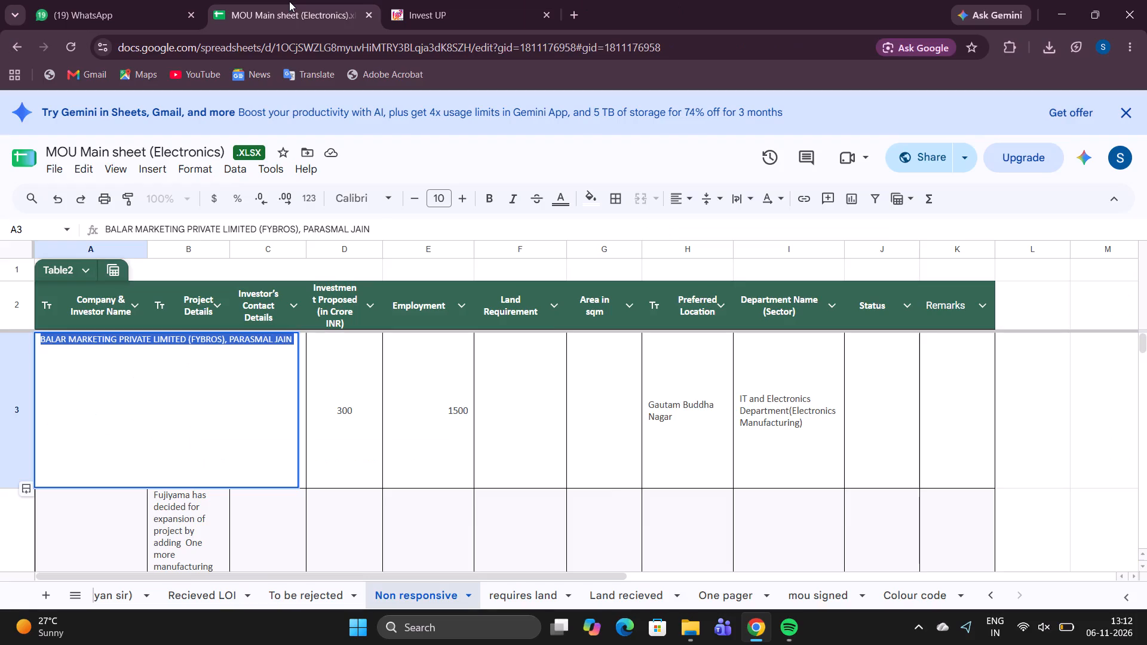
pyautogui.click(501, 374)
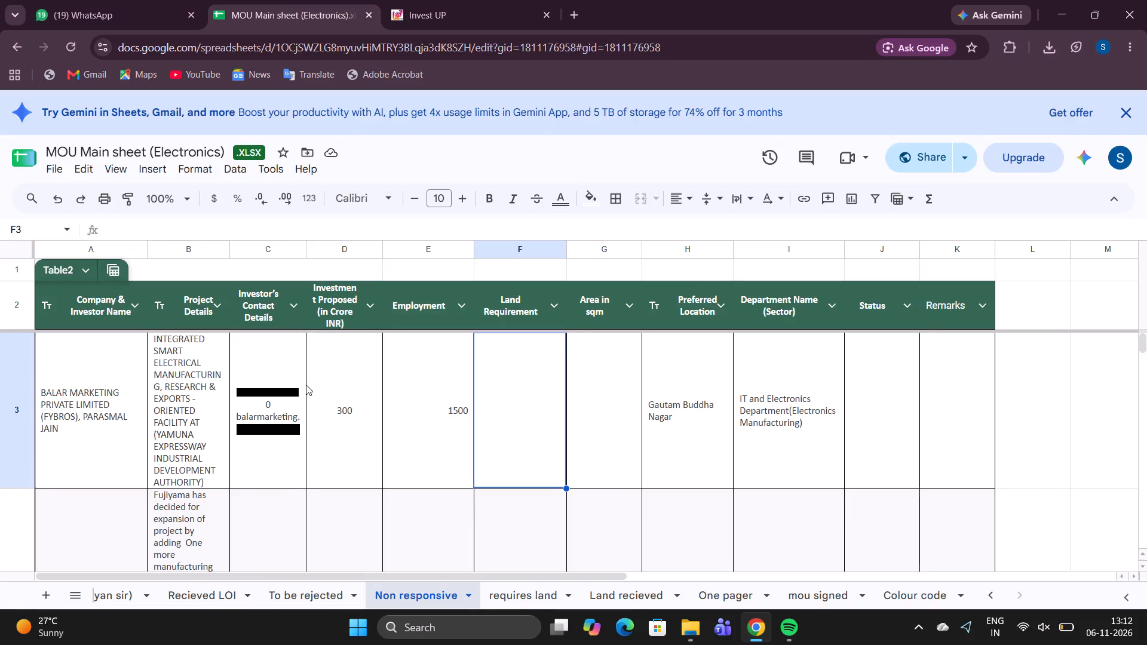
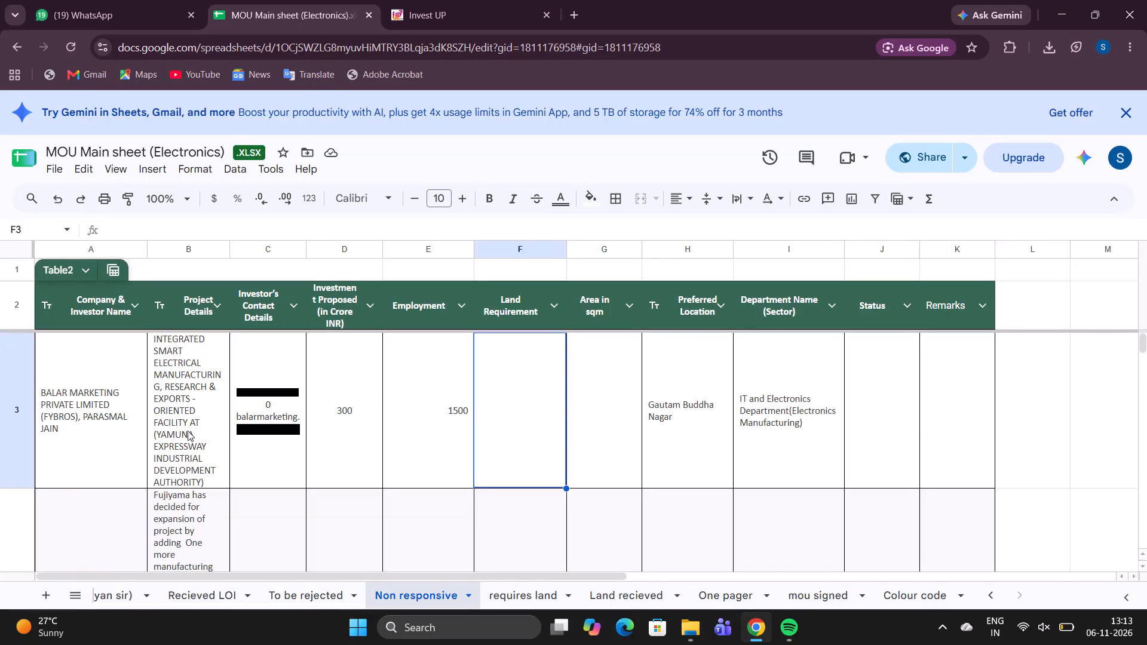
# Fill the Balar Marketing Private Limited (FYBROS) company cell in the Non responsive sheet with light orange.
pyautogui.click(103, 403)
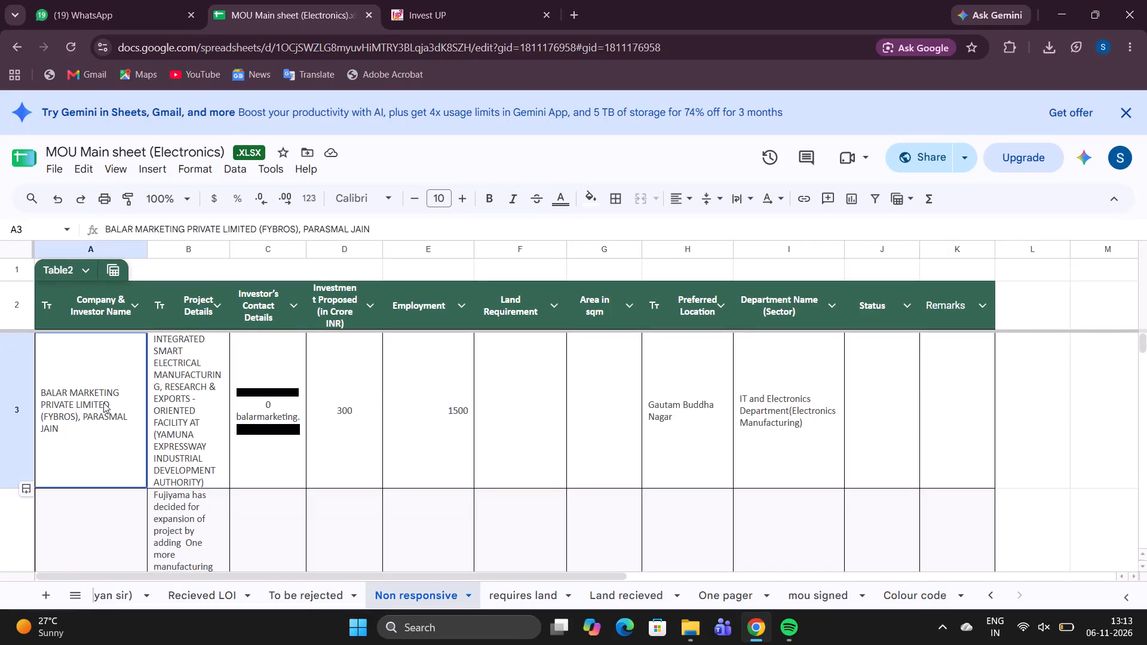
pyautogui.rightClick(103, 403)
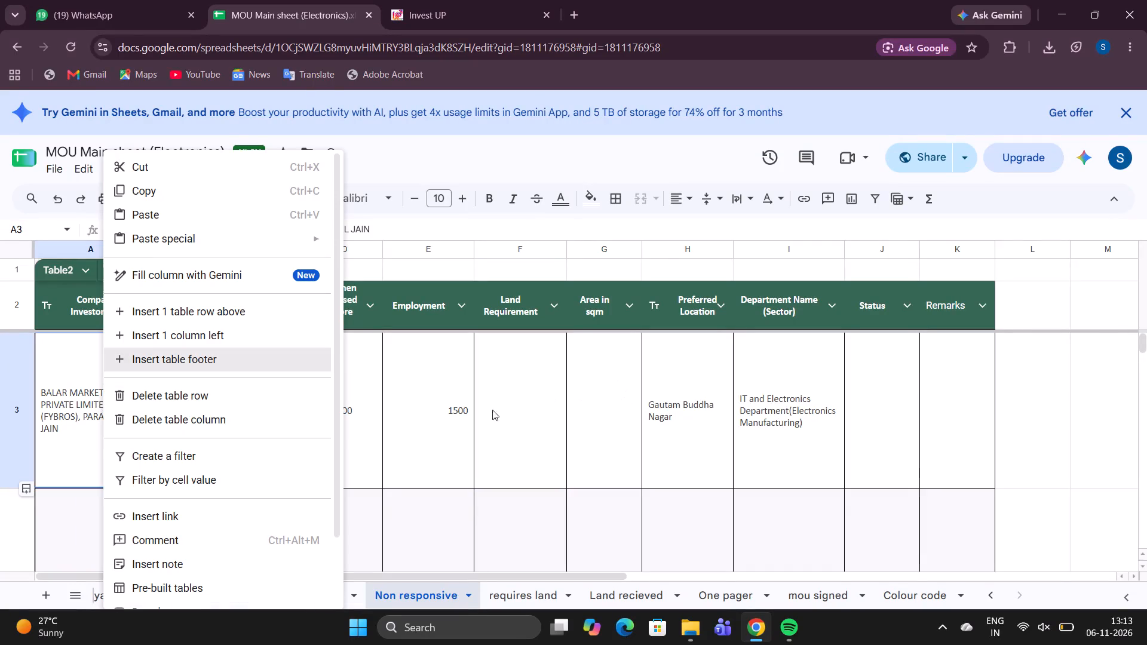
pyautogui.click(53, 416)
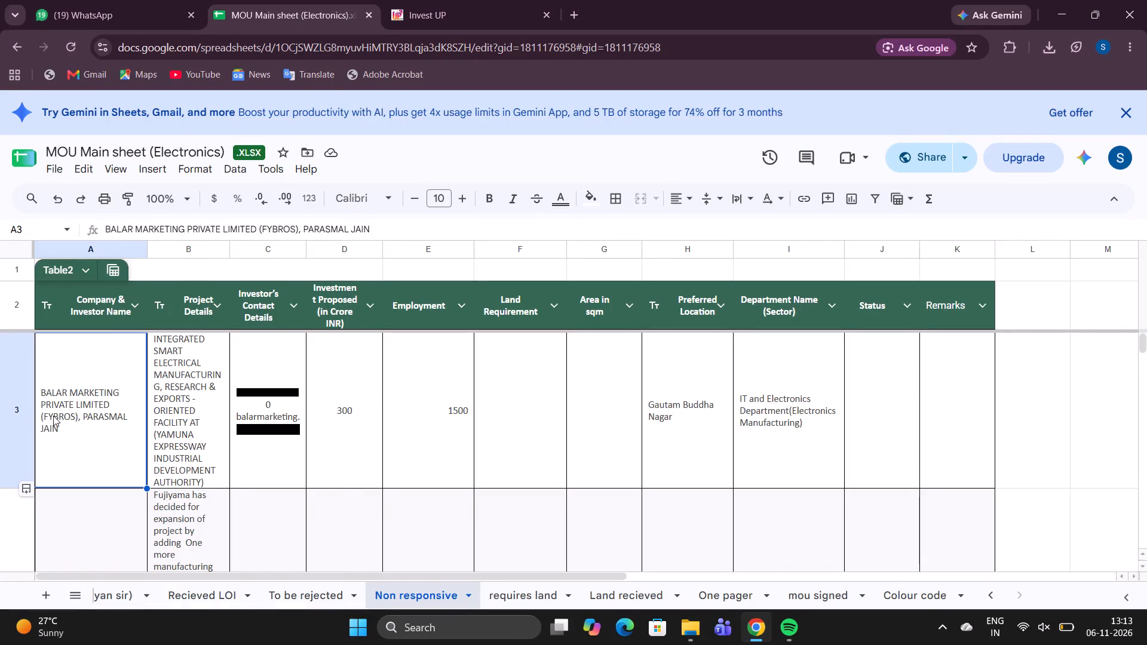
pyautogui.click(579, 206)
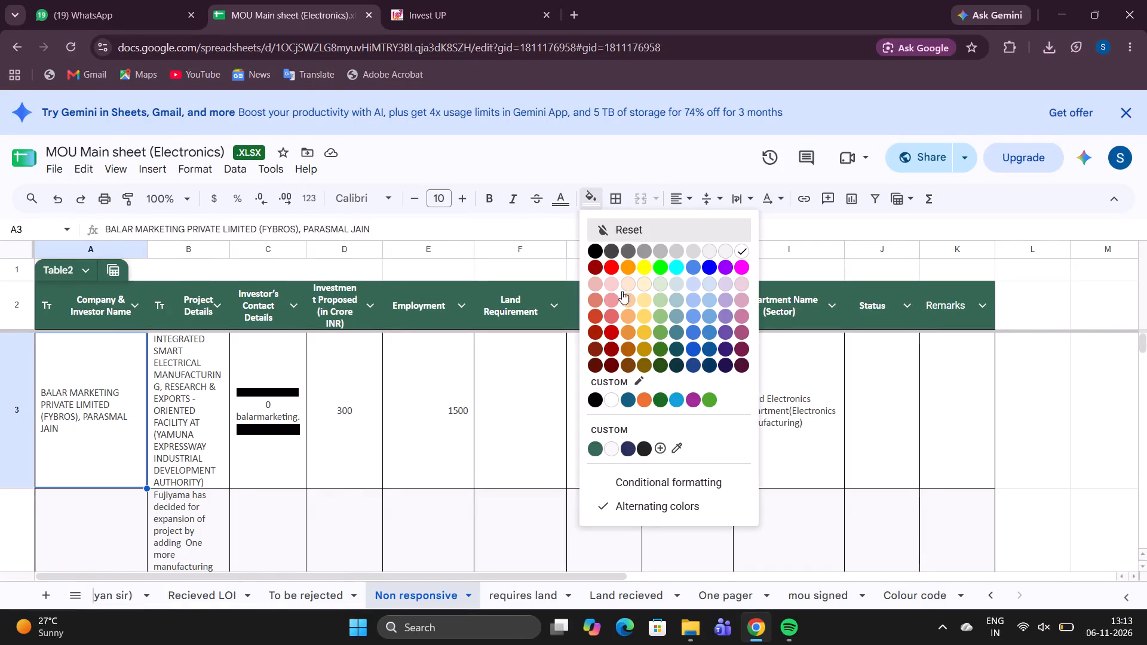
pyautogui.click(625, 311)
# Search the Invest UP intents for Fujiyama Power Systems Limited using its full company and investor entry copied from the Non responsive sheet.
pyautogui.scroll(-1, 338, 427)
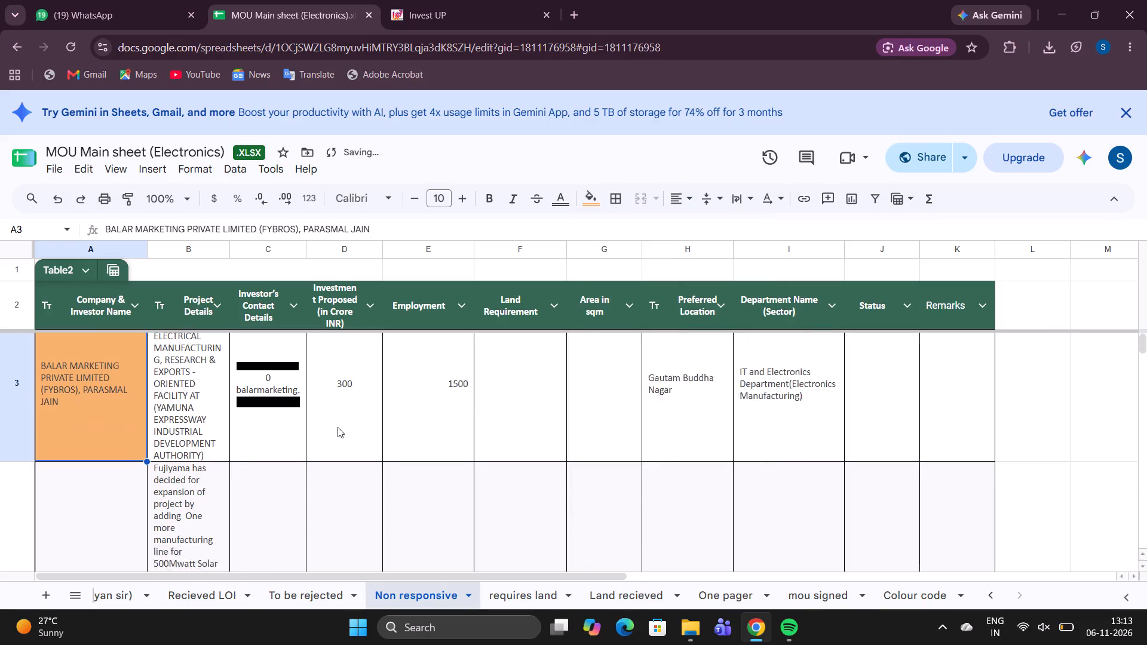
pyautogui.scroll(-1, 338, 427)
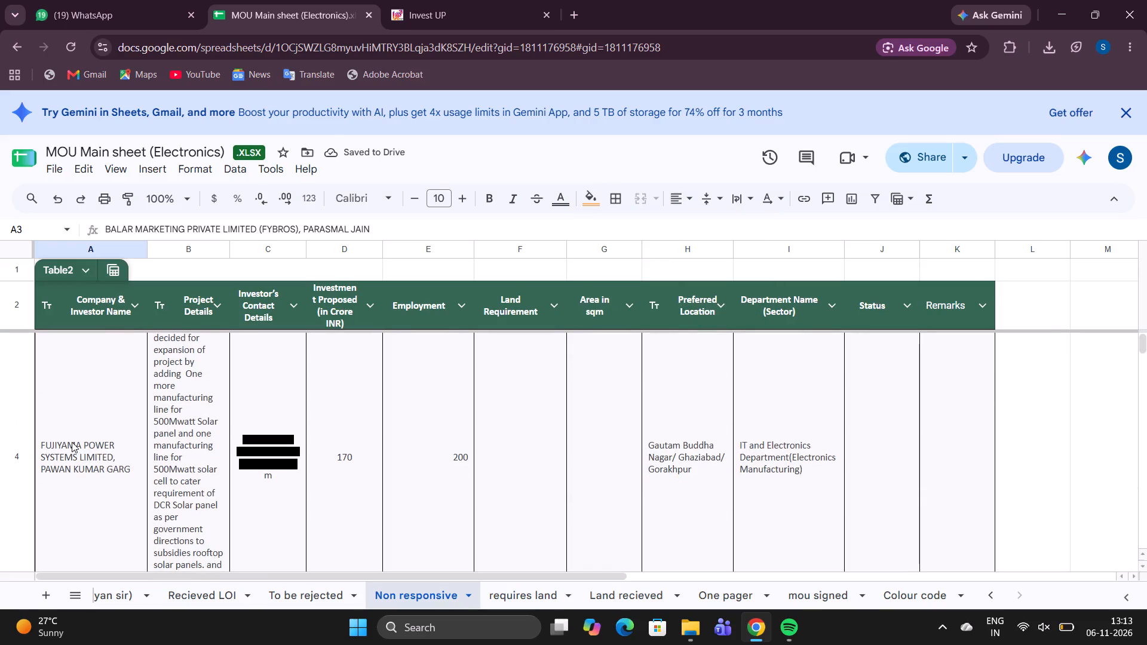
pyautogui.click(72, 442)
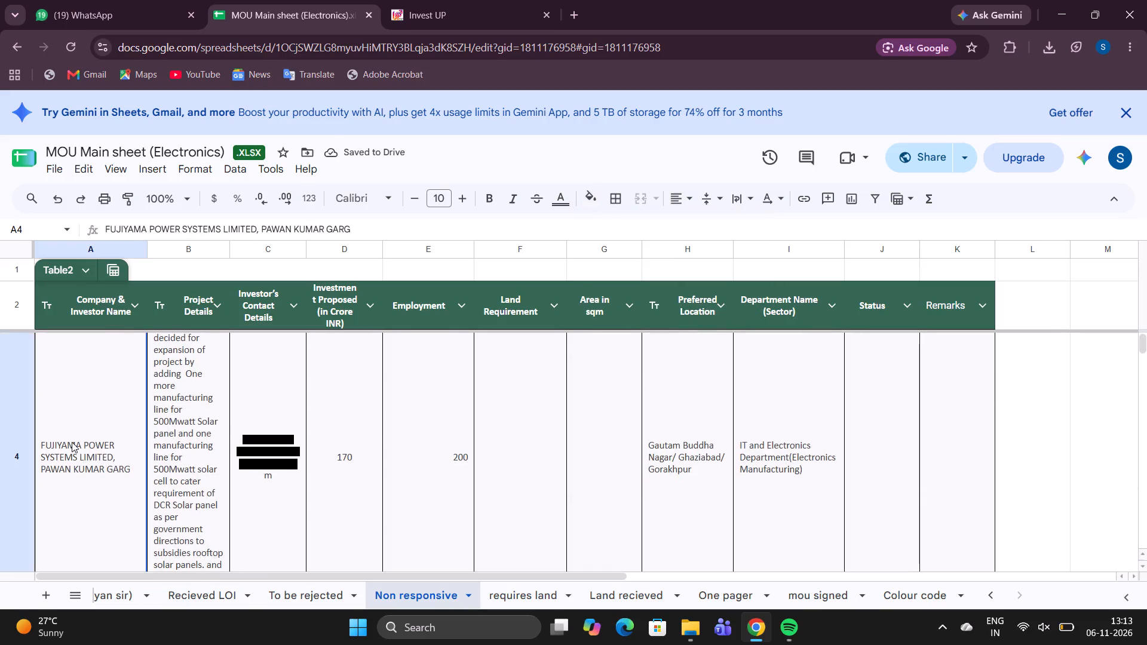
pyautogui.hotkey('ctrl', 'a')
pyautogui.doubleClick(72, 442)
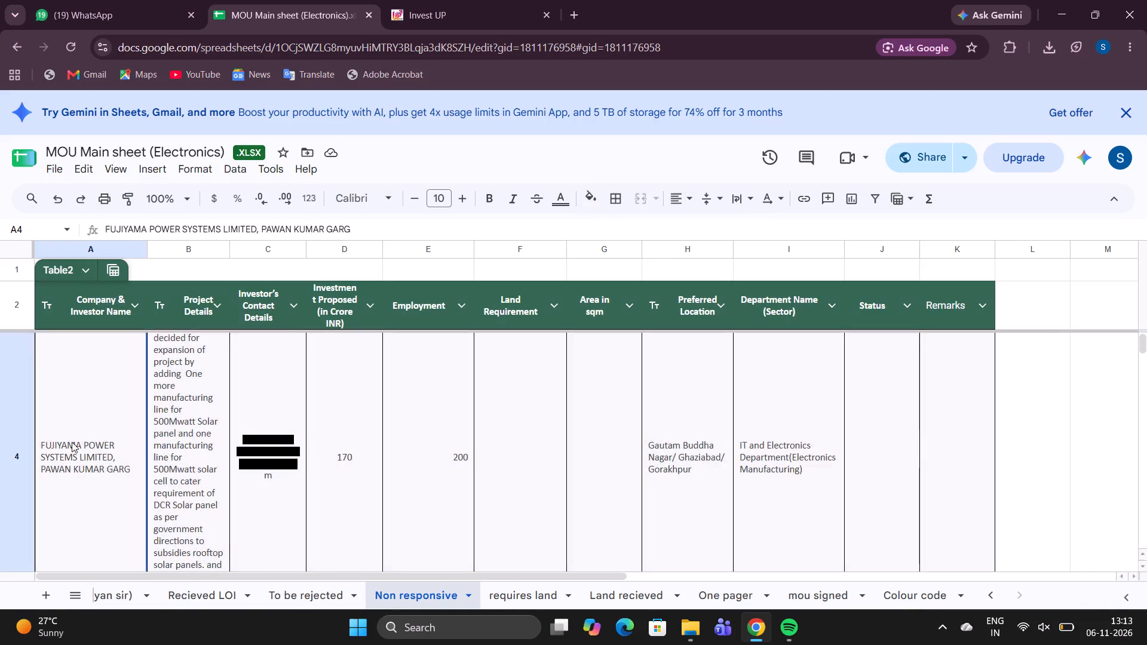
pyautogui.hotkey('ctrl', 'a')
pyautogui.hotkey('ctrl', 'c')
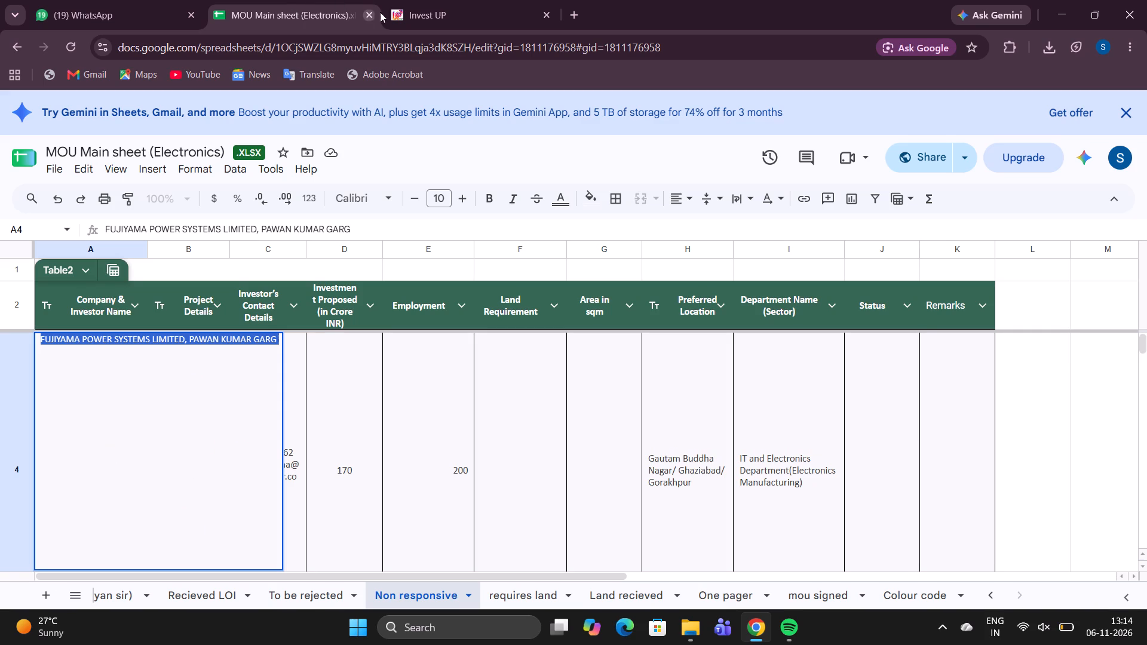
pyautogui.click(409, 14)
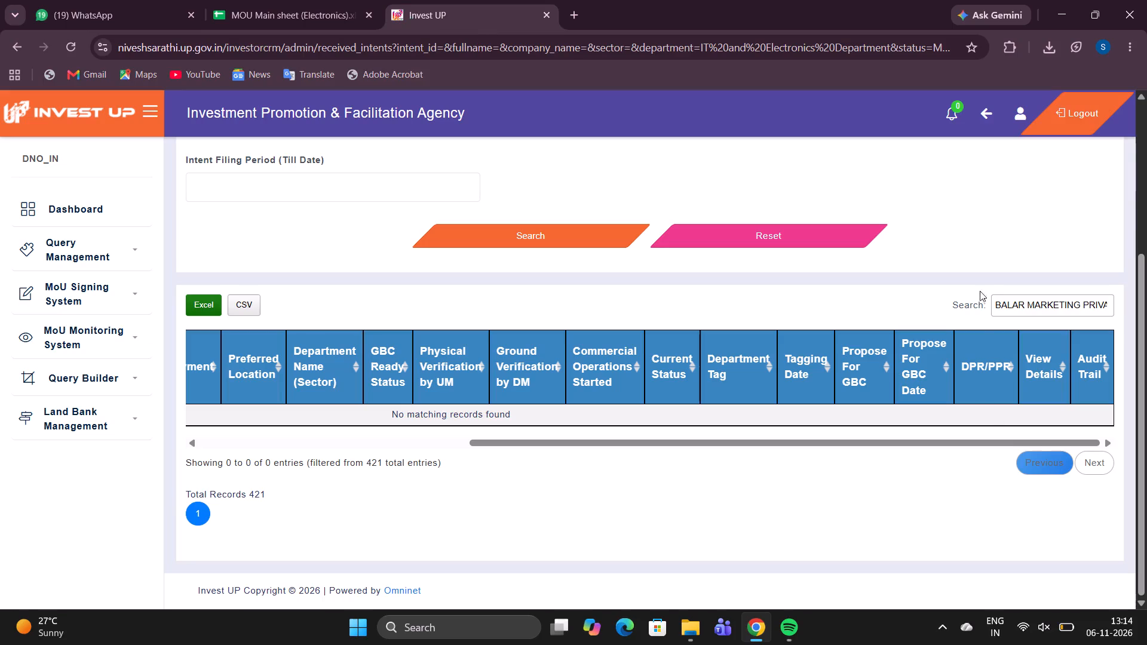
pyautogui.moveTo(996, 304); pyautogui.dragTo(1146, 328)
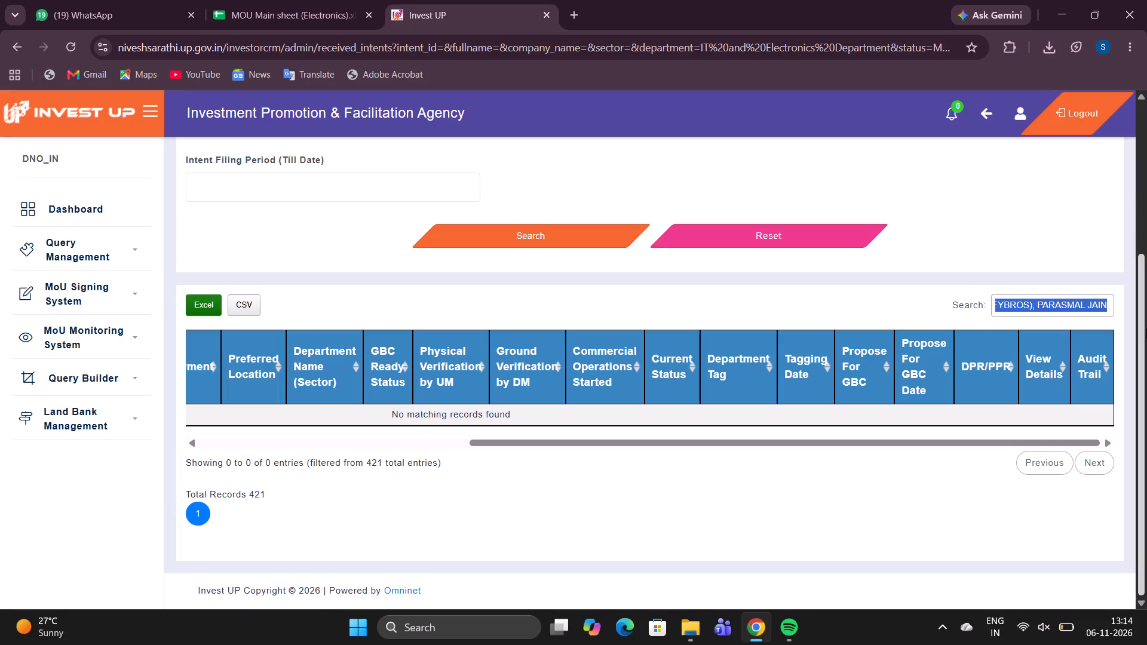
pyautogui.press('BackSpace')
pyautogui.hotkey('ctrl', 'v')
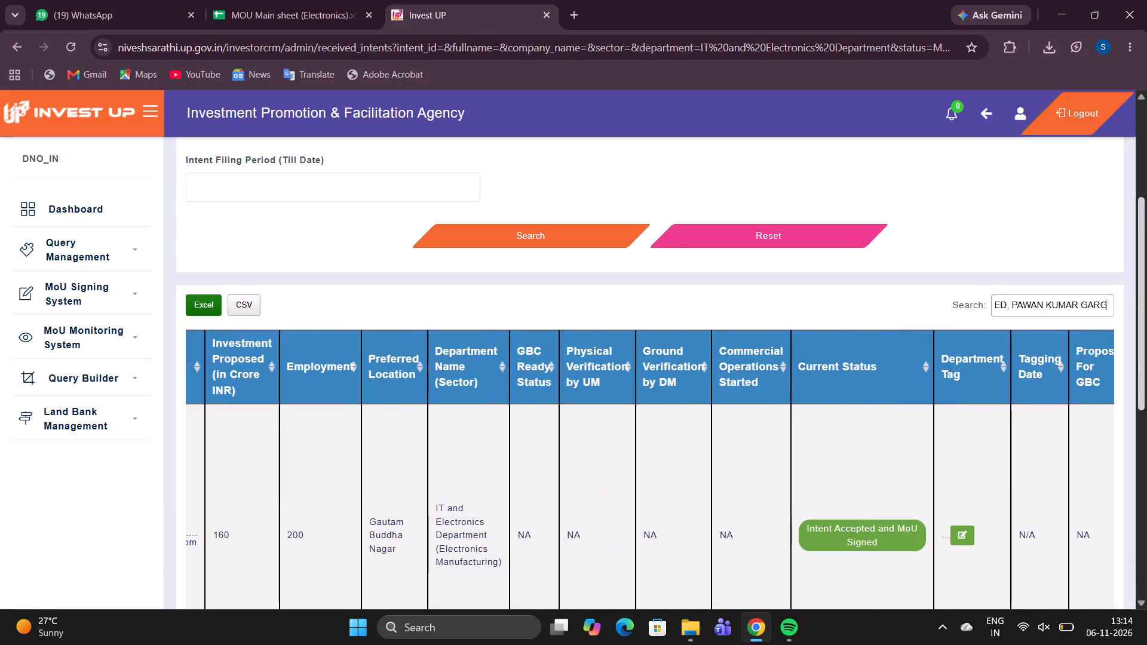
# Compare the Fujiyama Power Systems intents' project details, investment and location on Invest UP with its row in the Non responsive sheet.
pyautogui.hscroll(4, 678, 475)
pyautogui.scroll(-6, 678, 475)
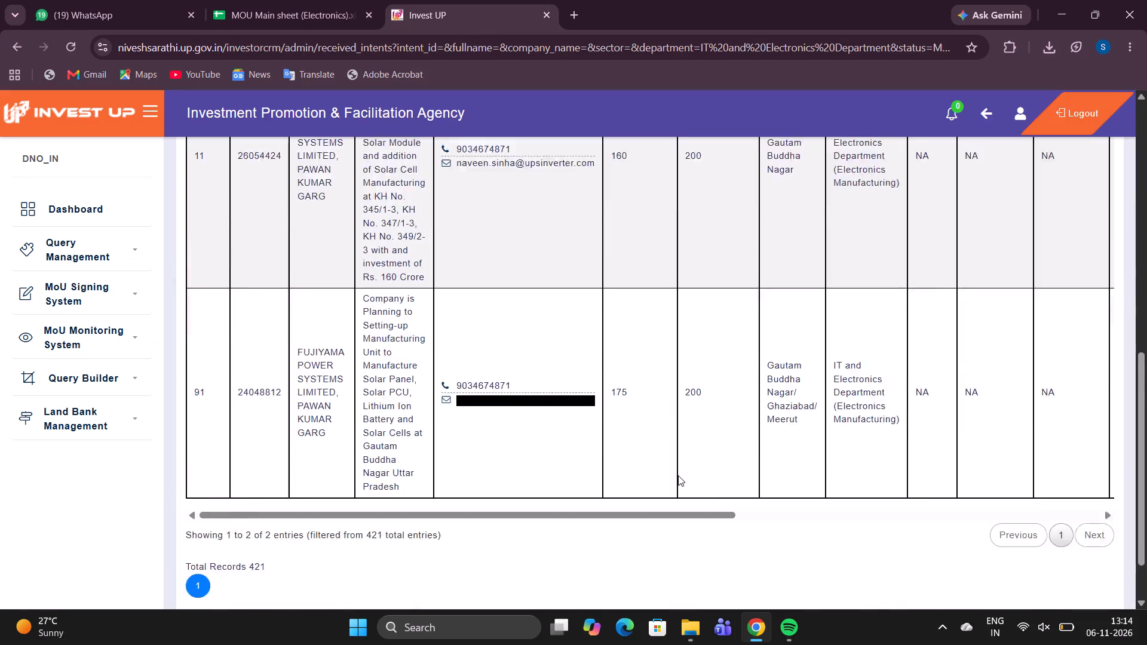
pyautogui.scroll(2, 678, 475)
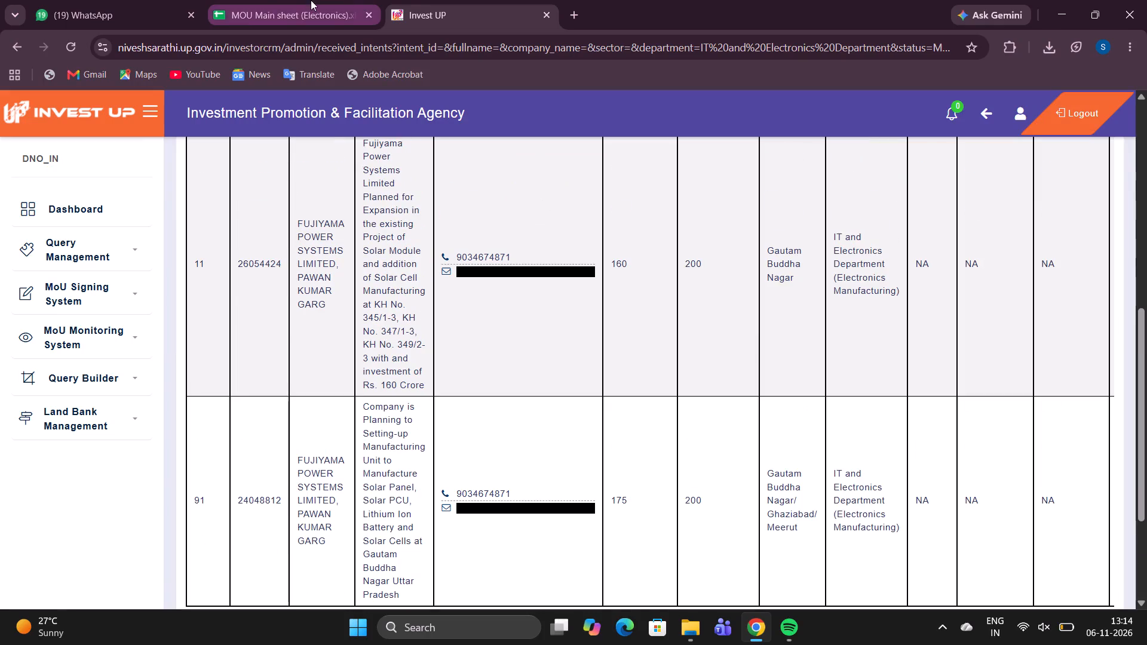
pyautogui.click(440, 1)
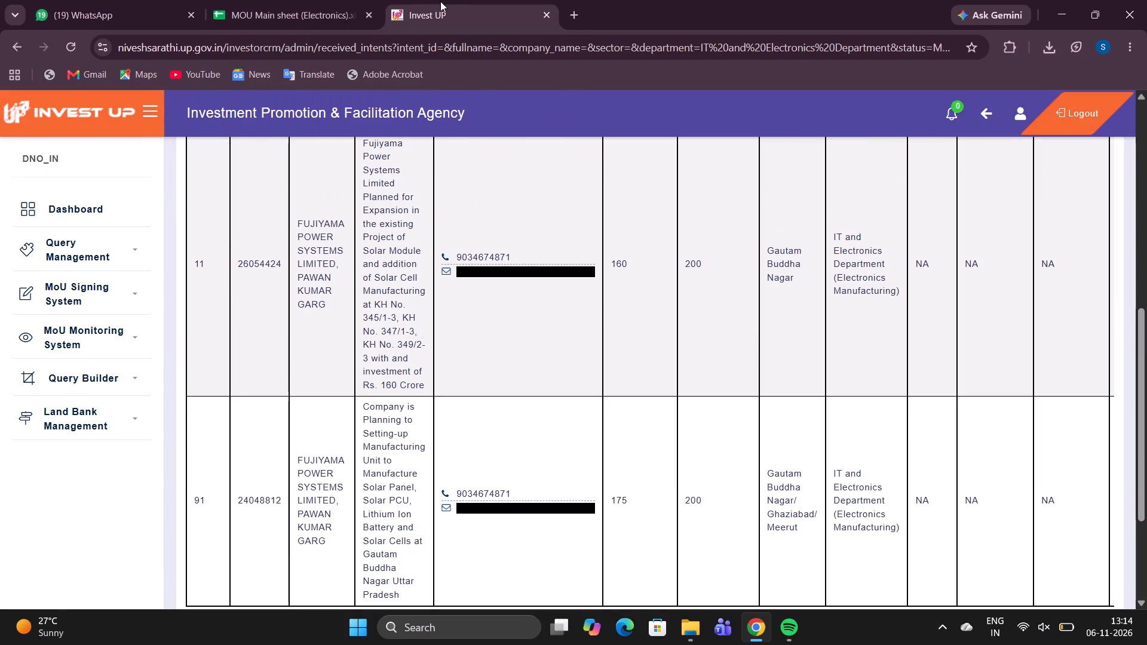
pyautogui.click(231, 13)
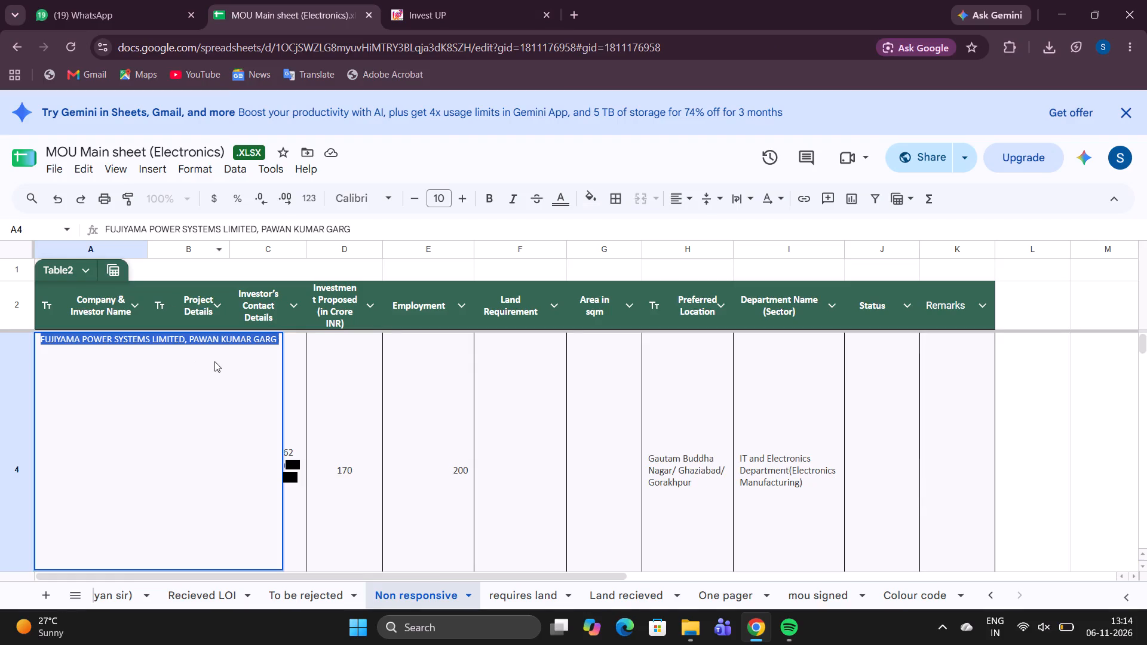
pyautogui.click(326, 399)
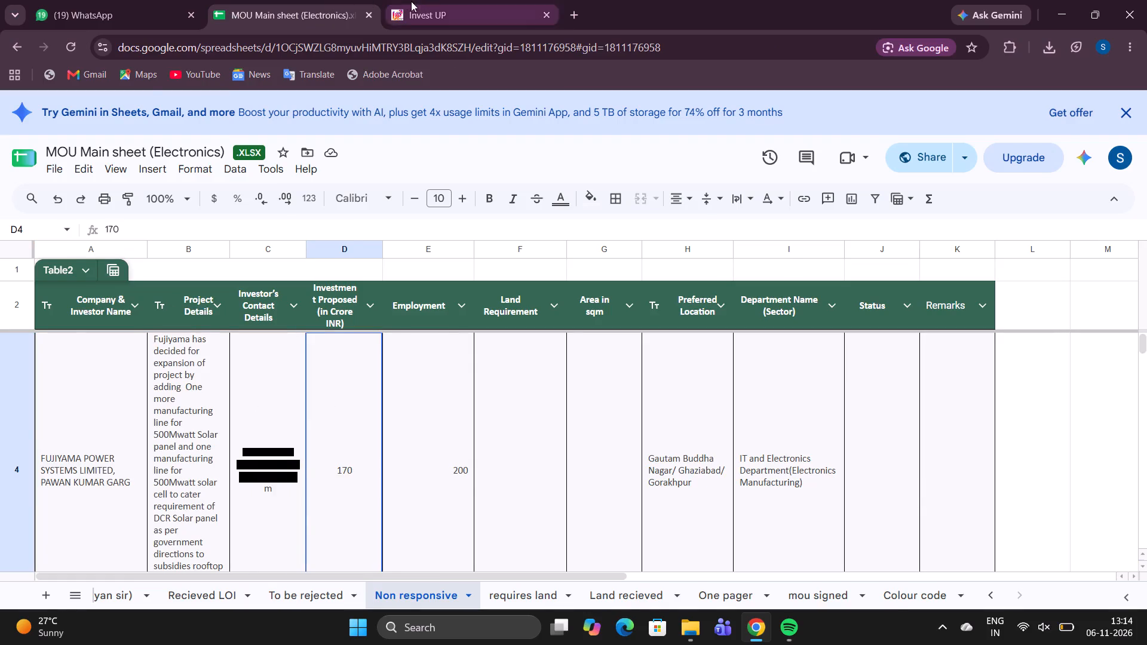
pyautogui.click(419, 2)
pyautogui.click(280, 13)
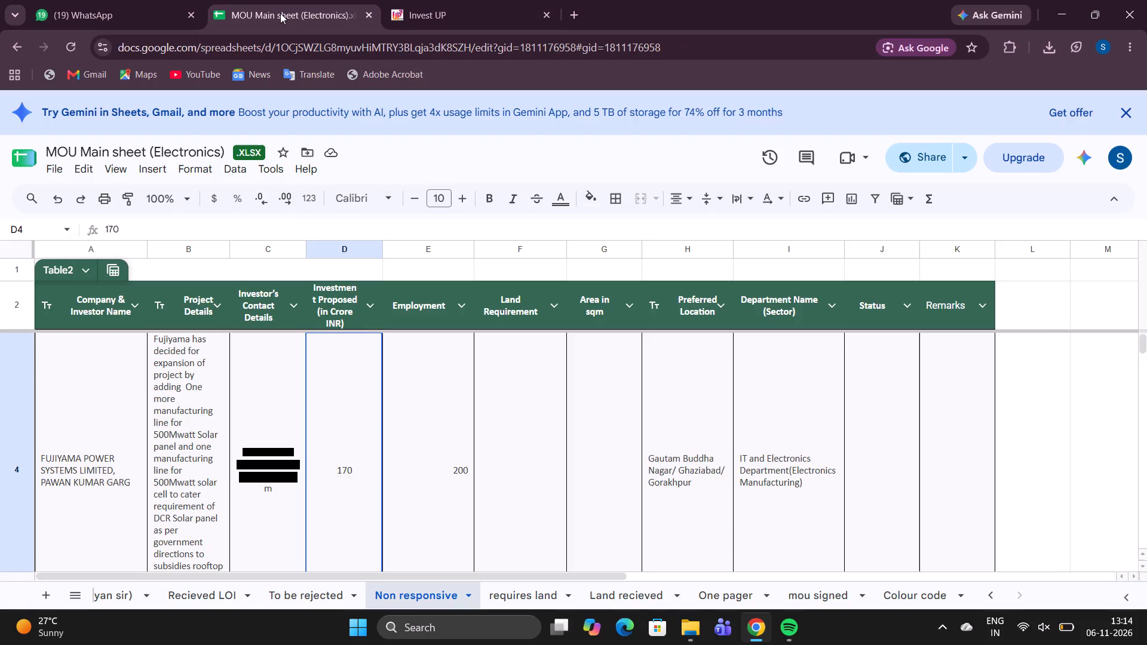
# Fill the Fujiyama Power Systems Limited company cell in the Non responsive sheet with the same light orange.
pyautogui.scroll(-1, 397, 425)
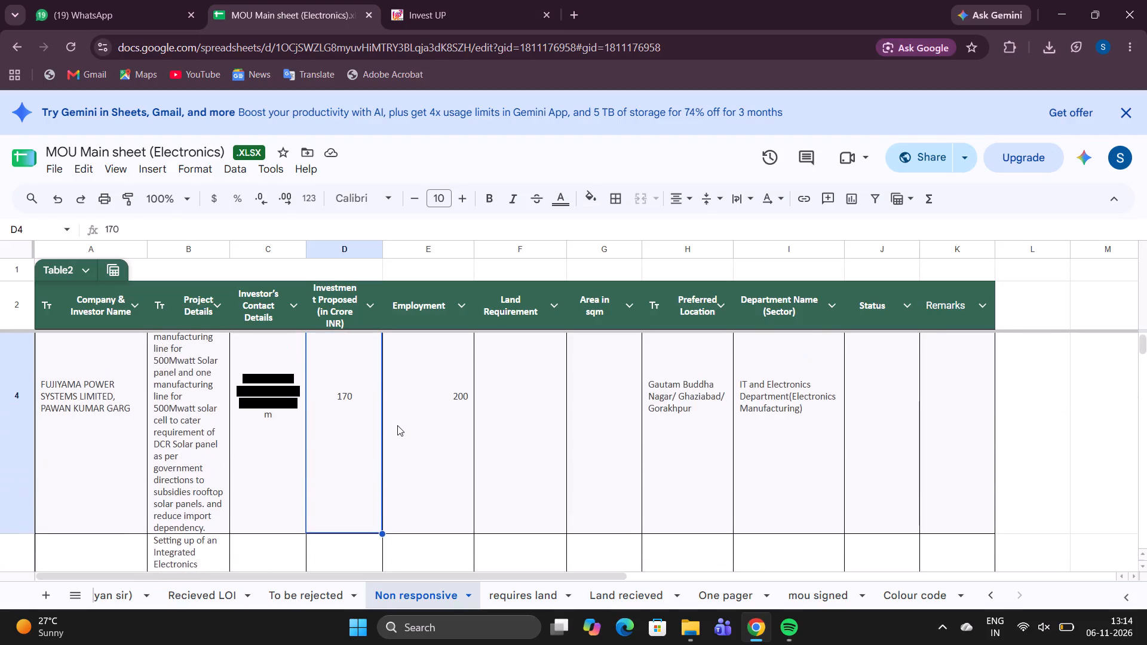
pyautogui.click(106, 391)
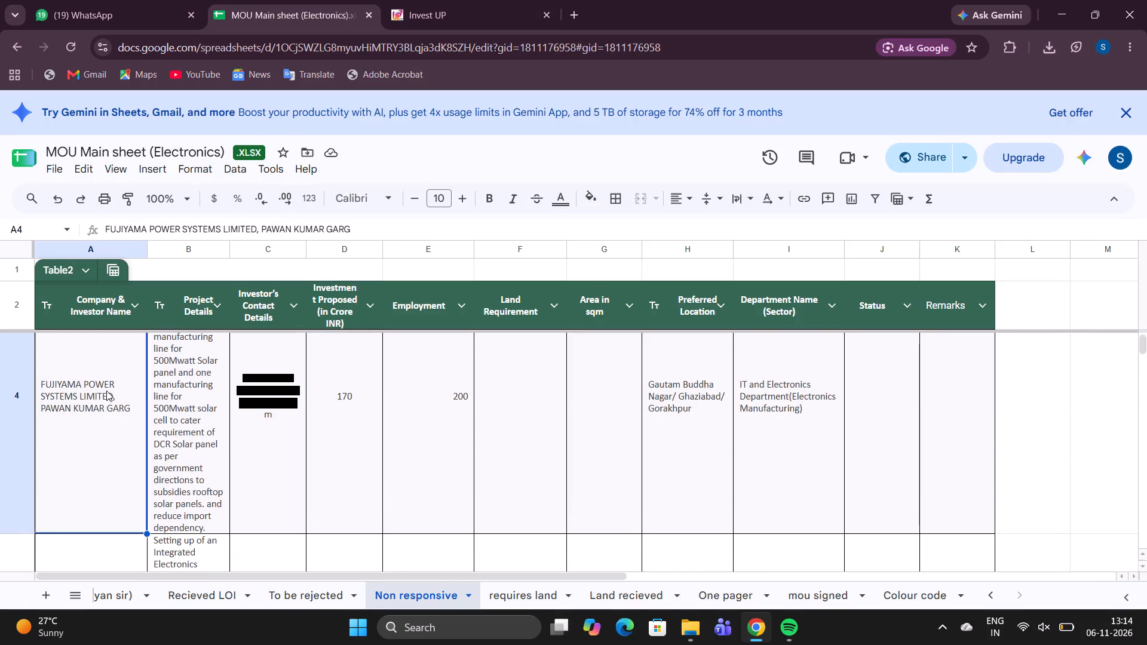
pyautogui.rightClick(106, 391)
pyautogui.click(71, 362)
pyautogui.click(583, 203)
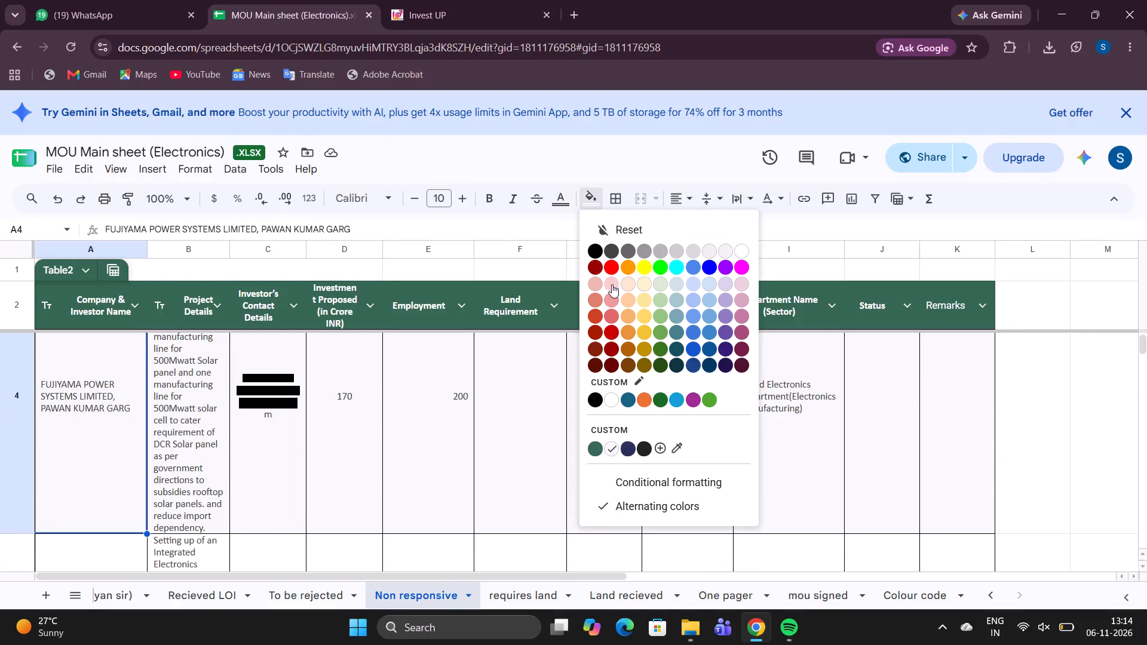
pyautogui.click(627, 315)
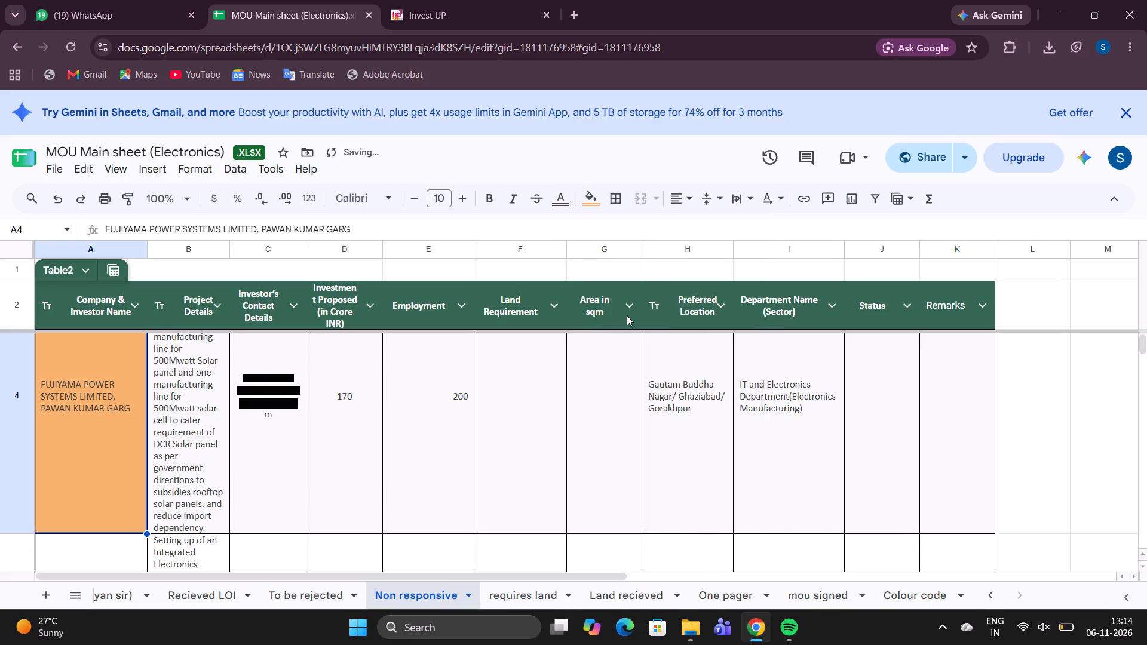
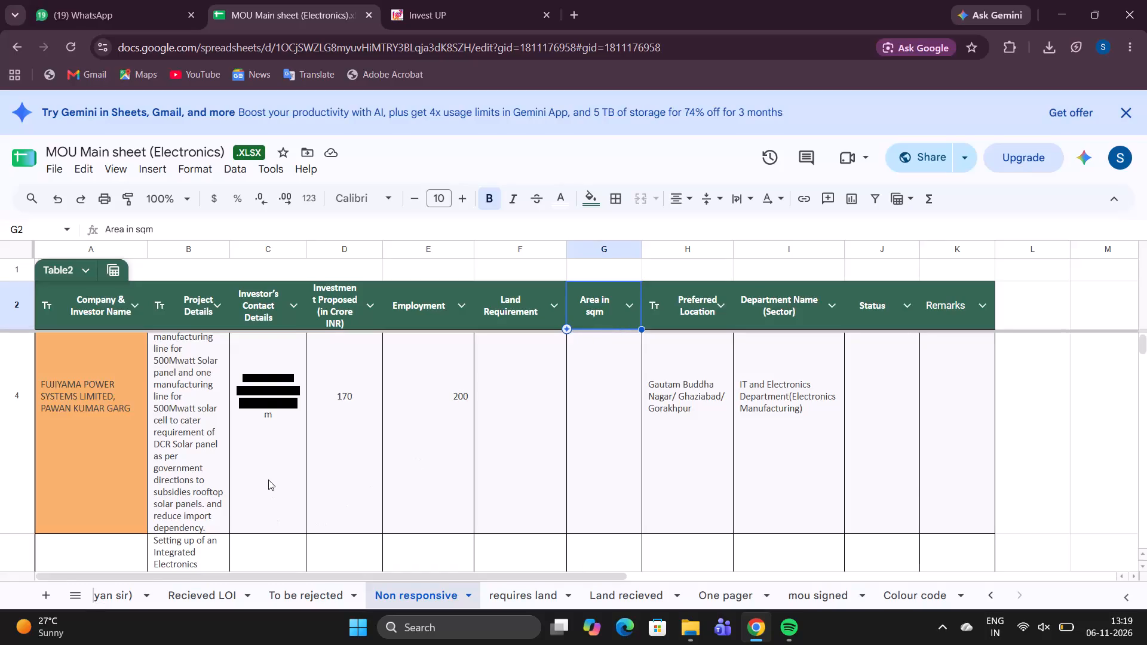
# Search the Invest UP intents for JSP Electronics India Private Limited using its full company and investor entry copied from the Non responsive sheet.
pyautogui.scroll(-2, 268, 480)
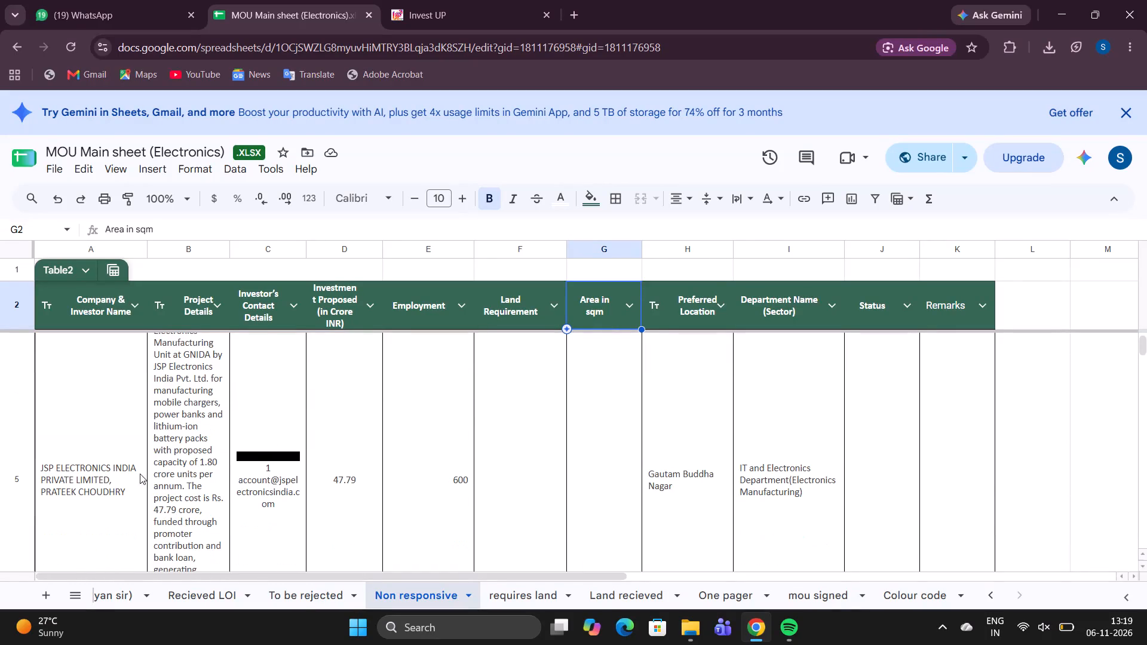
pyautogui.doubleClick(132, 472)
pyautogui.hotkey('ctrl', 'a')
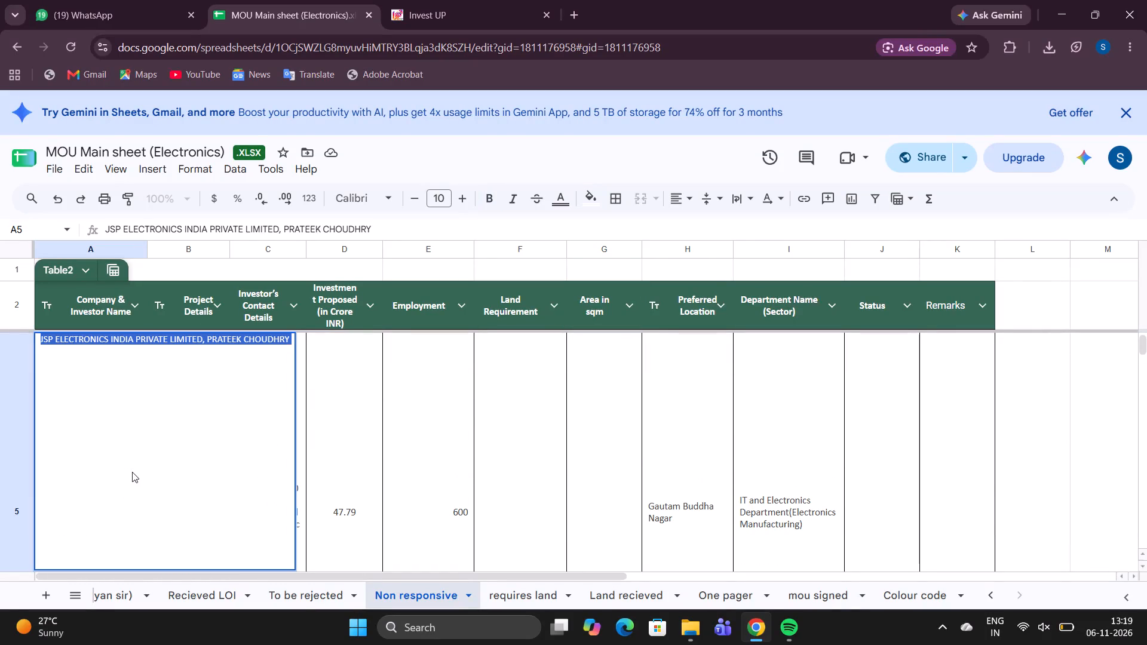
pyautogui.hotkey('ctrl', 'c')
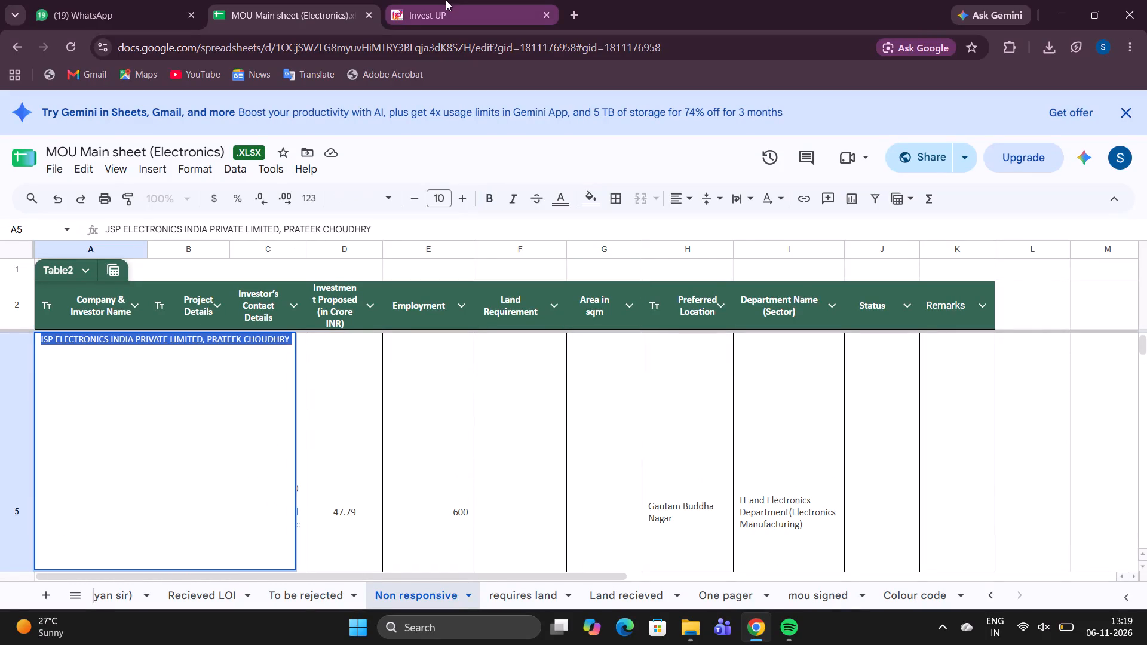
pyautogui.click(446, 0)
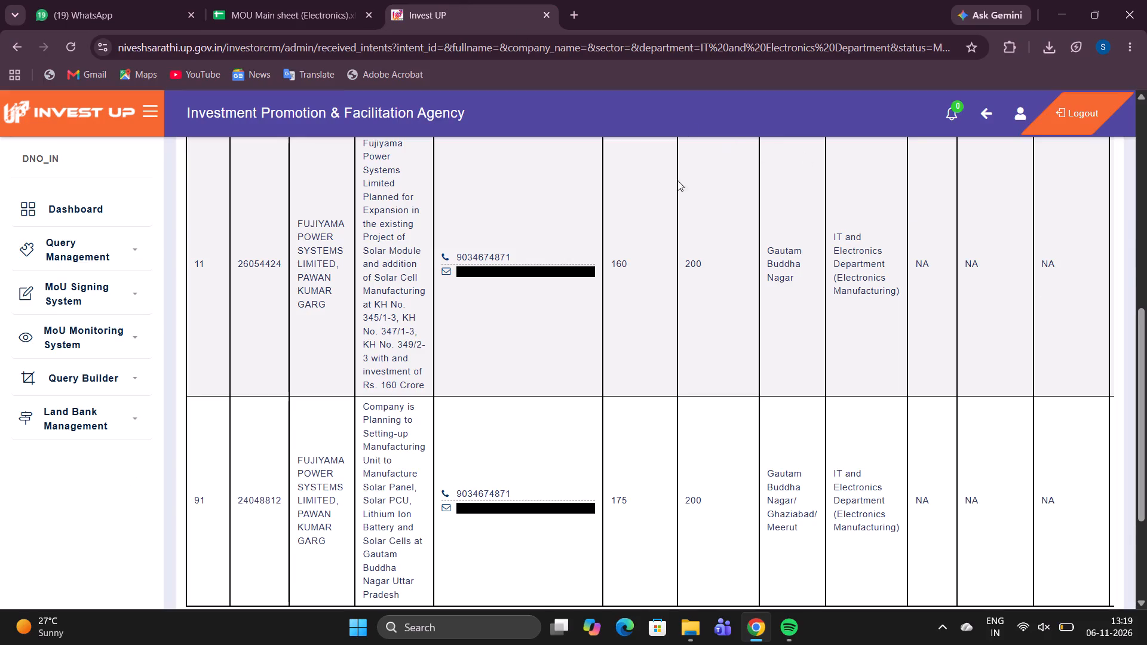
pyautogui.scroll(7, 873, 457)
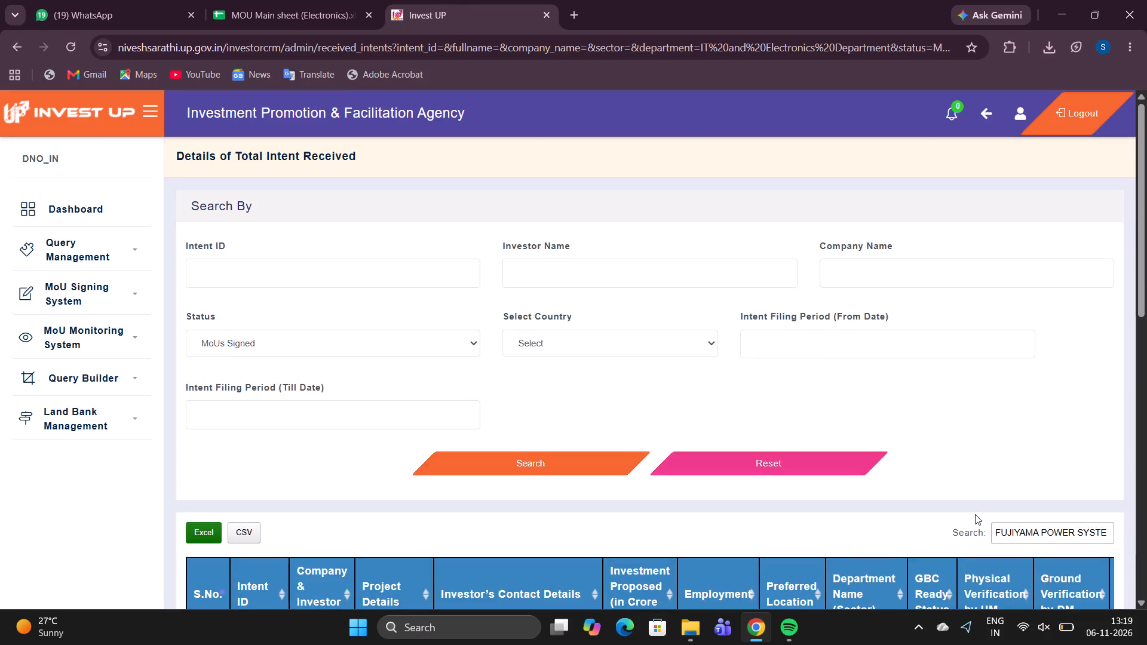
pyautogui.moveTo(995, 534); pyautogui.dragTo(1146, 530)
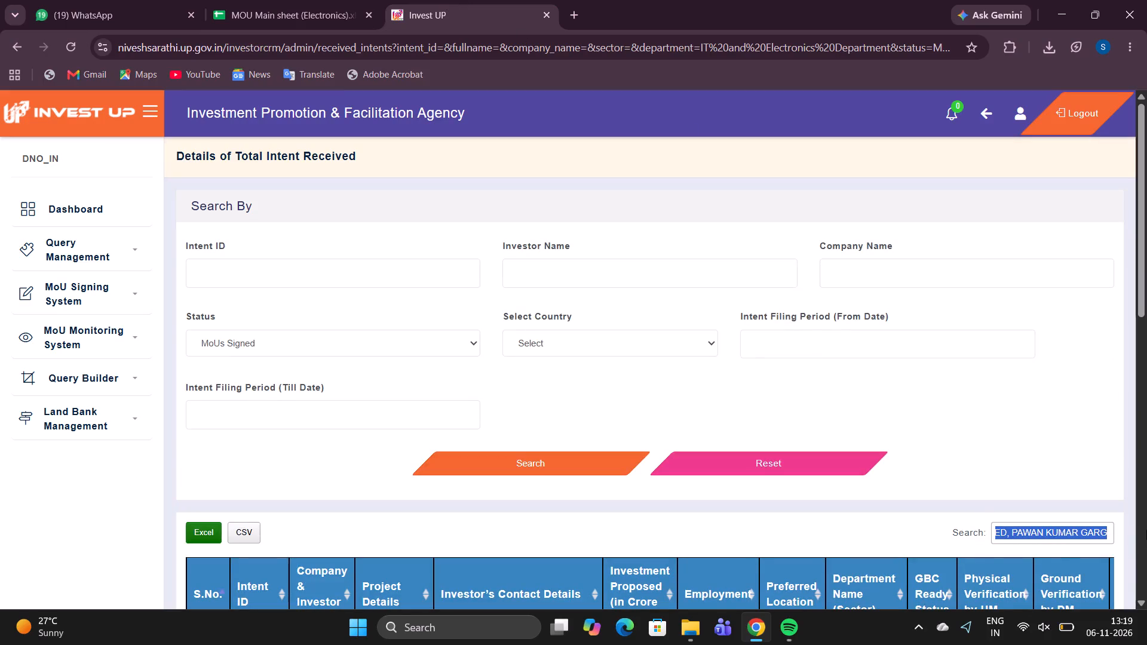
pyautogui.press('BackSpace')
pyautogui.hotkey('ctrl', 'v')
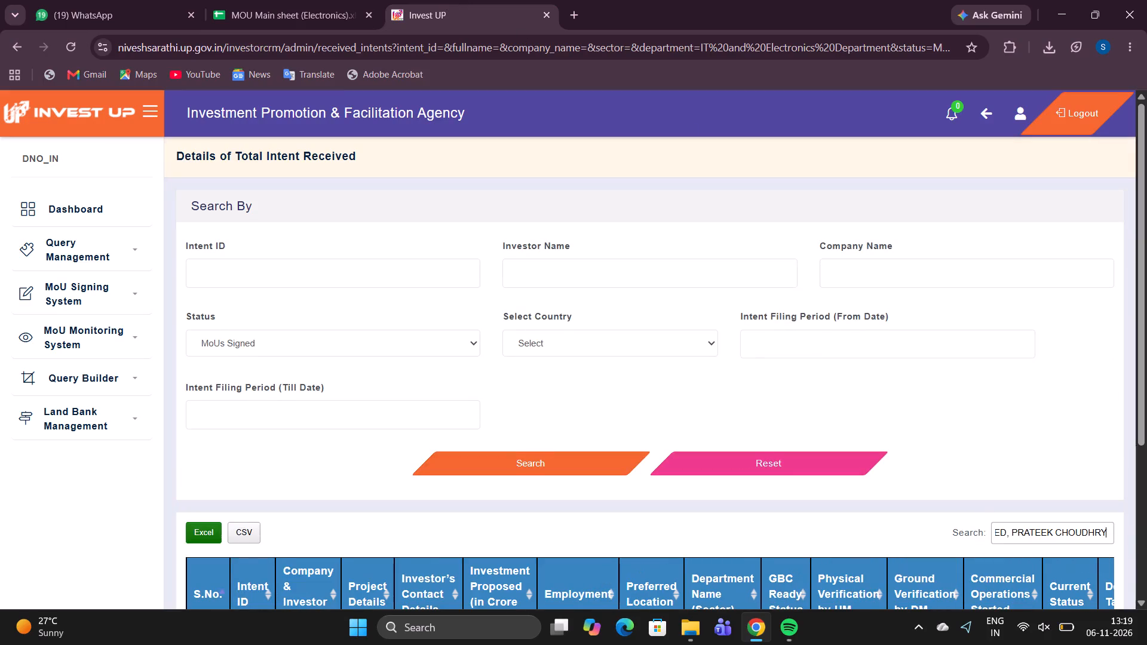
pyautogui.scroll(-3, 1146, 530)
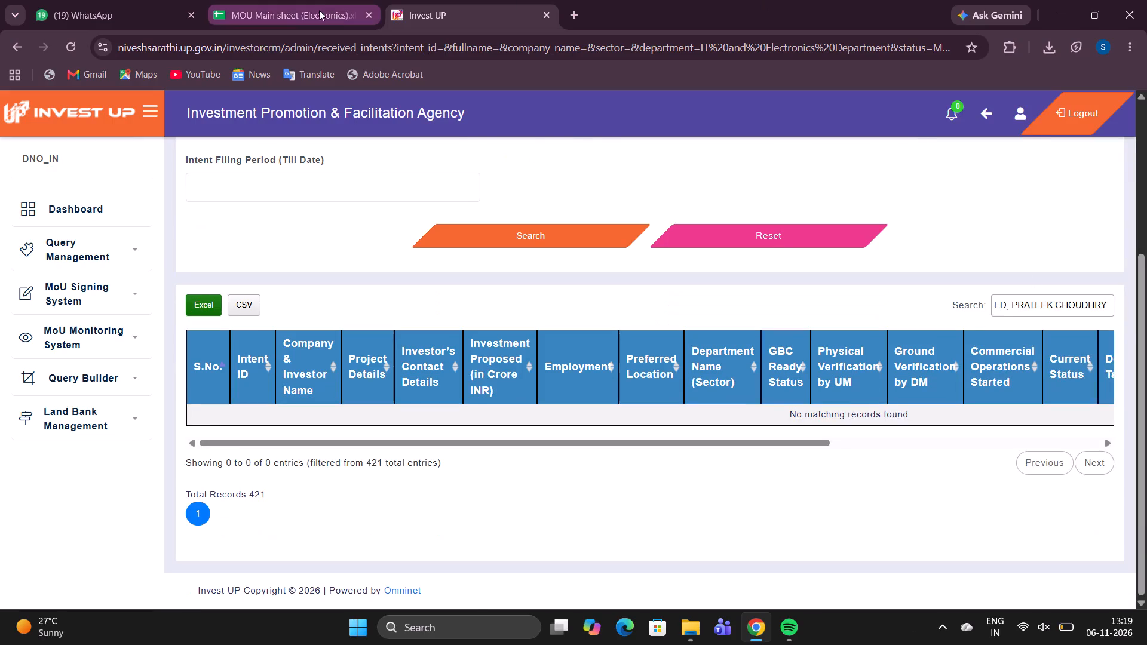
# Fill the JSP Electronics India Private Limited company cell in the Non responsive sheet with the same light orange.
pyautogui.click(315, 9)
pyautogui.click(330, 451)
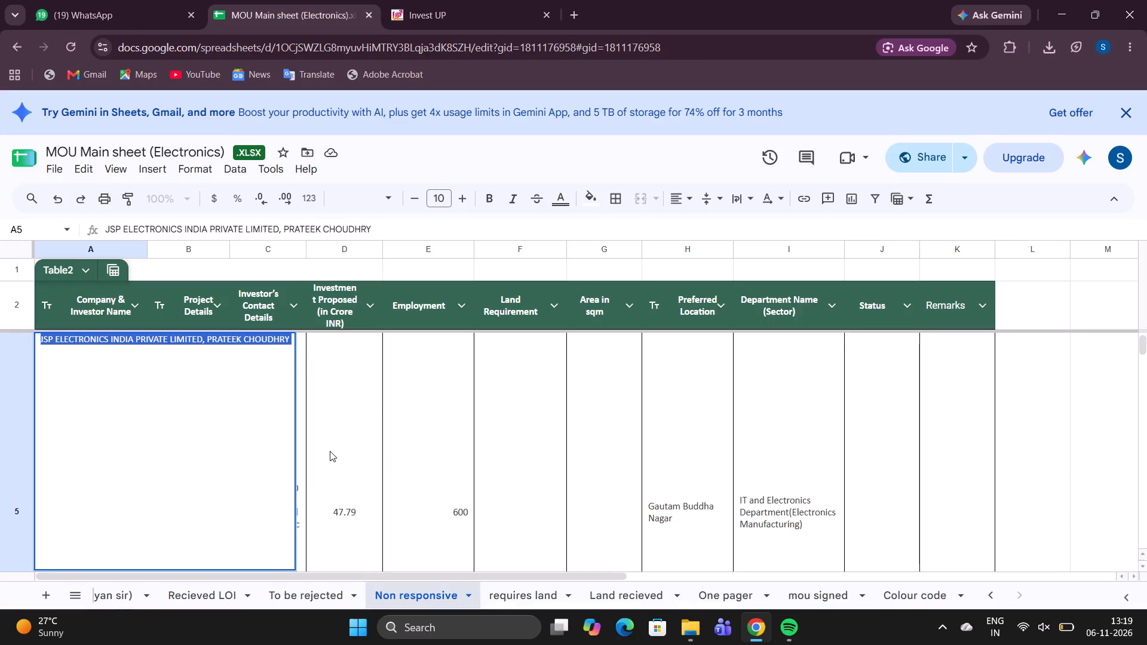
pyautogui.rightClick(84, 420)
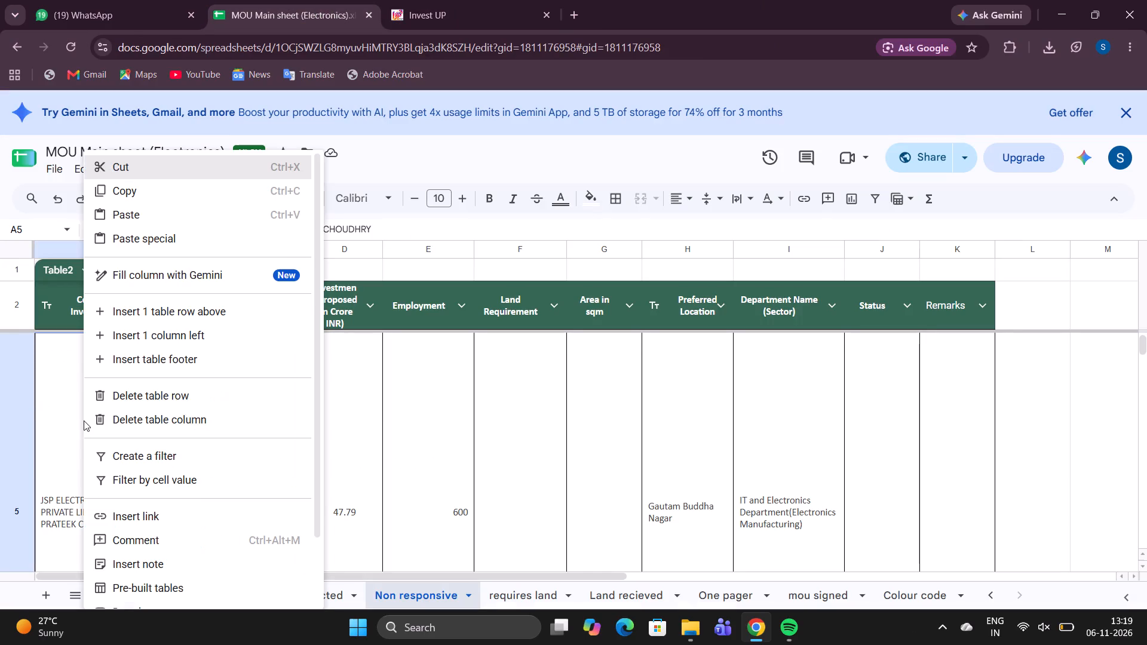
pyautogui.click(84, 420)
pyautogui.click(51, 406)
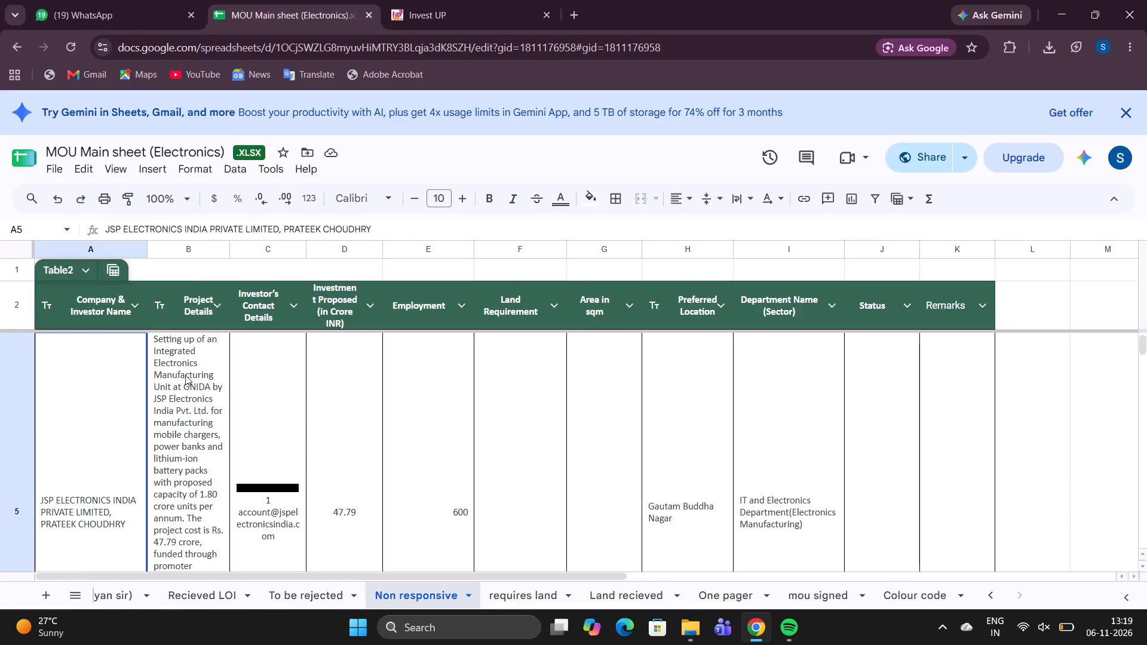
pyautogui.click(594, 198)
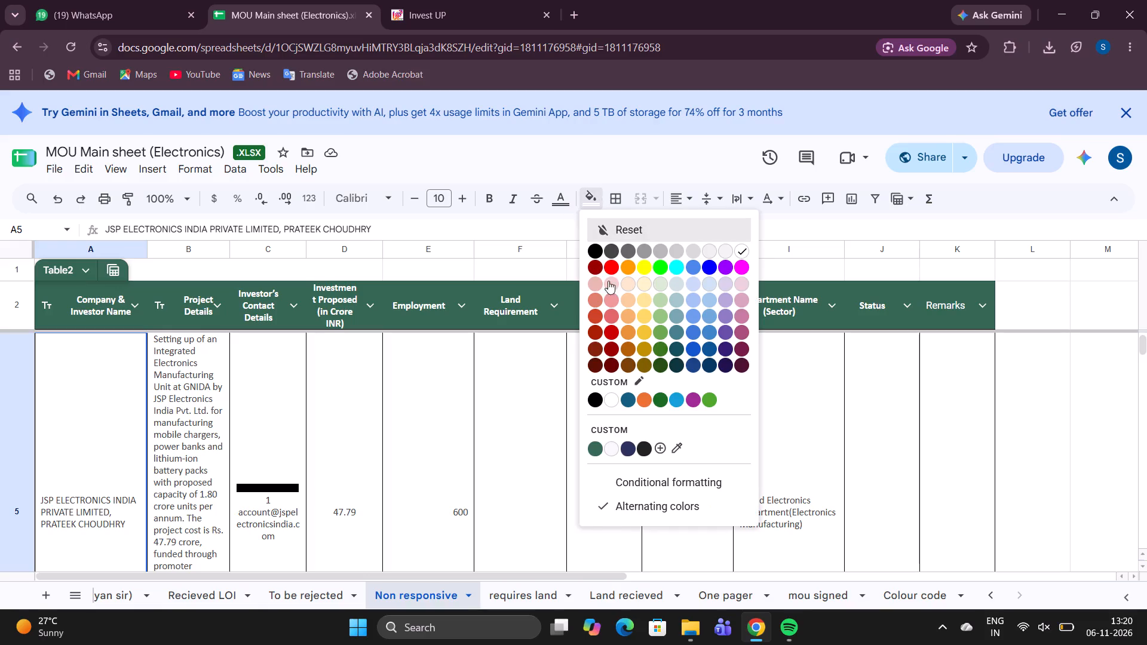
pyautogui.click(630, 309)
# Locate the next company to check, Progress Etech Private Limited, in the Non responsive sheet.
pyautogui.scroll(-1, 454, 499)
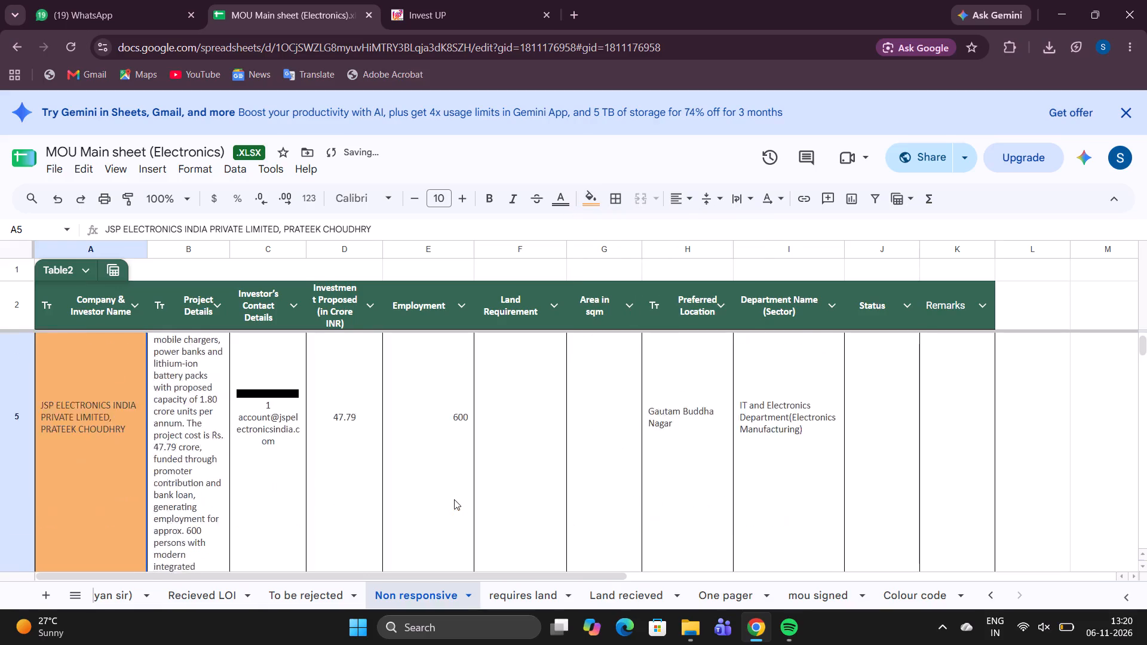
pyautogui.scroll(-3, 454, 499)
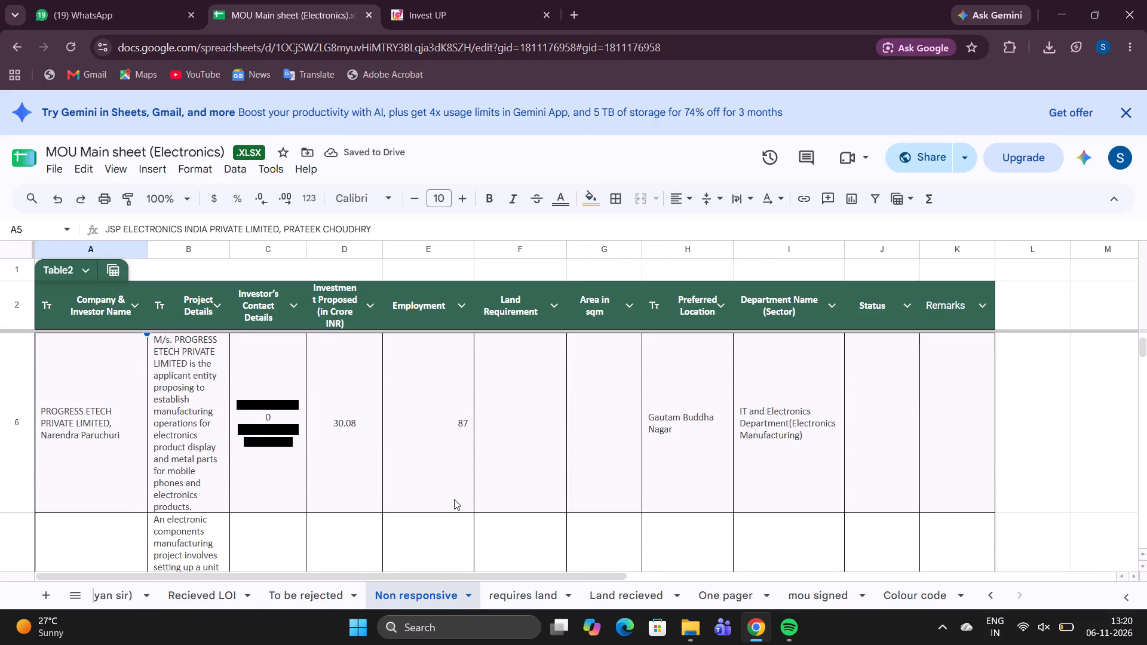